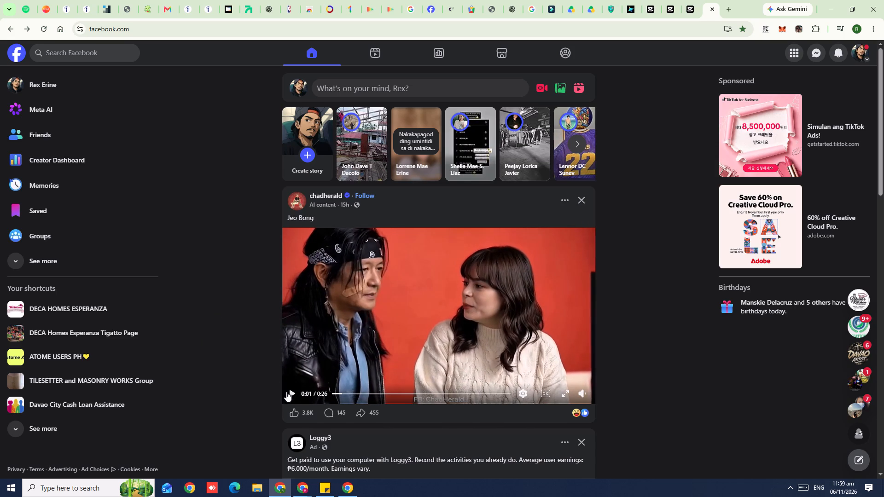
Browse the Facebook home feed, examining the posts, videos and ads from friends and pages.
scroll(286, 392, "down", 9)
scroll(286, 387, "up", 1)
scroll(286, 387, "down", 12)
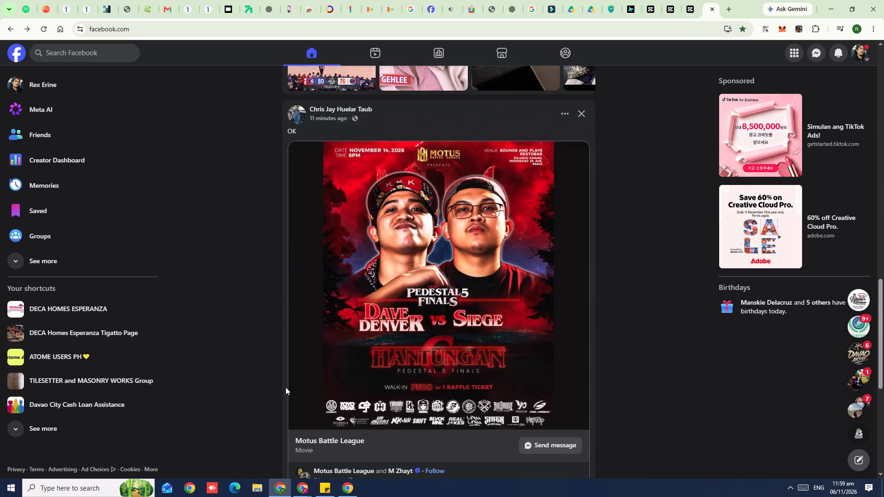
scroll(285, 387, "down", 14)
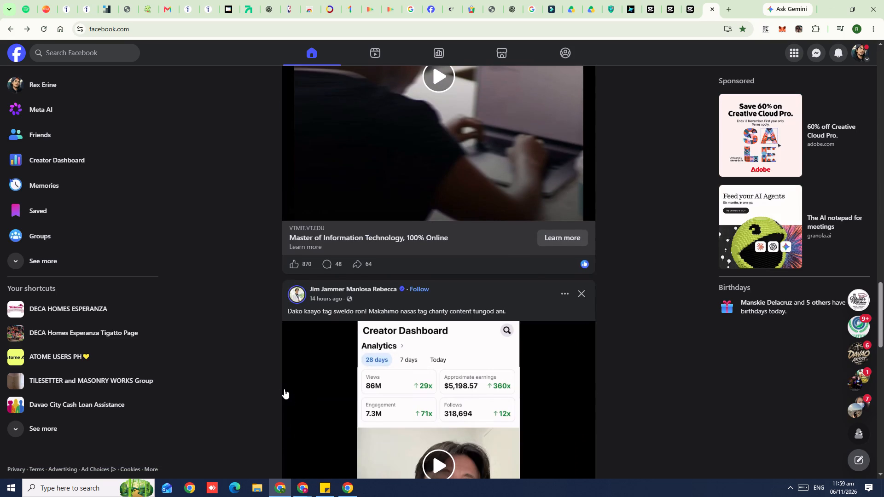
scroll(284, 389, "down", 19)
scroll(284, 389, "down", 3)
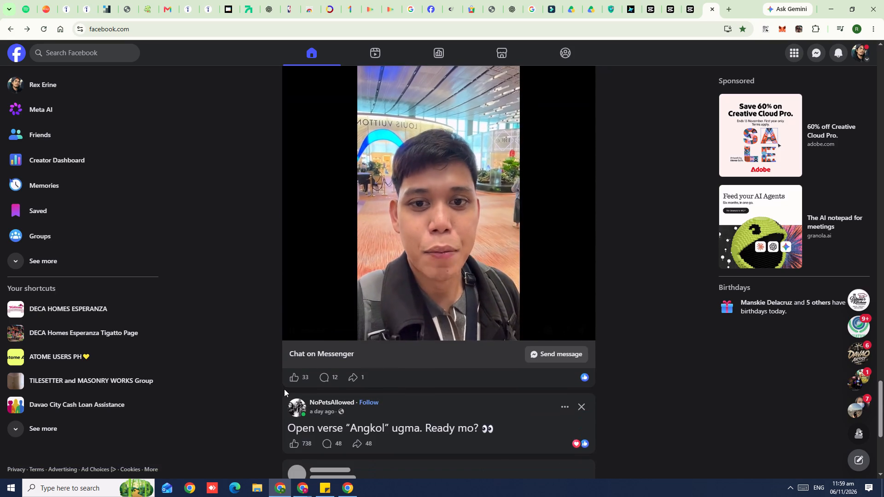
scroll(284, 389, "down", 4)
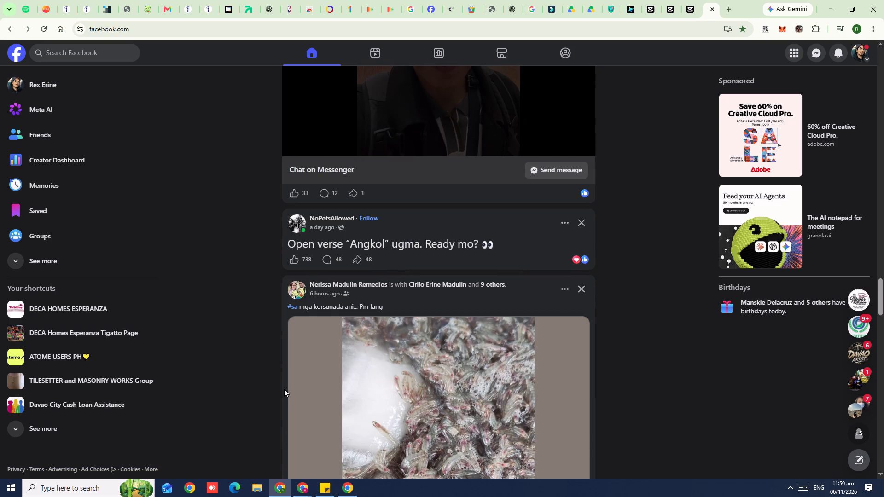
scroll(284, 389, "down", 6)
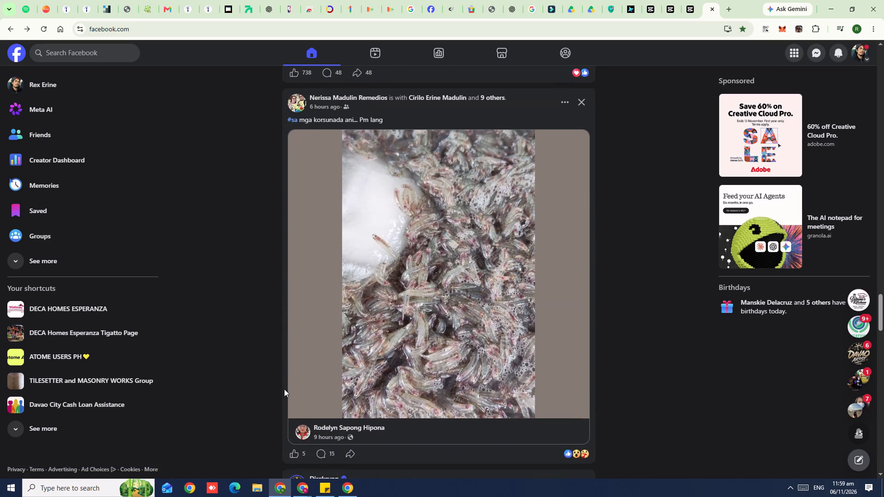
scroll(284, 389, "down", 4)
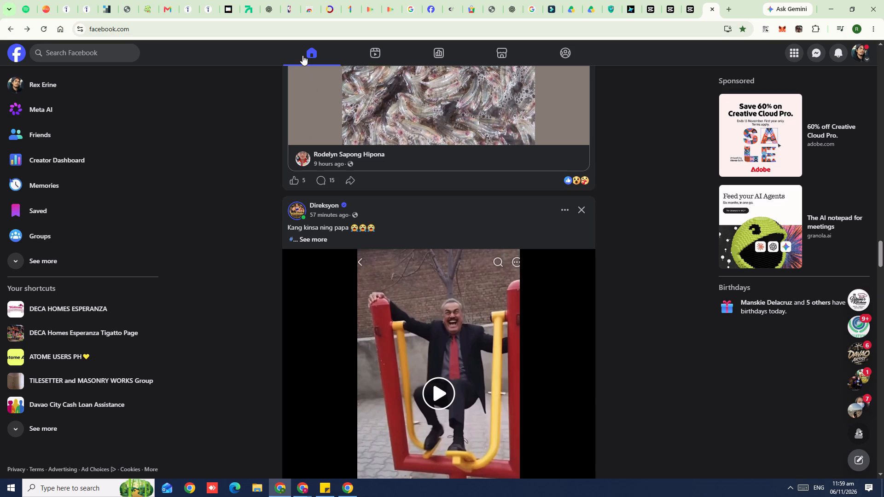
Refresh the home feed and look through the newly loaded posts from the beginning.
left_click(302, 55)
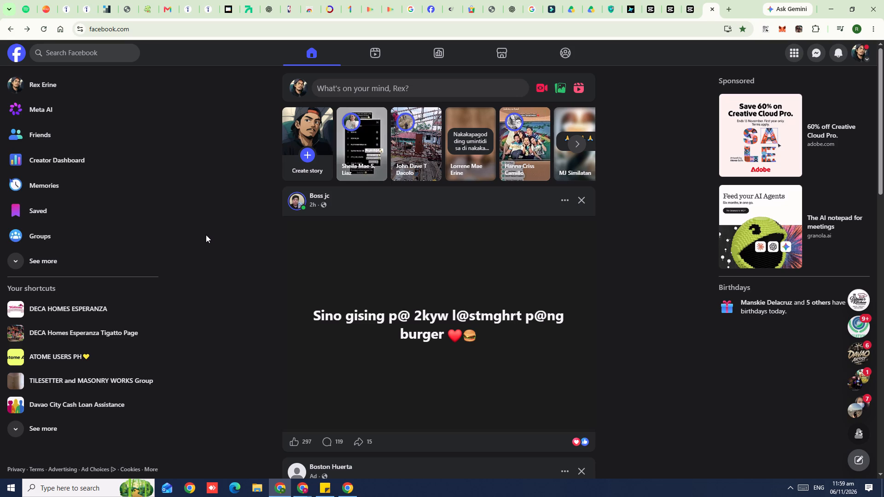
scroll(206, 235, "down", 3)
scroll(276, 311, "down", 4)
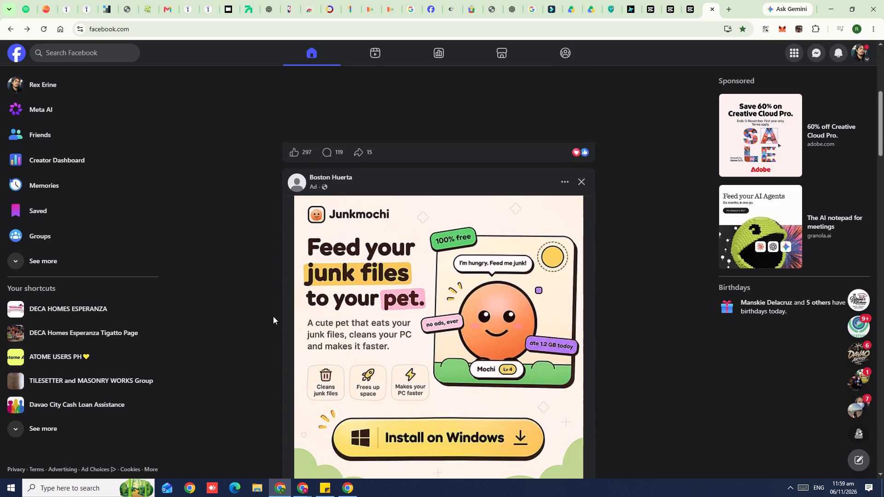
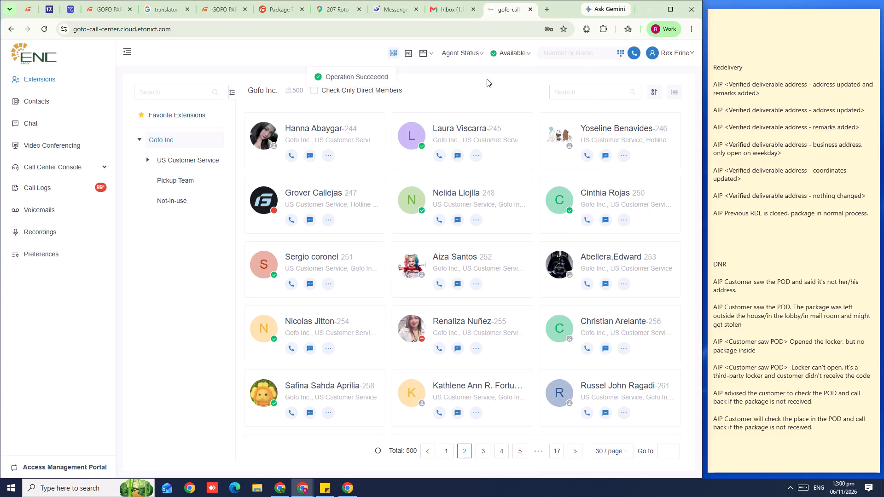
In the call center's agent status, log out of the English - Hopla [6425] queue.
left_click(469, 53)
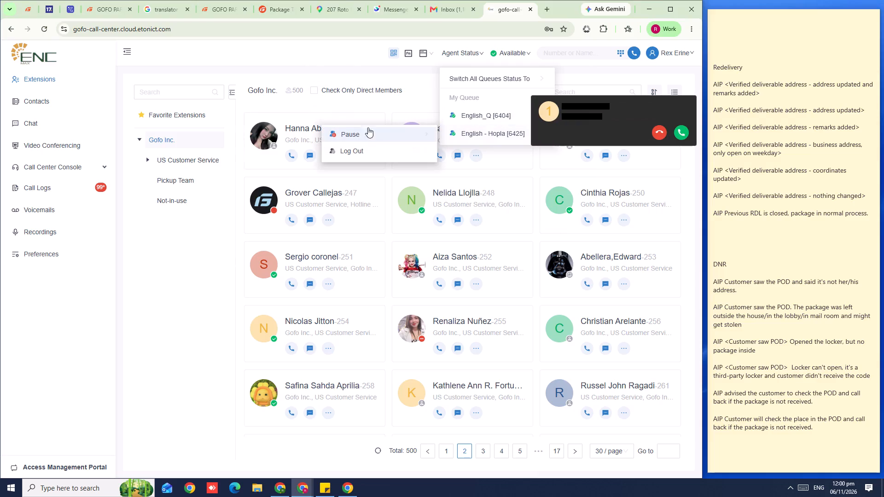
left_click(368, 150)
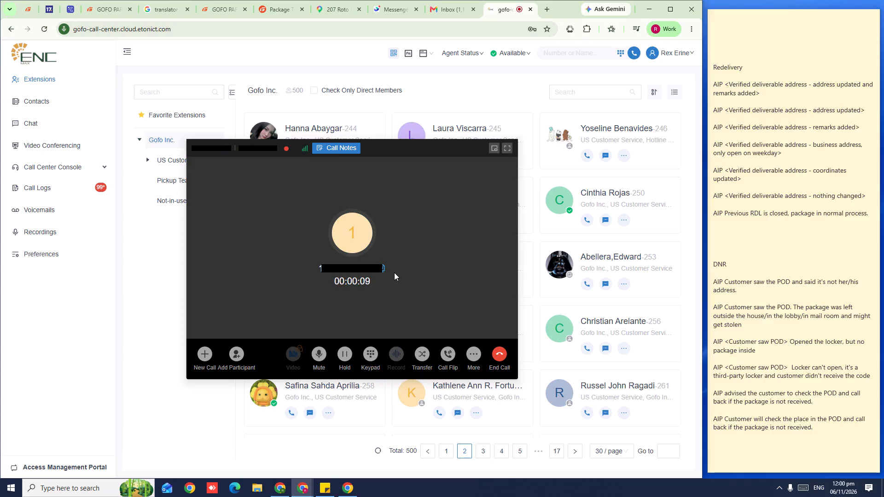
Open the Windows sound settings and check the recording devices.
left_click(779, 490)
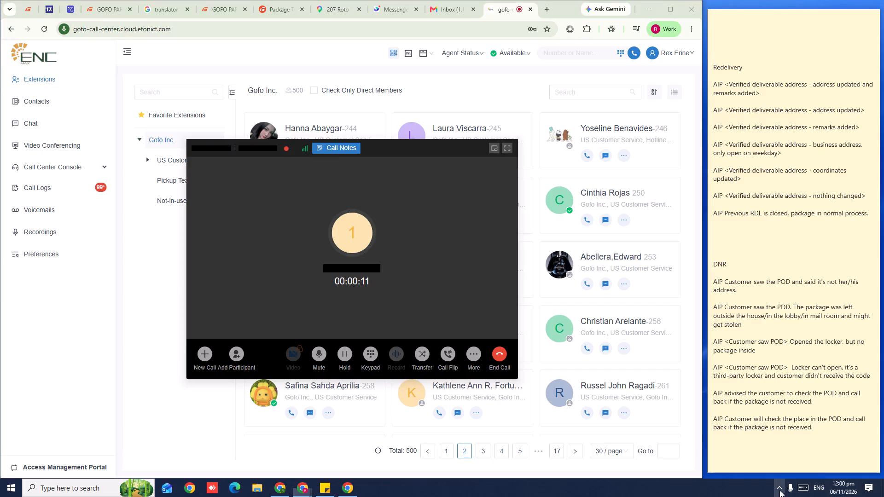
right_click(767, 431)
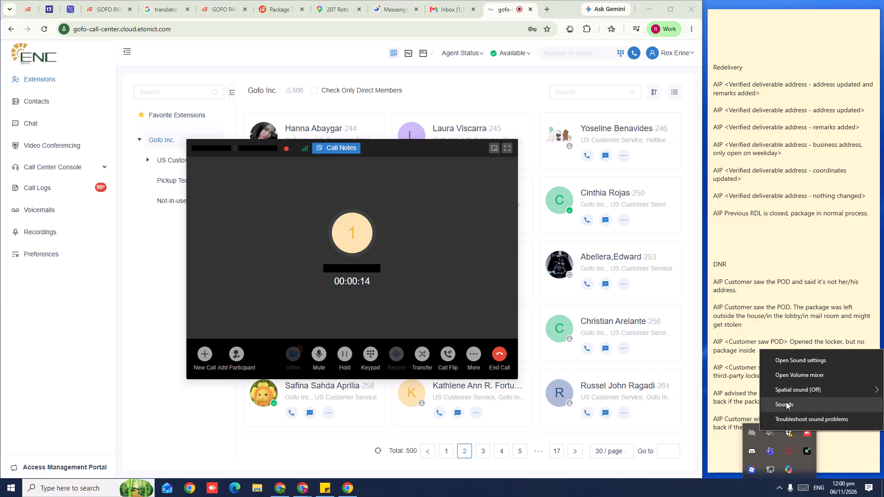
left_click(786, 402)
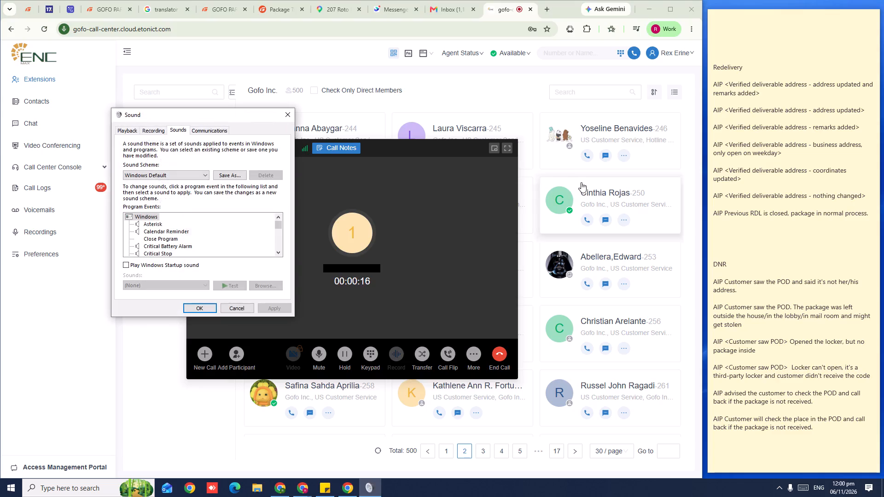
left_click(158, 134)
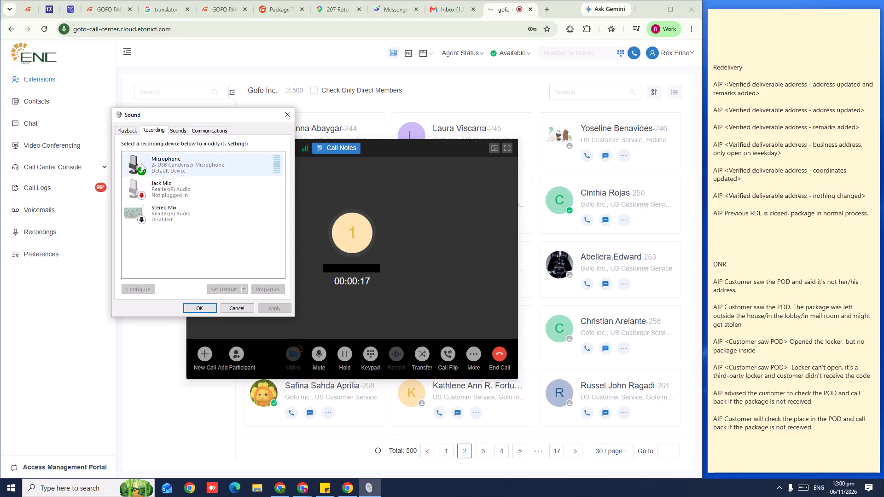
Copy the caller's phone number from the active call and search for it in the GOFO Phone Record Lookup.
left_click(359, 261)
triple_click(359, 266)
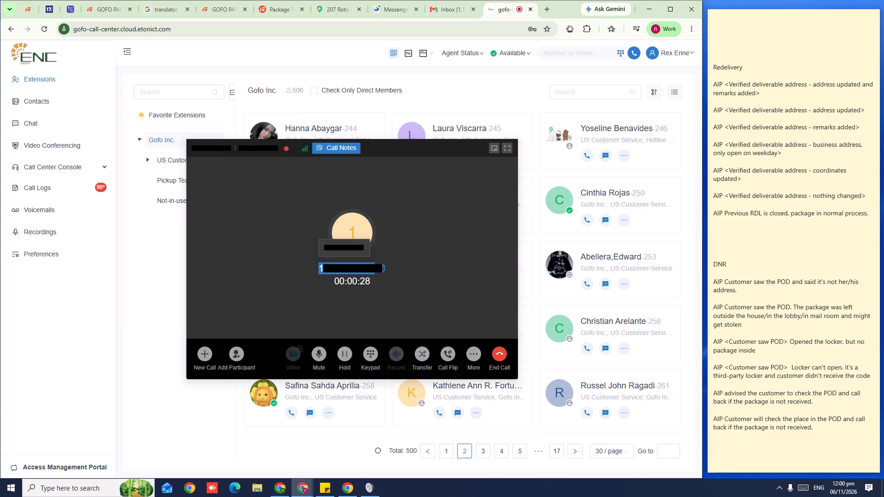
key("ctrl+c")
key("ctrl+c")
key("ctrl+c")
key("ctrl+c")
key("ctrl+c")
left_click(220, 11)
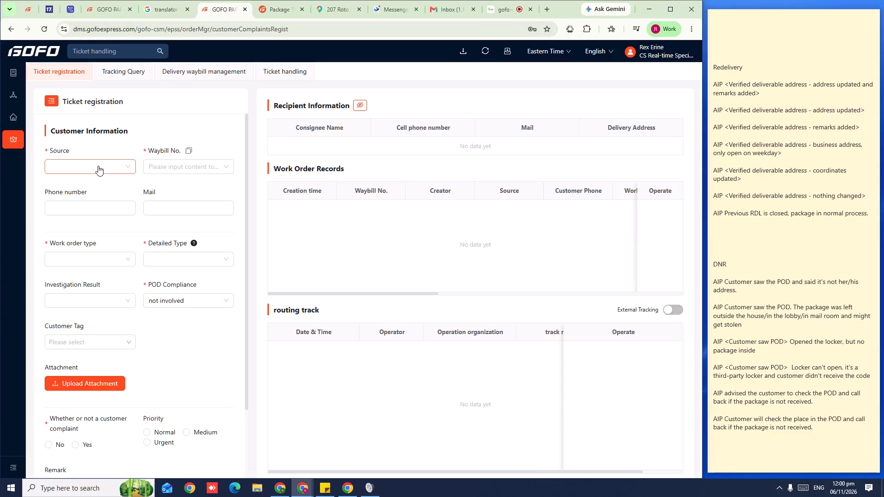
left_click(54, 89)
left_click(54, 97)
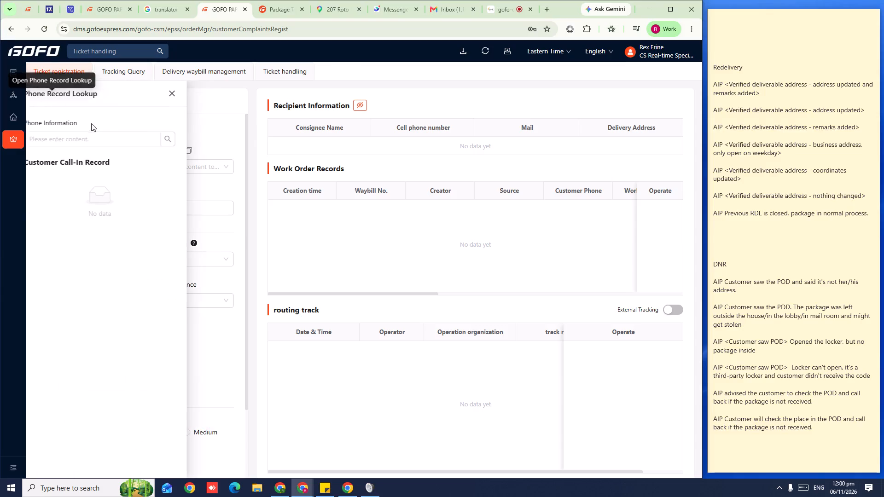
left_click(103, 137)
key("ctrl+v")
left_click(181, 138)
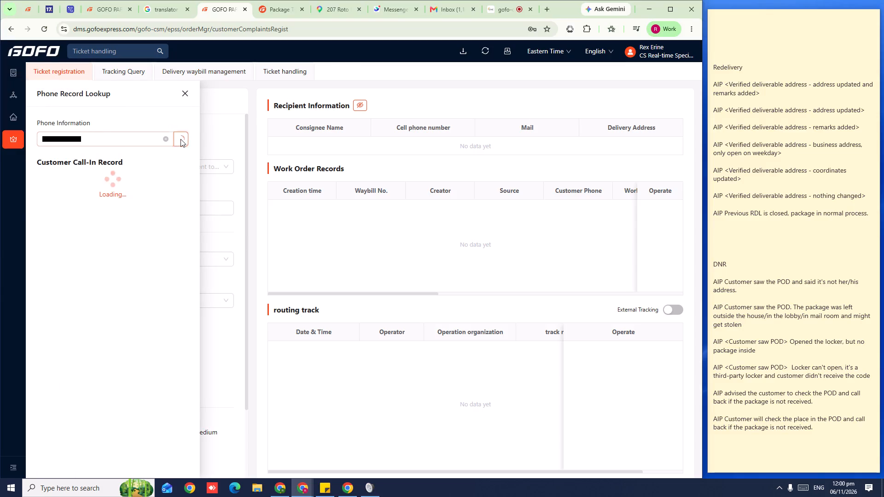
double_click(145, 188)
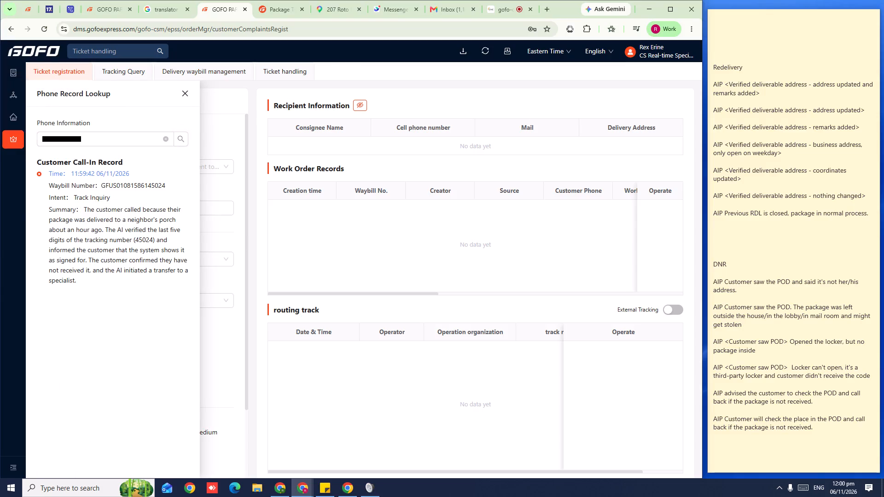
key("ctrl+c")
key("ctrl+c")
key("ctrl+c")
key("ctrl+c")
left_click(130, 73)
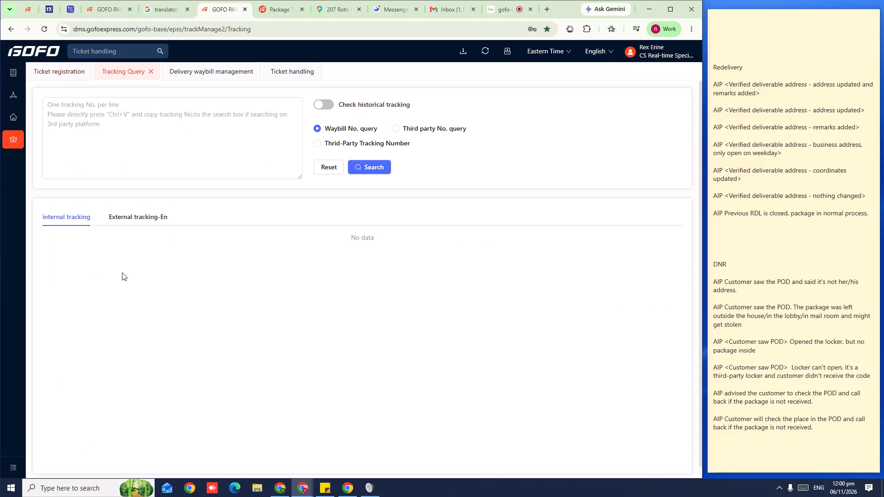
left_click(119, 128)
key("ctrl+v")
left_click(368, 168)
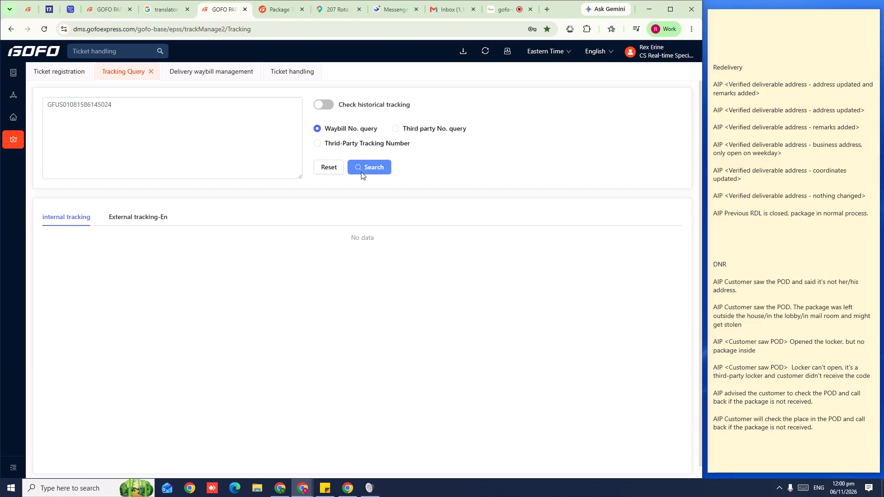
Open the waybill's details from the tracking result and view its receiver information.
left_click(115, 246)
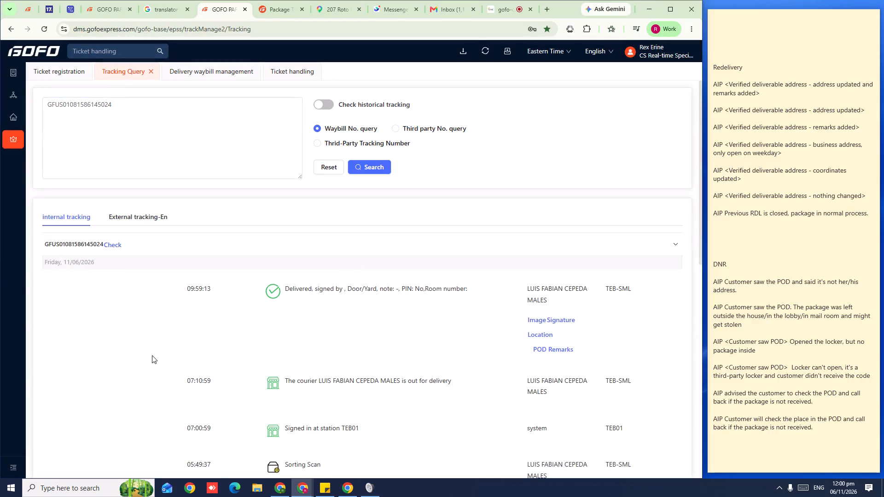
left_click(288, 139)
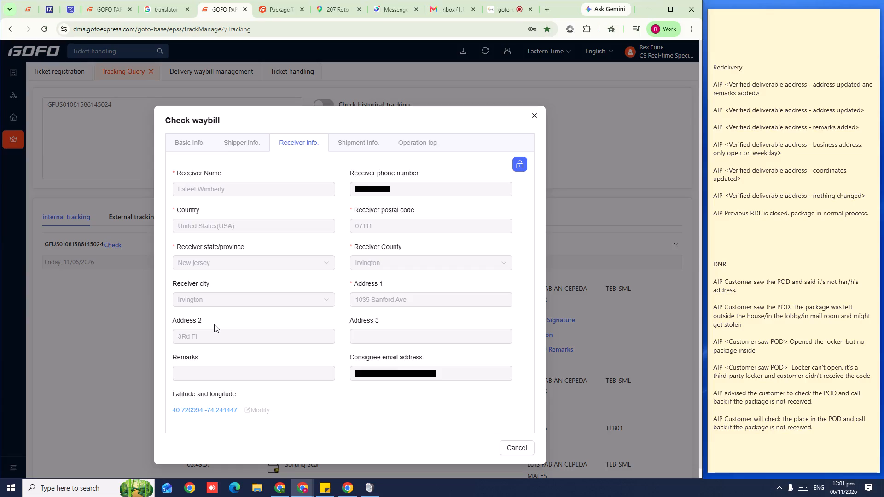
Open the volume control for the Realtek speakers.
left_click(779, 486)
left_click(776, 429)
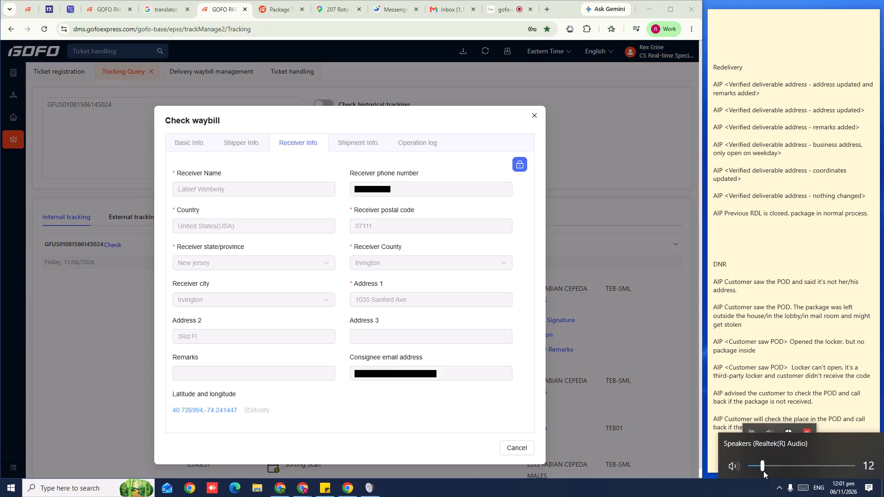
Raise the Realtek speakers' volume to 16.
left_click_drag(764, 471, 768, 472)
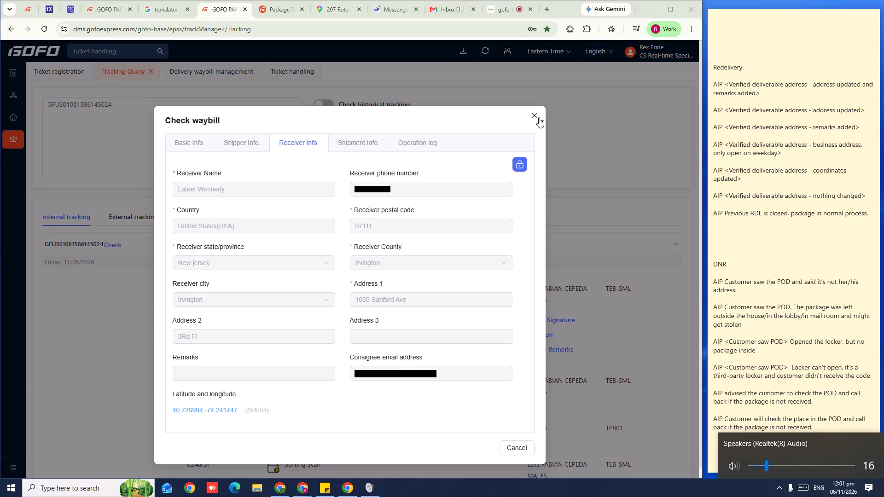
Close the waybill details to return to the package's tracking history.
left_click(539, 117)
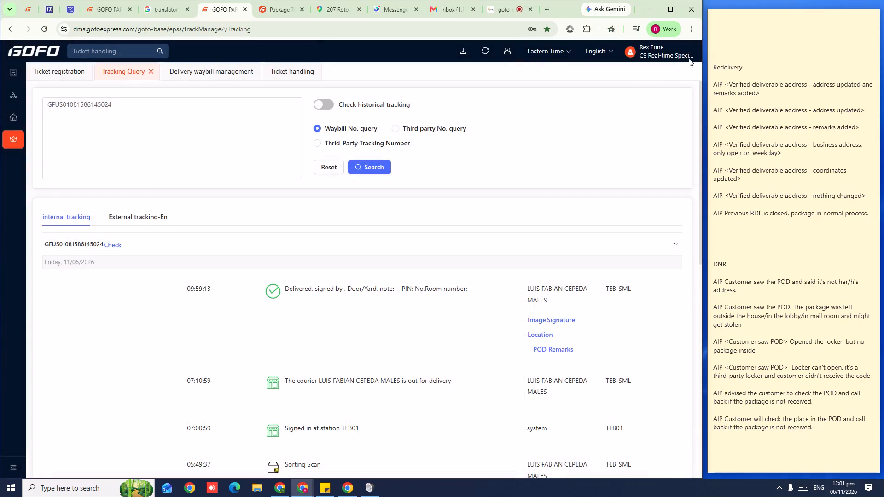
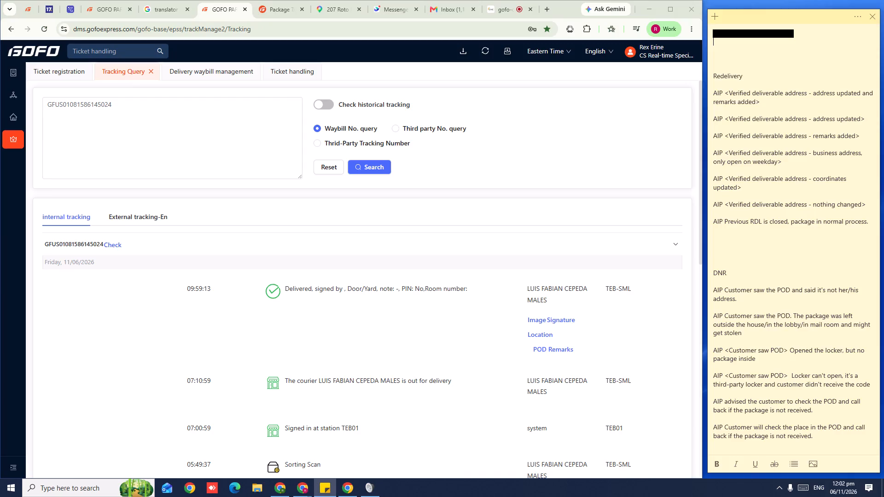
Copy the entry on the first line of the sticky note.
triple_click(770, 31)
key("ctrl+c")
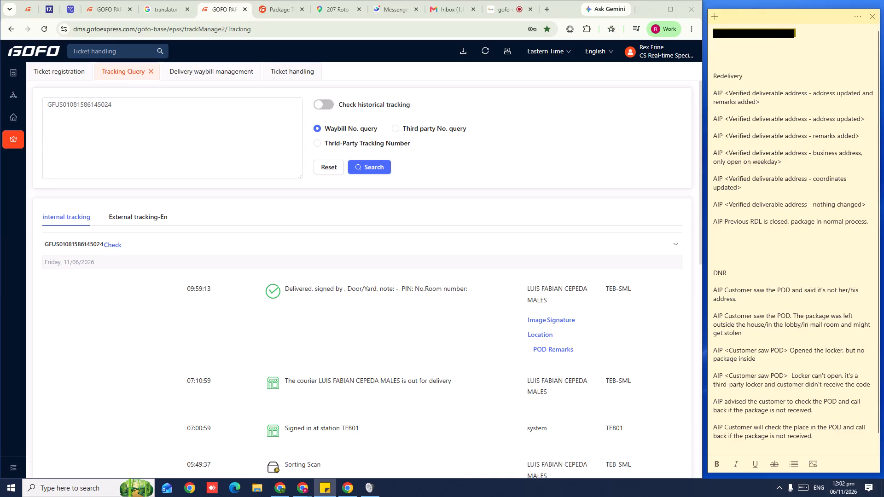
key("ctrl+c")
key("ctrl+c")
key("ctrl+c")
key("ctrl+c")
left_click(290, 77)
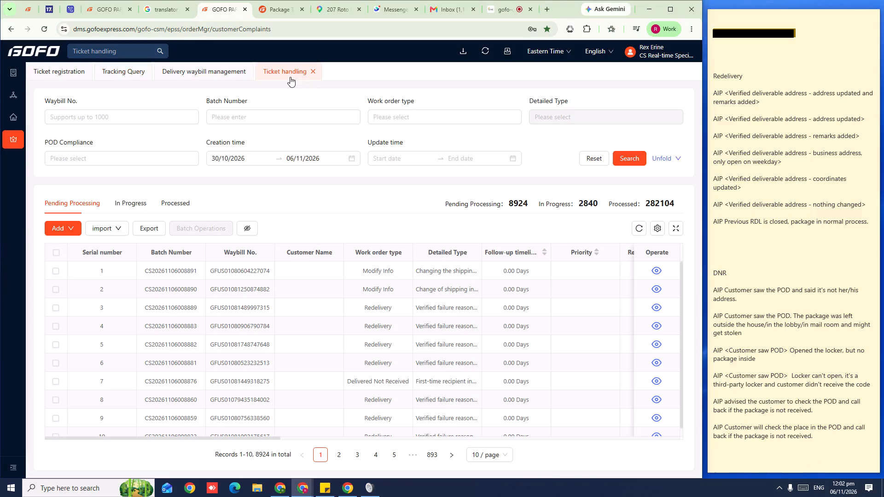
left_click(103, 71)
double_click(120, 112)
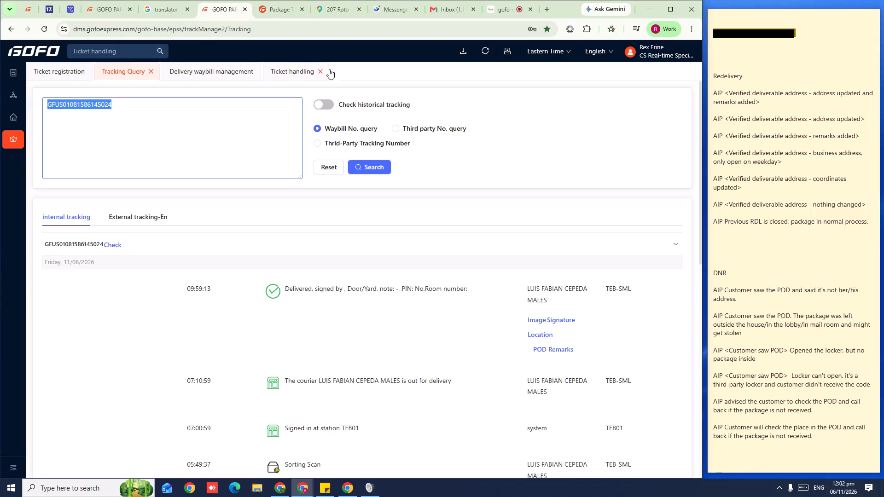
key("ctrl+c")
key("ctrl+c")
key("ctrl+c")
left_click(272, 70)
left_click(169, 117)
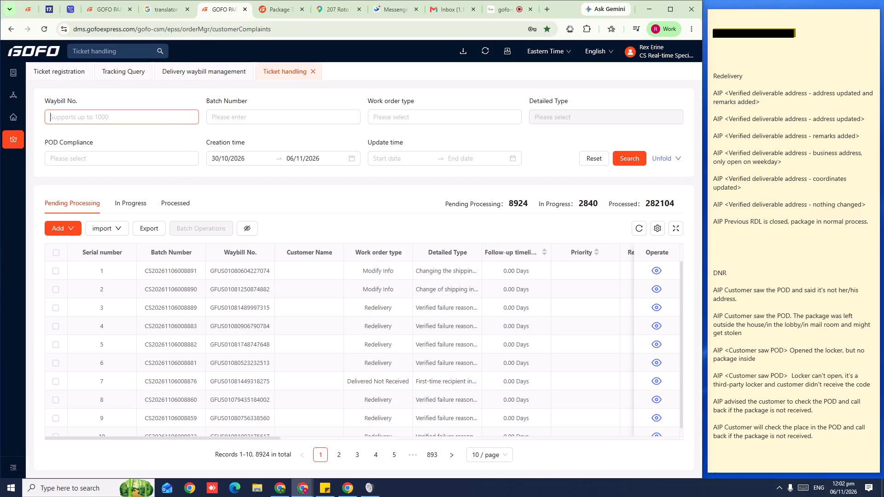
key("ctrl+v")
left_click(629, 158)
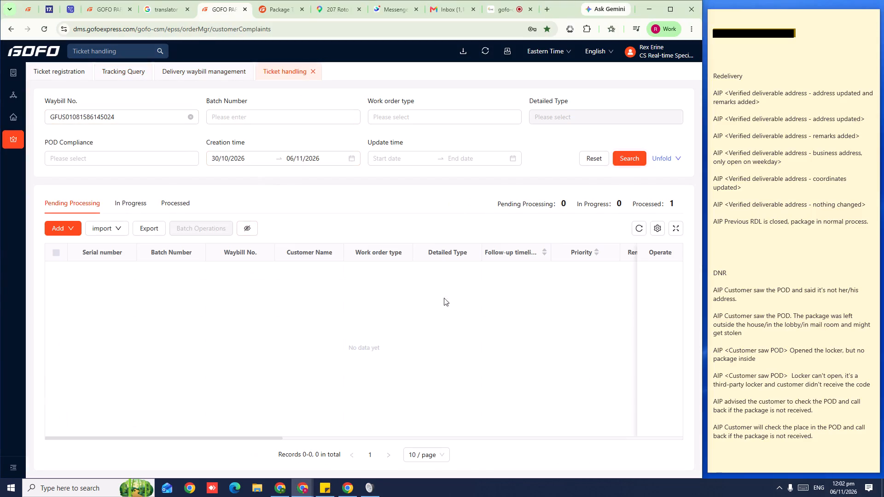
left_click(122, 208)
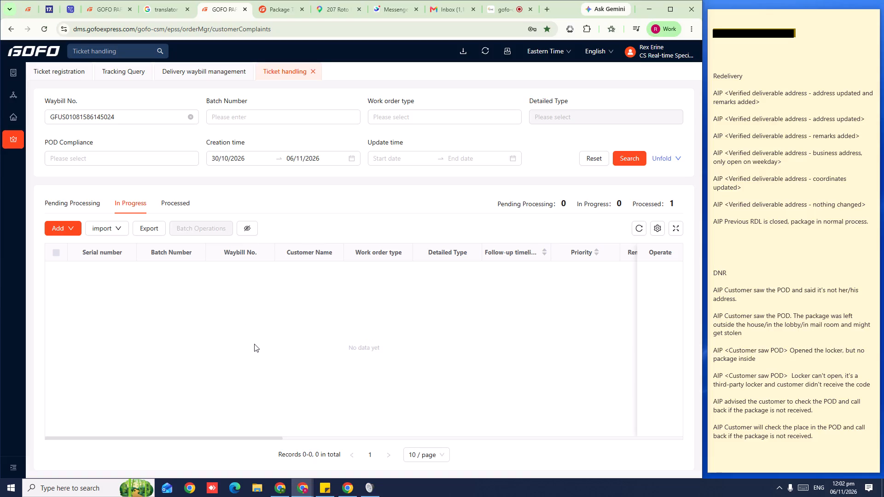
Copy the waybill number, then clear and close the Phone Record Lookup covering the Ticket registration form.
double_click(125, 115)
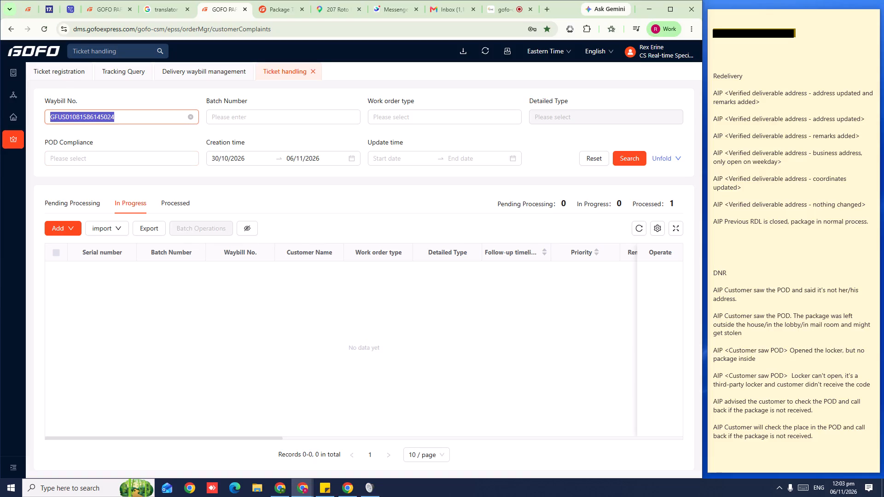
key("ctrl+c")
key("ctrl+c")
left_click(61, 67)
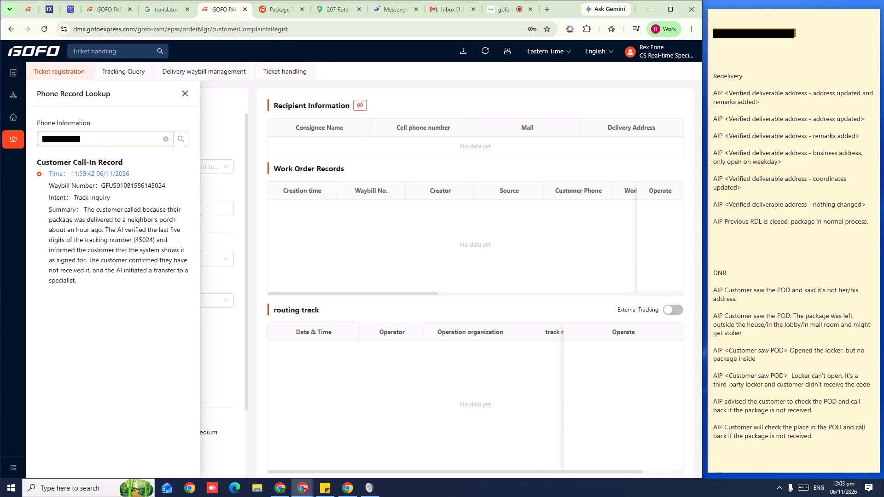
left_click(167, 138)
left_click(187, 90)
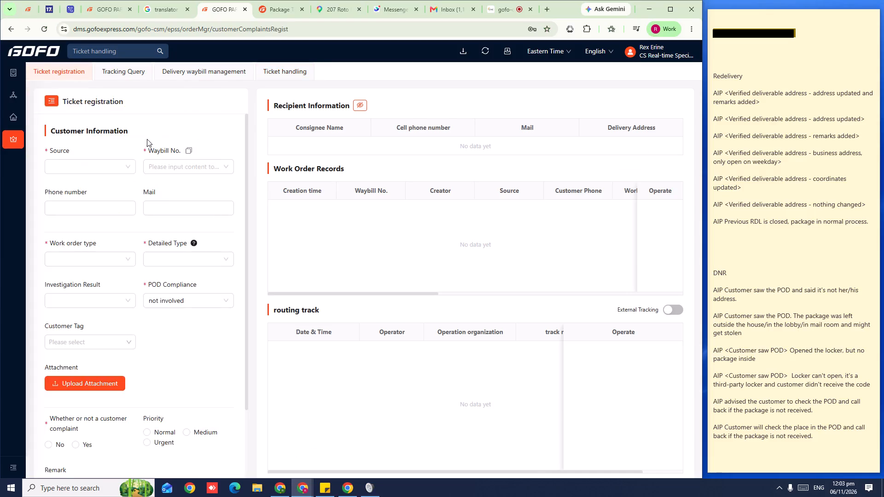
left_click(110, 170)
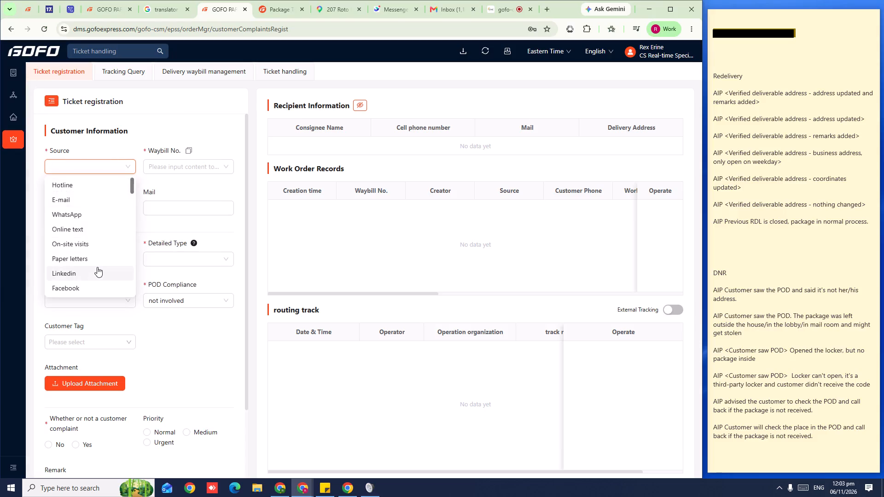
End the active customer call in the call center.
left_click(503, 12)
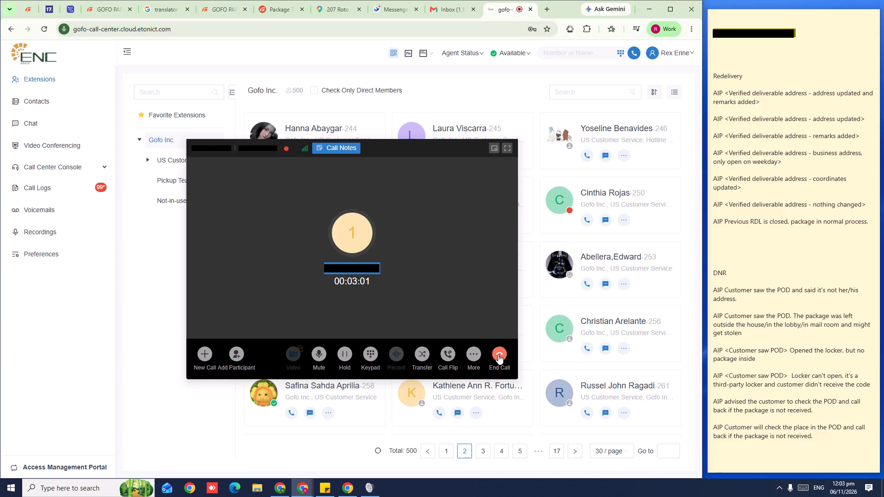
left_click(498, 354)
left_click(218, 3)
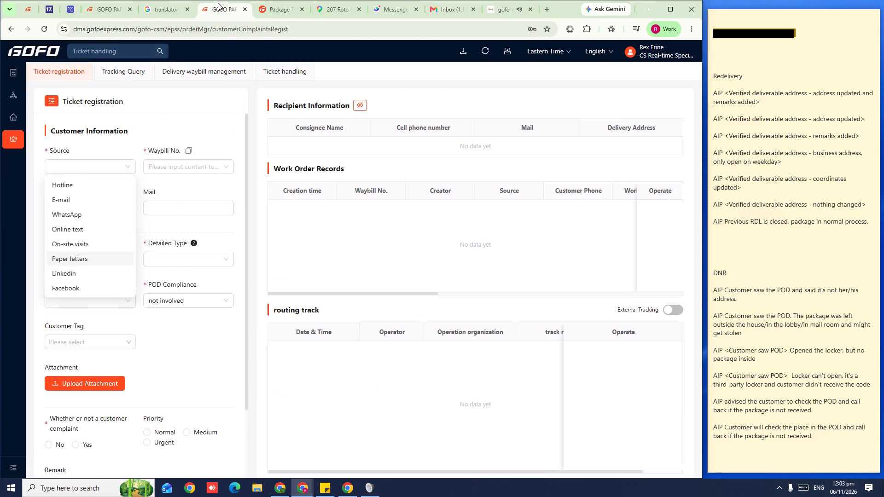
left_click(109, 167)
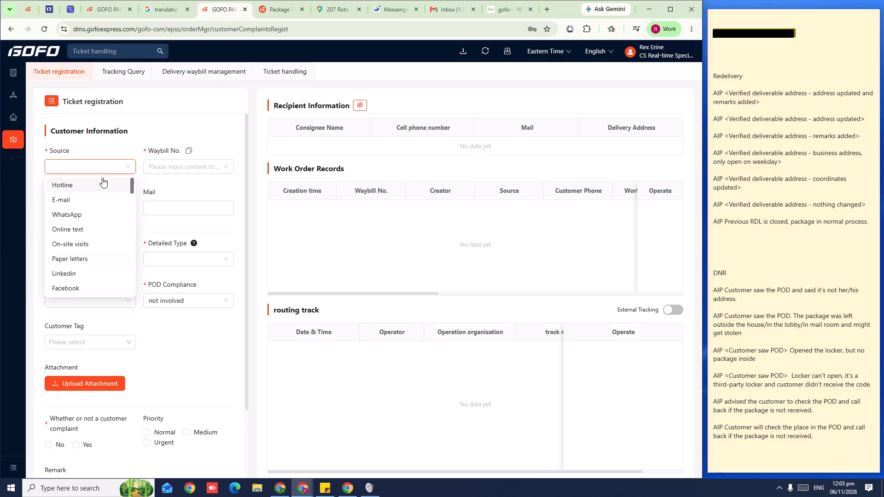
left_click(101, 180)
left_click(186, 169)
left_click(128, 64)
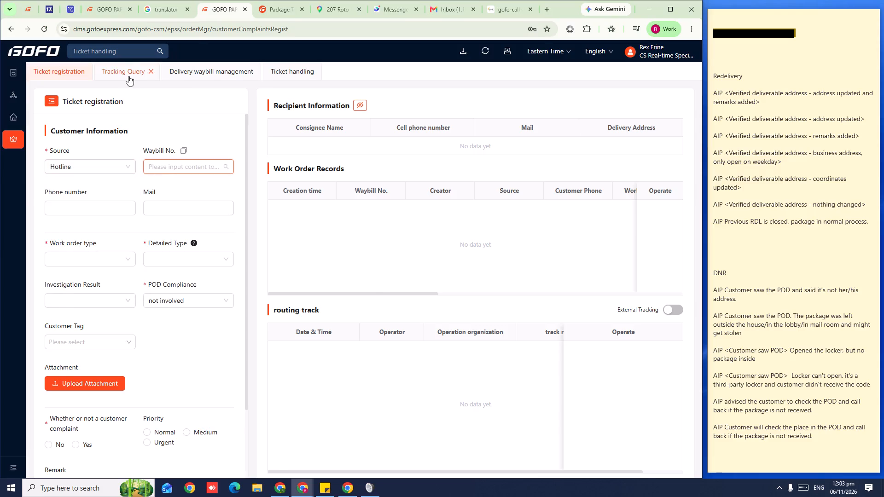
double_click(109, 110)
key("ctrl+c")
key("ctrl+c")
left_click(59, 73)
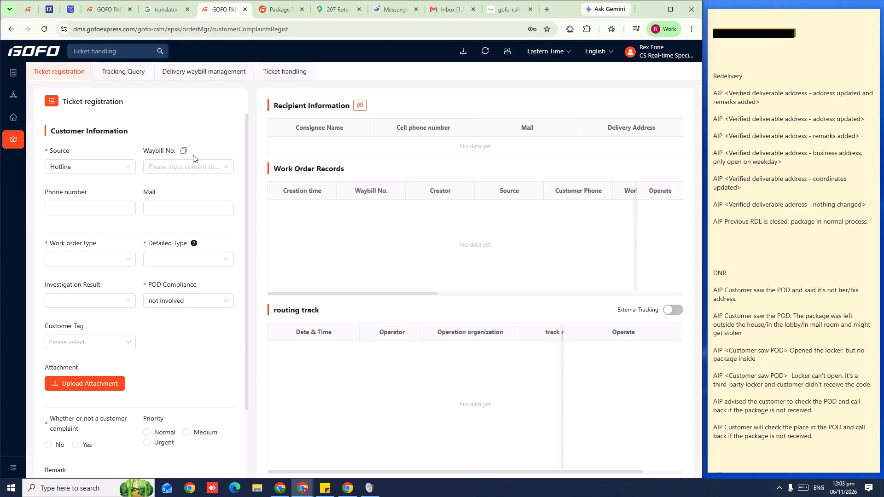
left_click(188, 166)
key("ctrl+v")
Select the ticket's phone number field and go back to the waybill's tracking result.
left_click(105, 209)
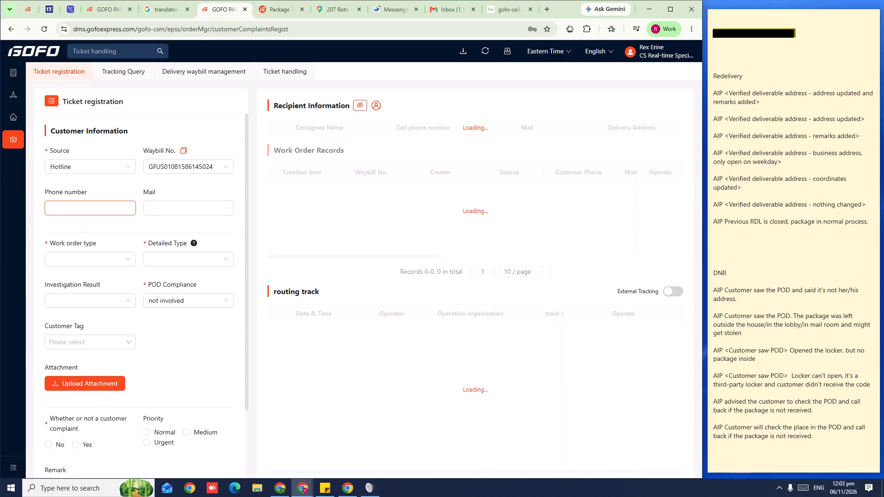
left_click(130, 77)
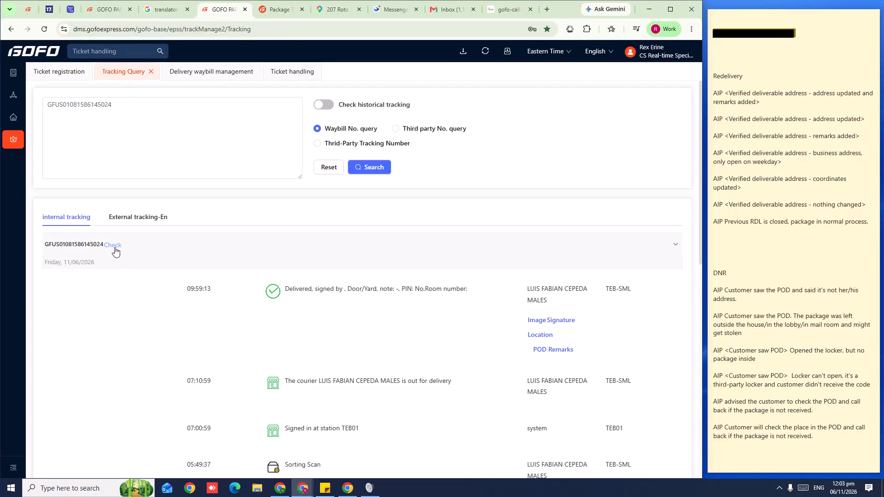
left_click(115, 247)
left_click(313, 143)
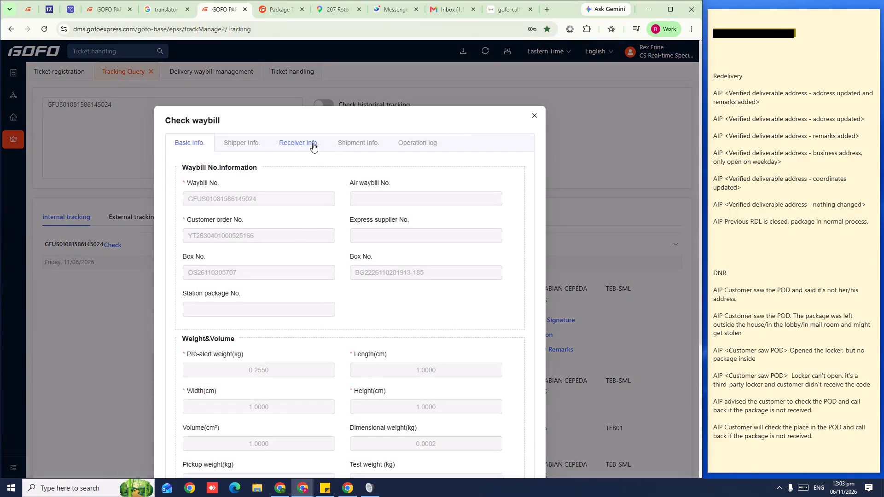
triple_click(361, 188)
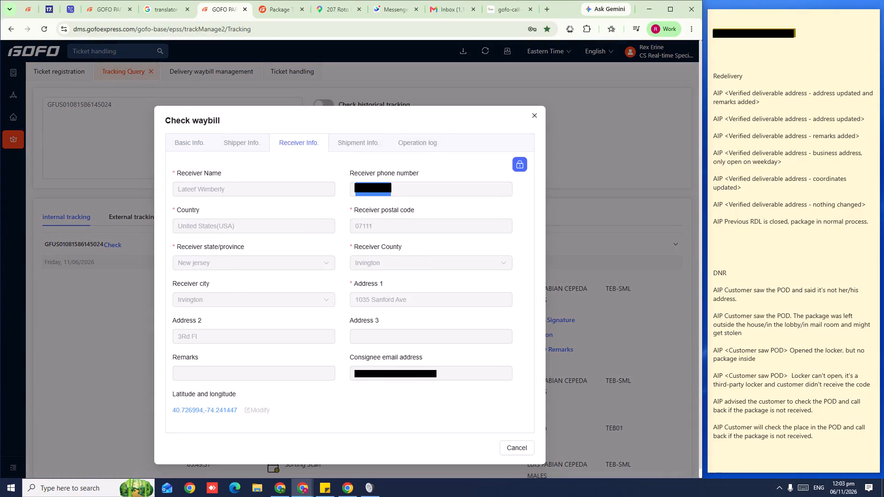
key("ctrl+c")
key("ctrl+c")
key("ctrl+c")
left_click(533, 116)
left_click(60, 70)
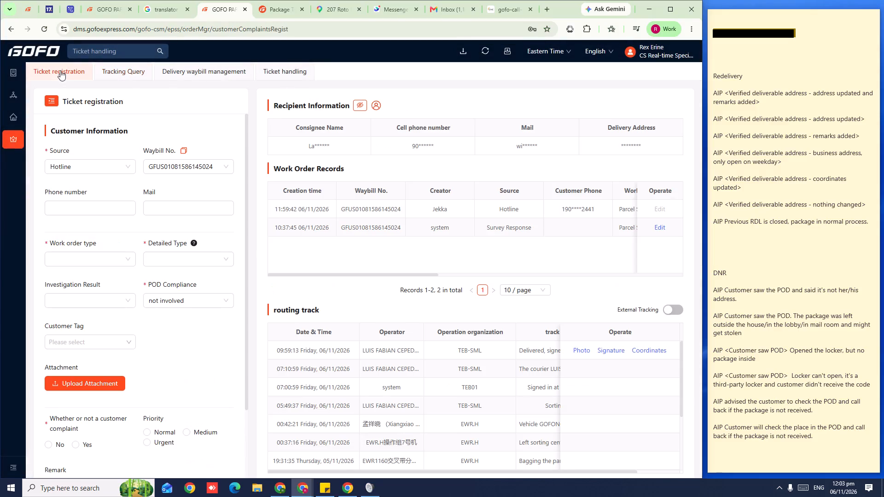
left_click(85, 203)
key("ctrl+v")
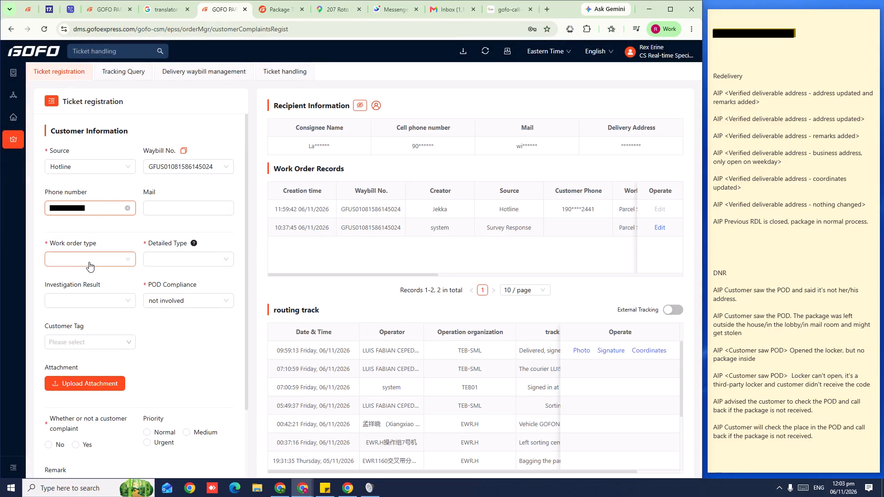
Set the work order type to Delivered Not Received, the detailed type to the First-time recipient option, and customer complaint to Yes.
left_click(90, 262)
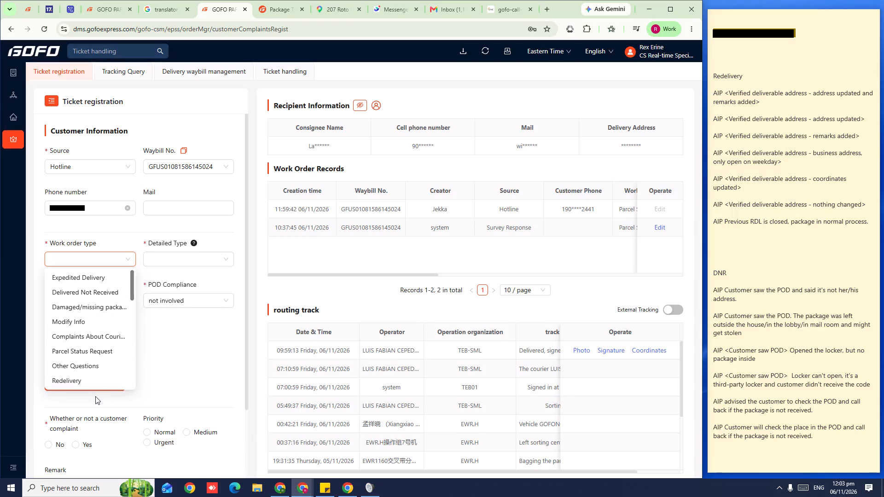
left_click(101, 290)
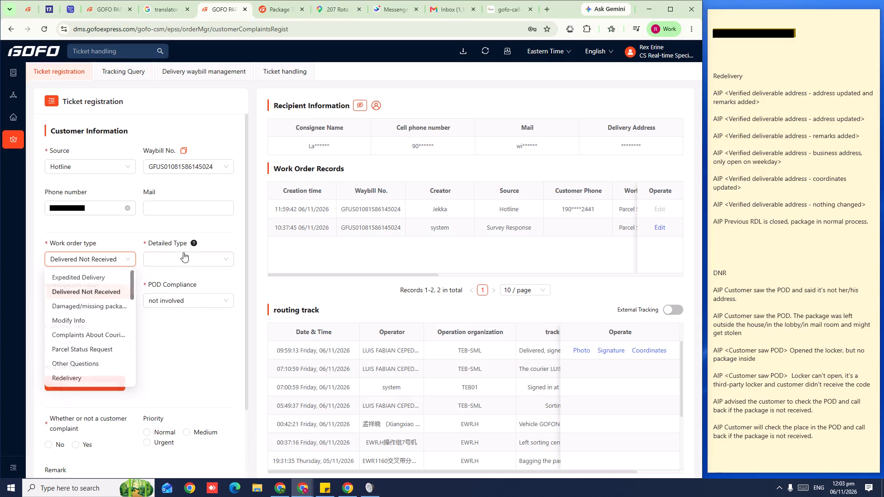
left_click(185, 254)
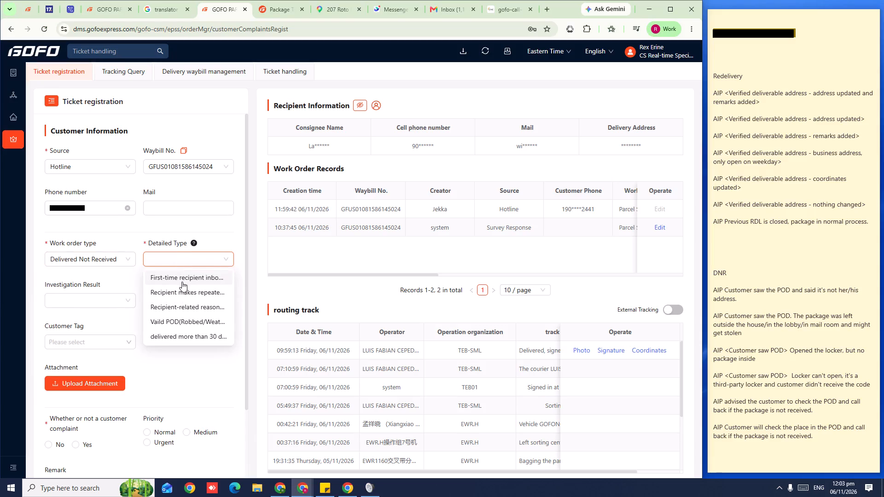
left_click(182, 282)
scroll(130, 395, "down", 2)
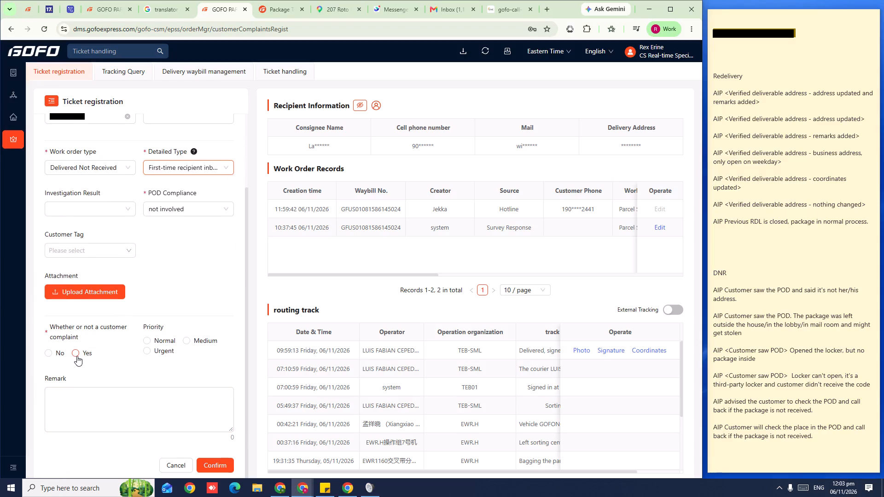
left_click(77, 356)
Copy the DNR note "AIP Customer saw the POD and said it's not her/his address." from the sticky note into the ticket's remark.
left_click(82, 407)
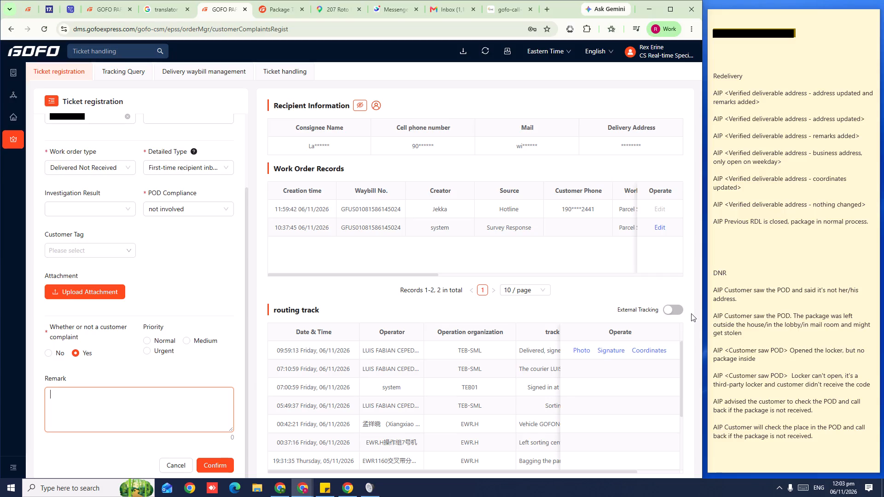
triple_click(733, 298)
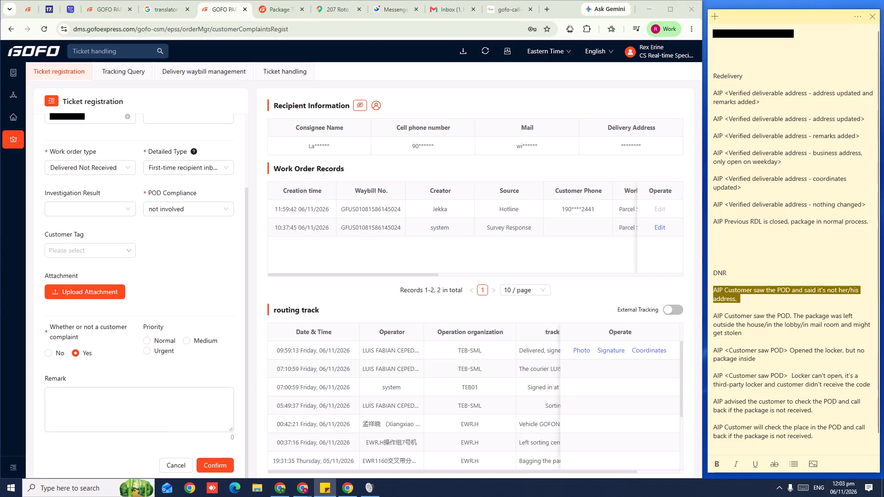
key("ctrl+c")
key("ctrl+c")
key("ctrl+c")
key("ctrl+c")
left_click(84, 382)
left_click(84, 403)
key("ctrl+v")
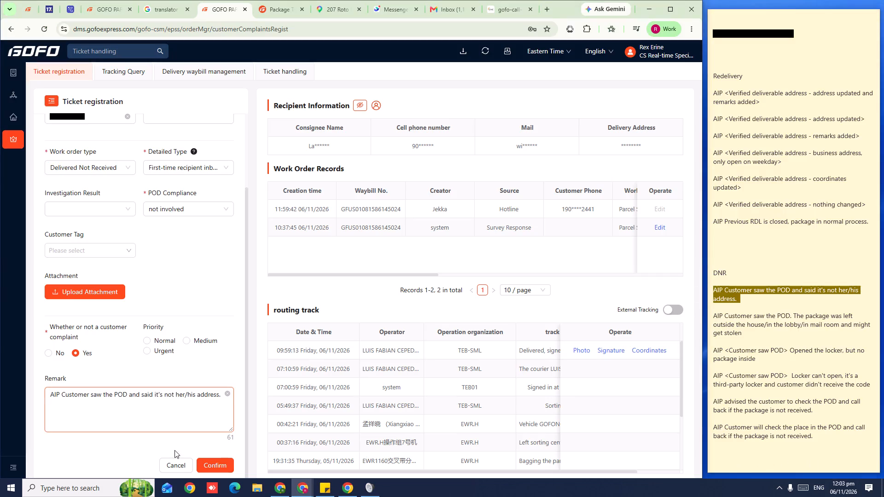
Submit the completed Delivered Not Received ticket for the caller's waybill.
left_click(213, 464)
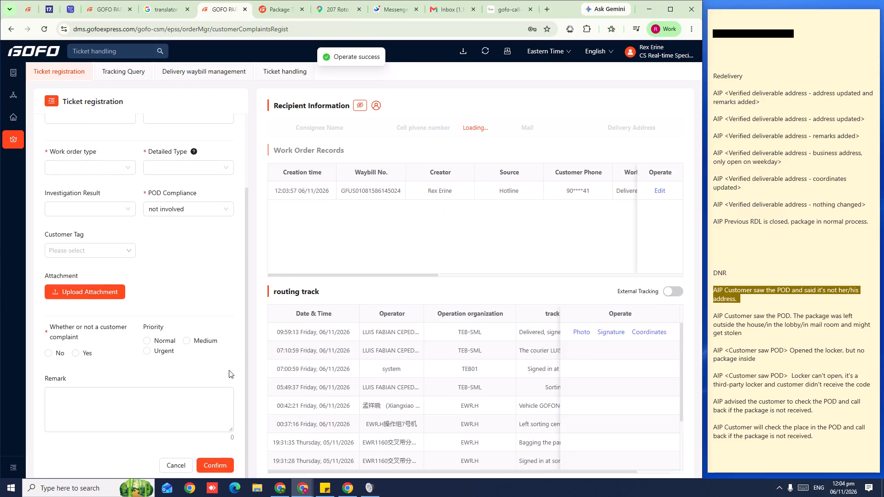
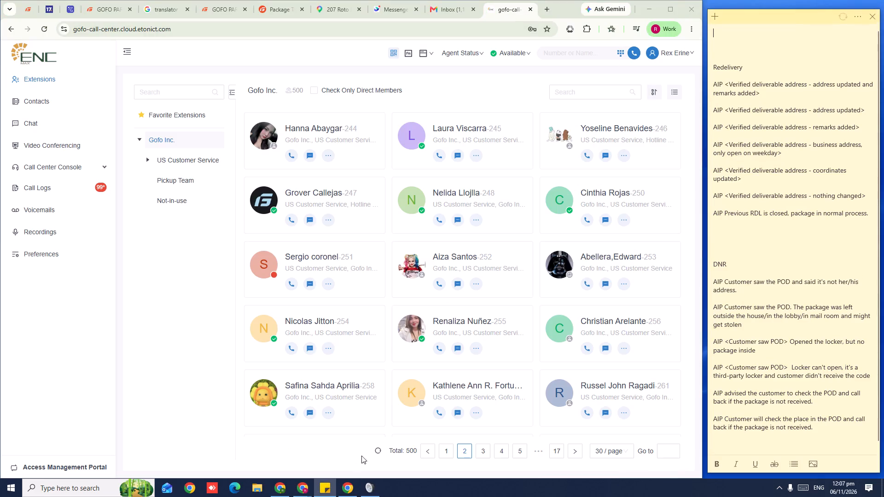
Bring up the open Sound settings window and the Chrome profile chooser and close both.
left_click(350, 490)
left_click(370, 494)
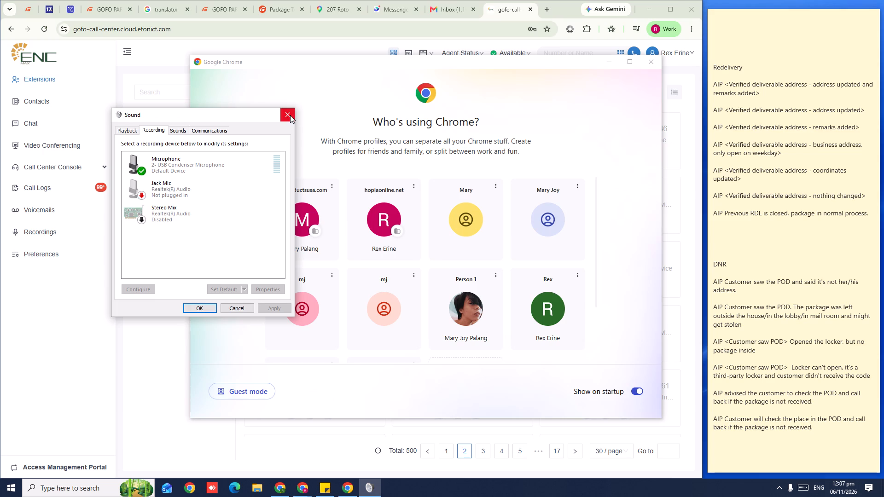
left_click(290, 115)
left_click(656, 63)
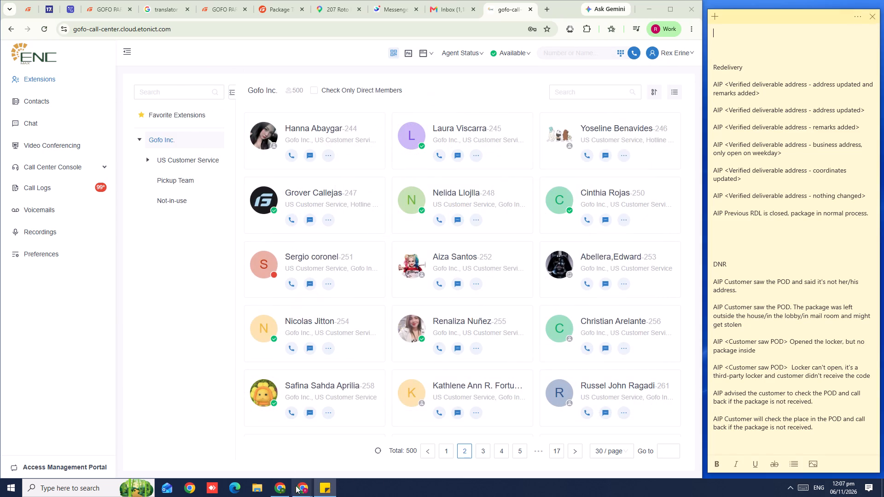
Switch back to the gofo-call-center browser window.
left_click(309, 492)
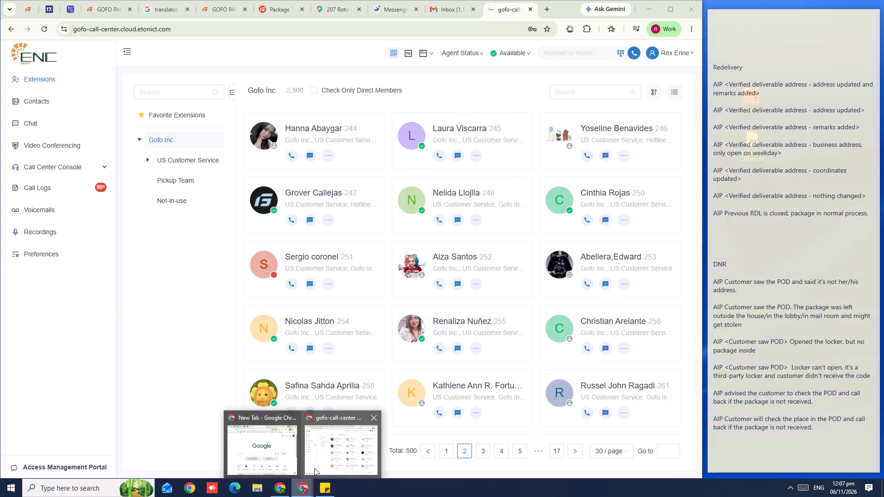
left_click(314, 468)
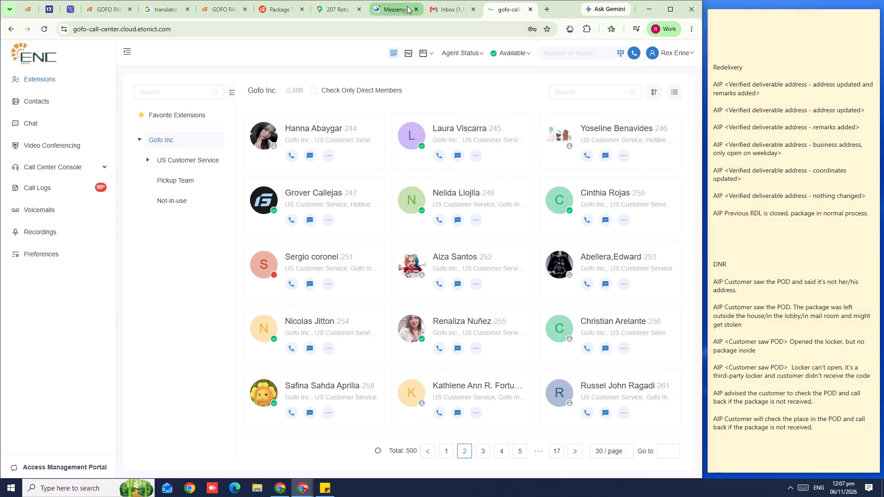
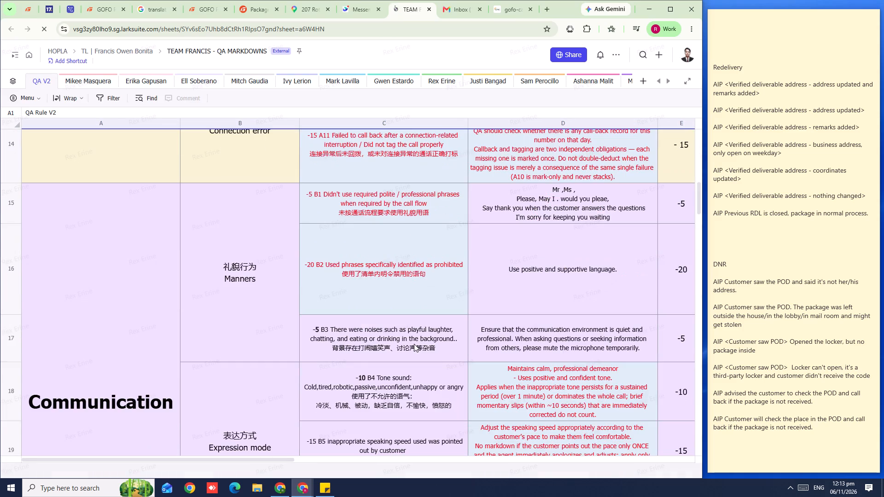
Examine the call procedure, connection error and manners rules in the QA V2 sheet of the QA markdowns workbook.
scroll(414, 344, "up", 8)
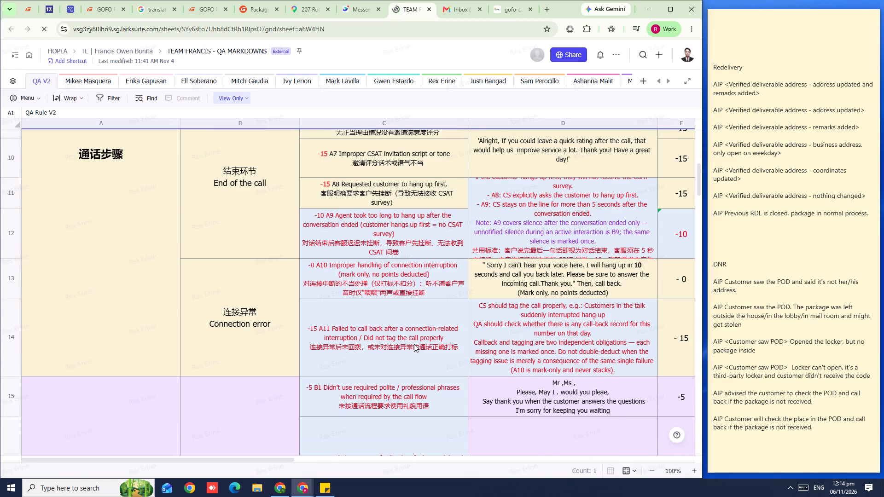
scroll(414, 344, "up", 3)
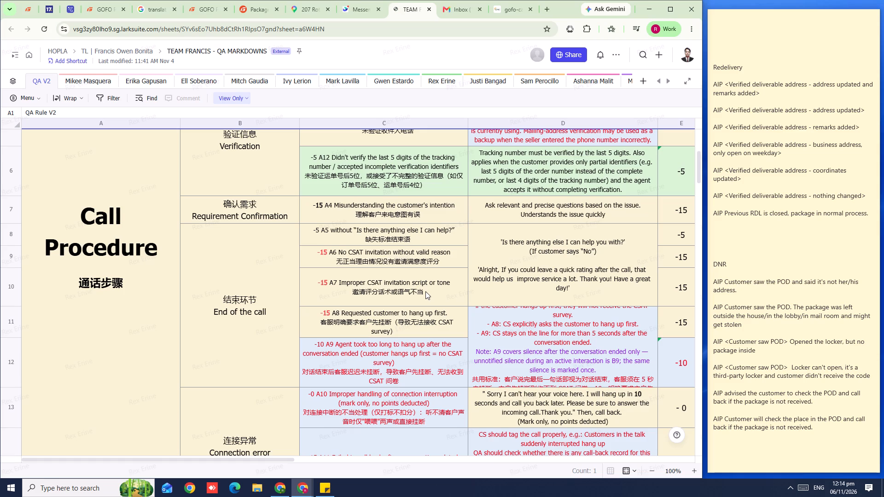
scroll(425, 291, "down", 3, "ctrl")
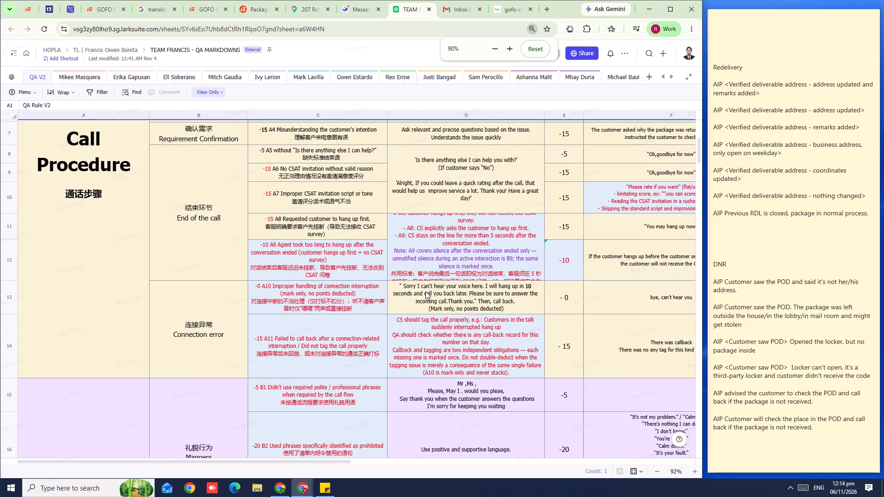
scroll(425, 291, "down", 7, "ctrl")
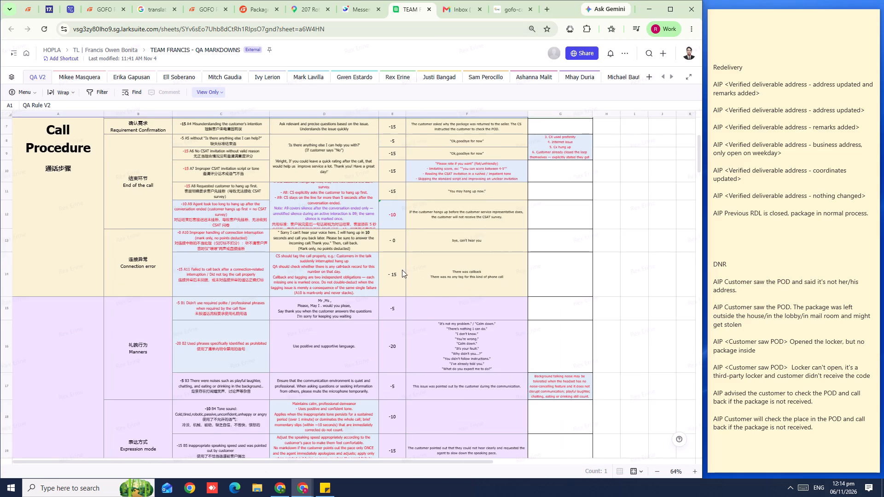
scroll(280, 252, "up", 6, "ctrl")
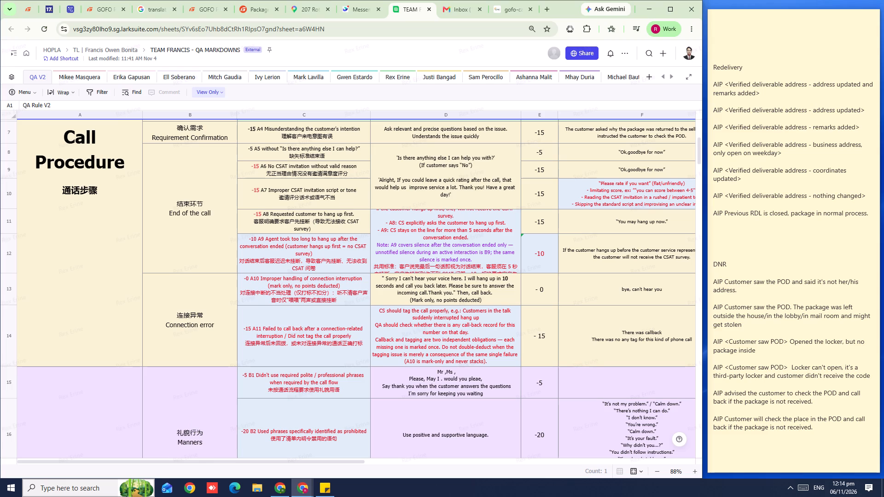
Search the computer for the Snipping Tool using "sni".
left_click(91, 491)
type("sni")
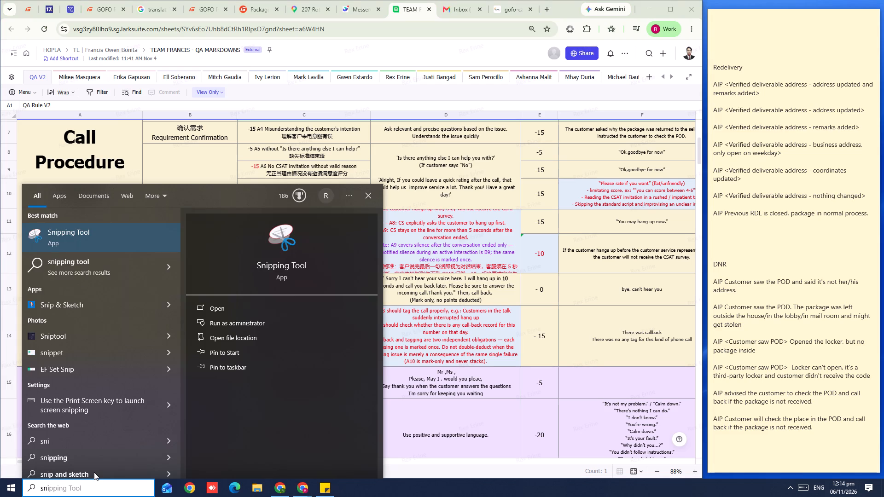
Launch the Snipping Tool from the search results.
left_click(125, 243)
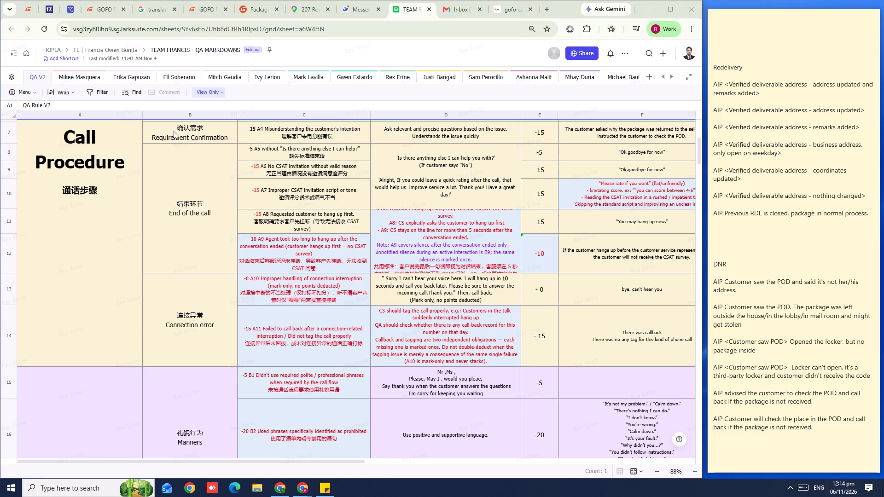
Snip the visible QA V2 sheet area from the column headers through the Manners row, copy it, and clear the snip window away.
left_click(214, 259)
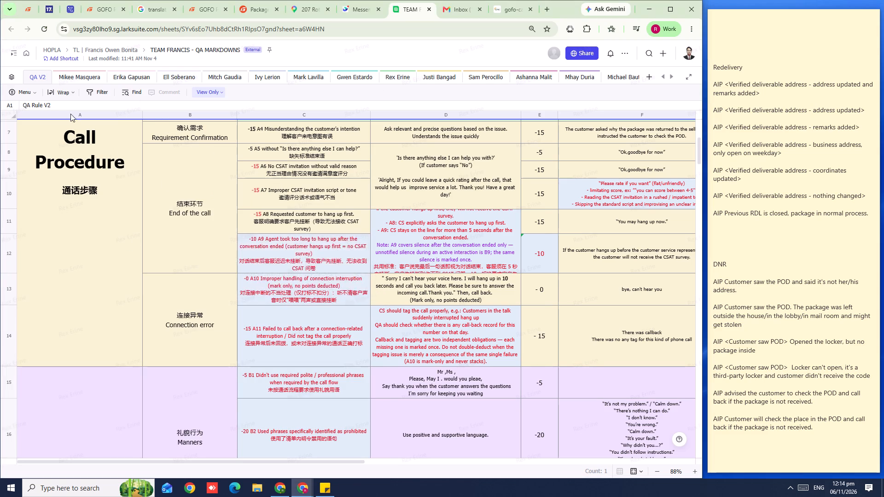
left_click_drag(30, 104, 680, 482)
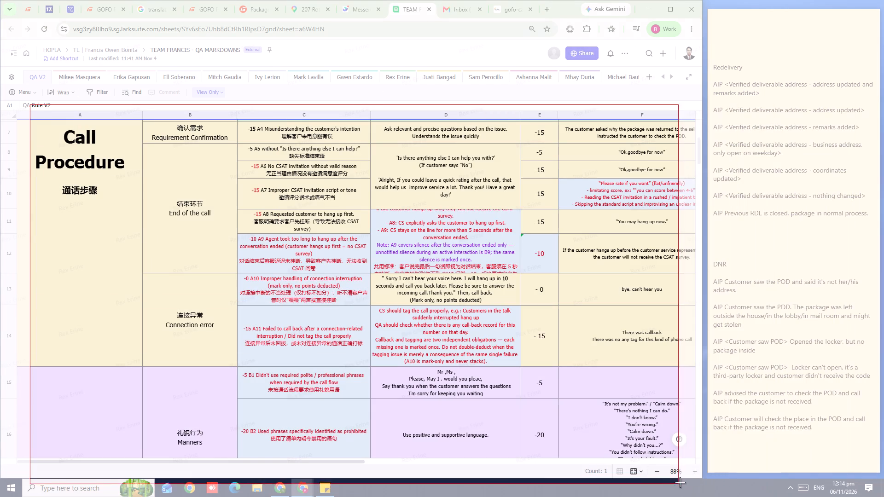
left_click_drag(680, 482, 688, 480)
key("ctrl+c")
key("ctrl+c")
key("ctrl+c")
key("ctrl+c")
key("ctrl+c")
key("ctrl+c")
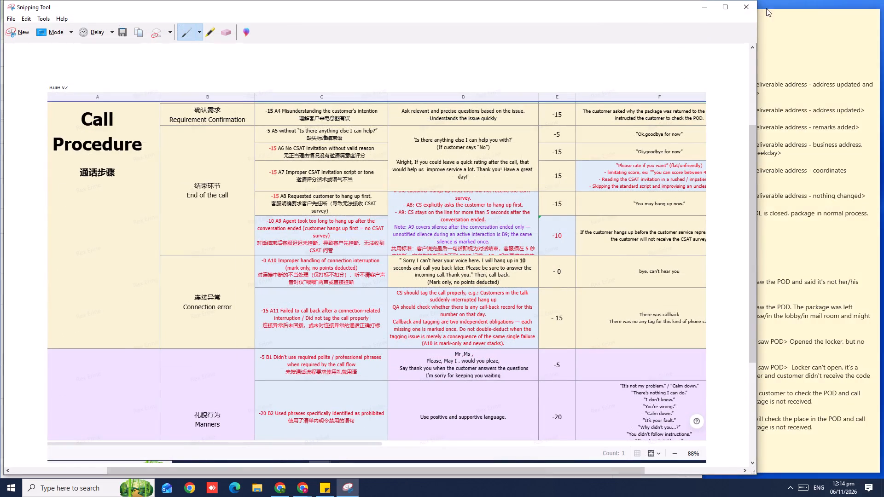
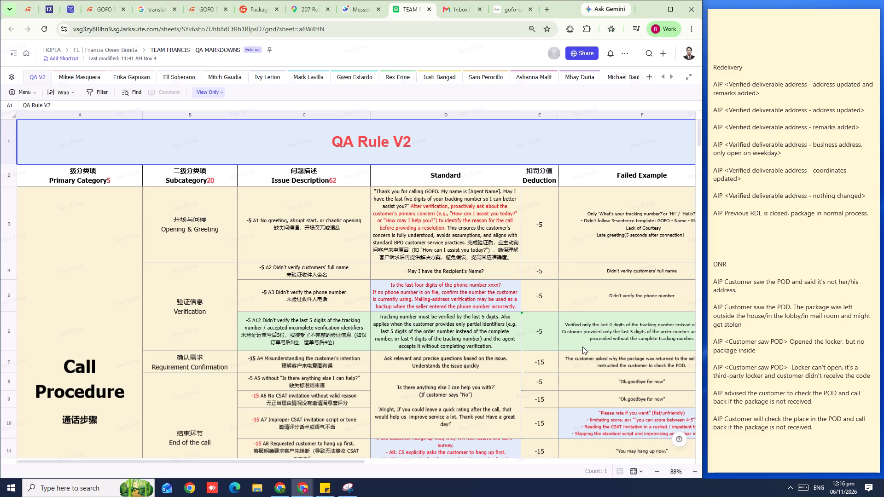
Review the call procedure rules and deductions on the QA Rule V2 sheet.
left_click_drag(311, 461, 372, 463)
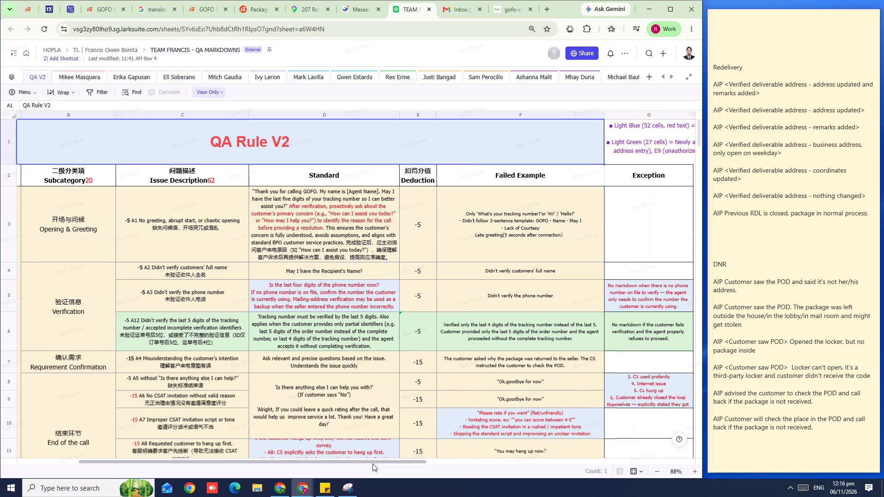
left_click_drag(372, 463, 312, 462)
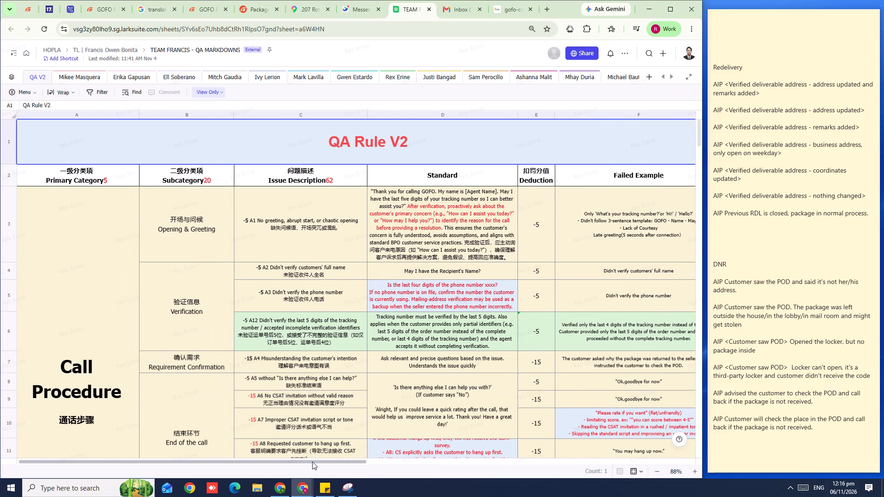
left_click_drag(312, 462, 316, 467)
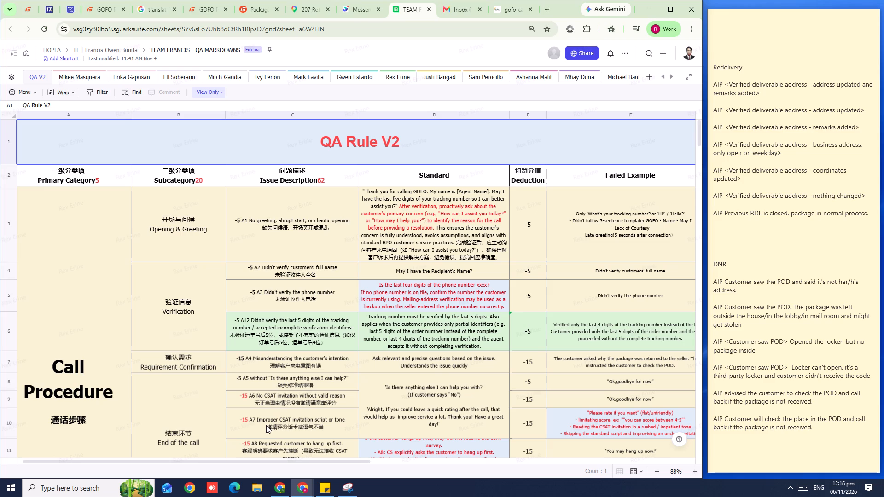
scroll(266, 425, "down", 1)
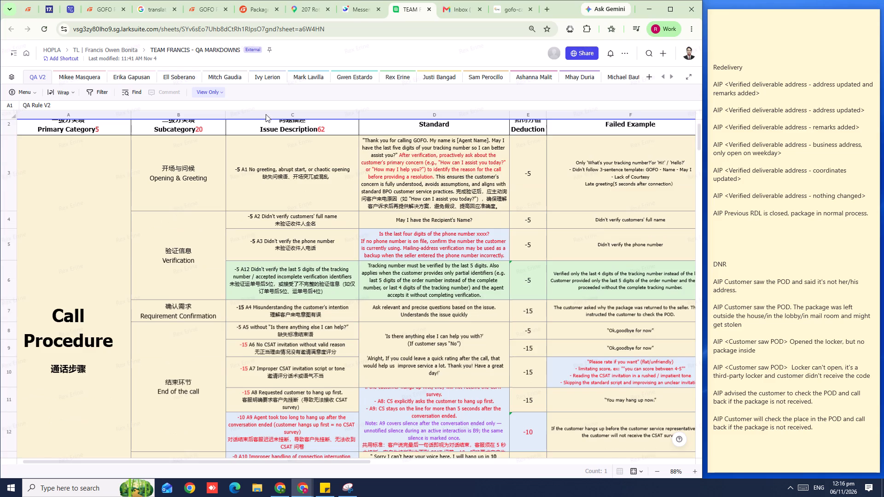
left_click(258, 7)
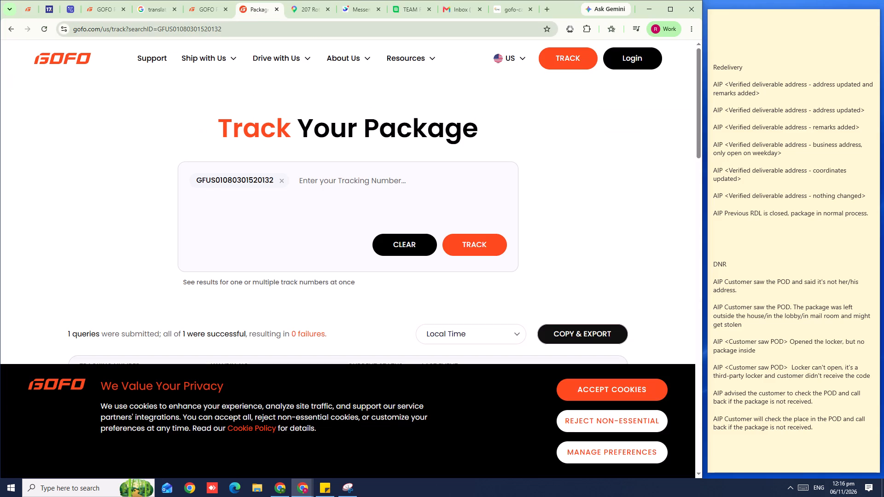
left_click(503, 10)
left_click(399, 4)
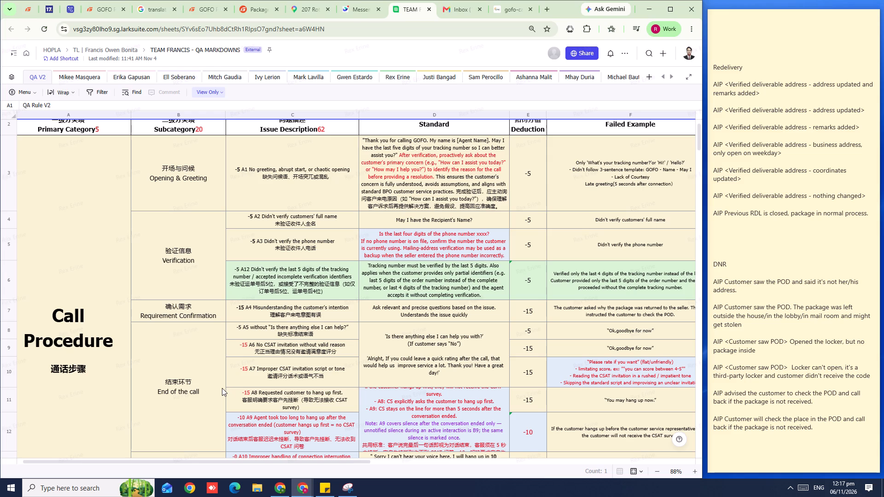
Switch to the call center page and log in to the English - Hopla [6425] queue.
left_click(506, 12)
left_click(468, 58)
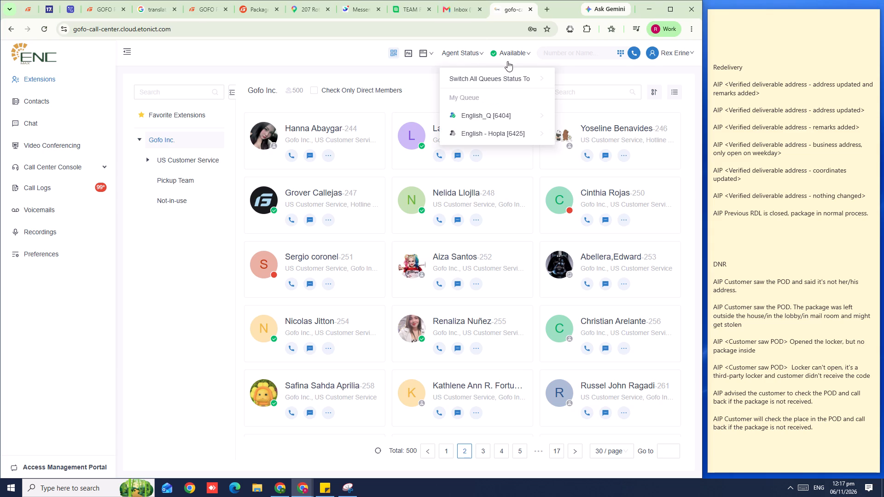
left_click(397, 134)
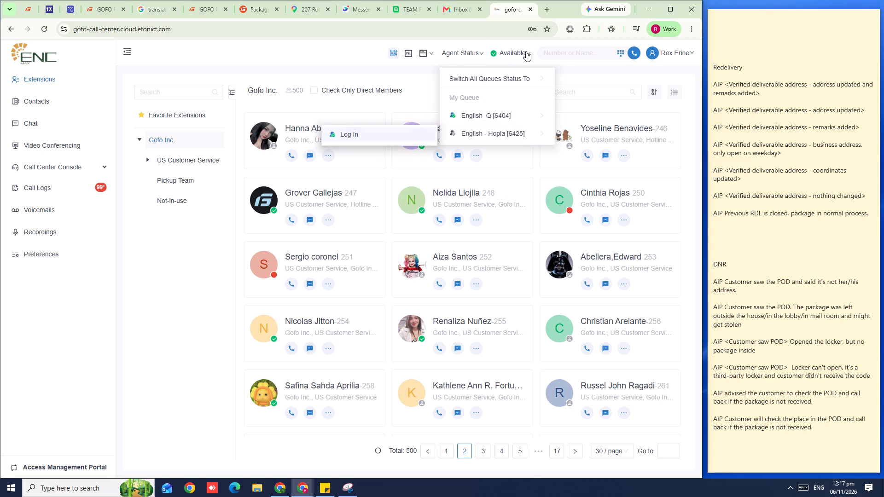
left_click(522, 49)
Search the extension directory for "rex".
left_click(617, 95)
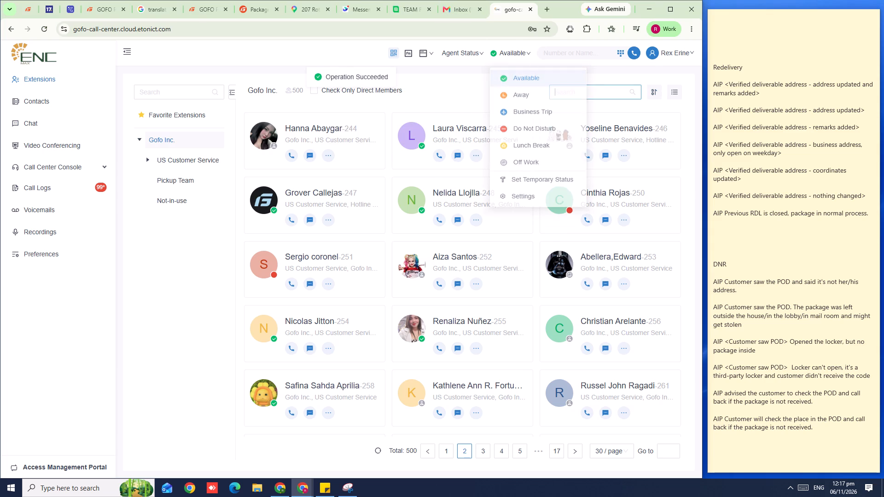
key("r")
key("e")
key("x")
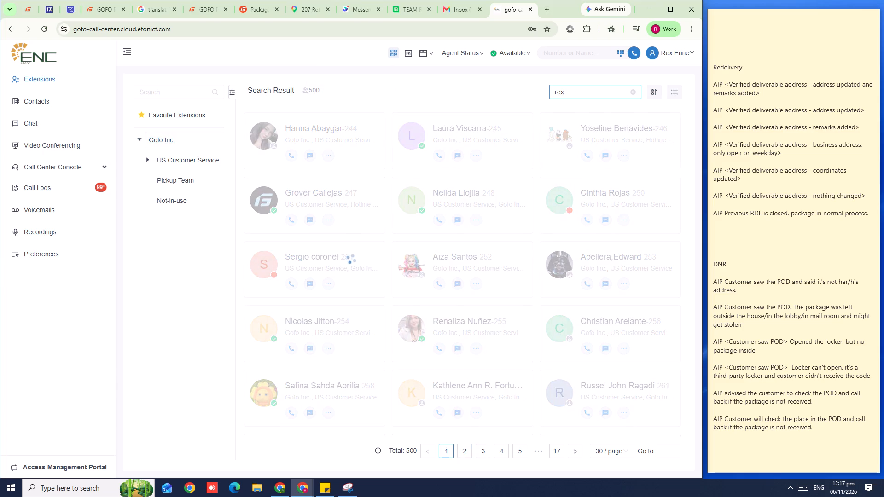
Search the agent list in the Call Center Console's queue panel for "rex" and clear the search.
left_click(84, 168)
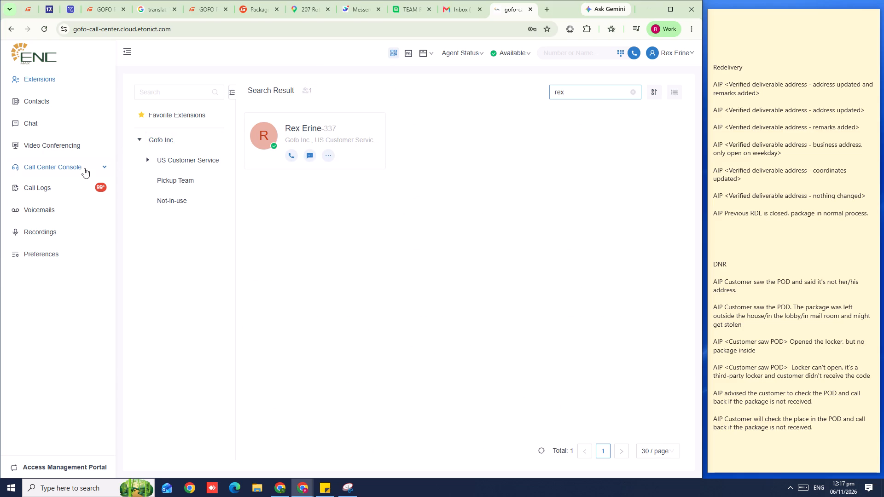
left_click(72, 186)
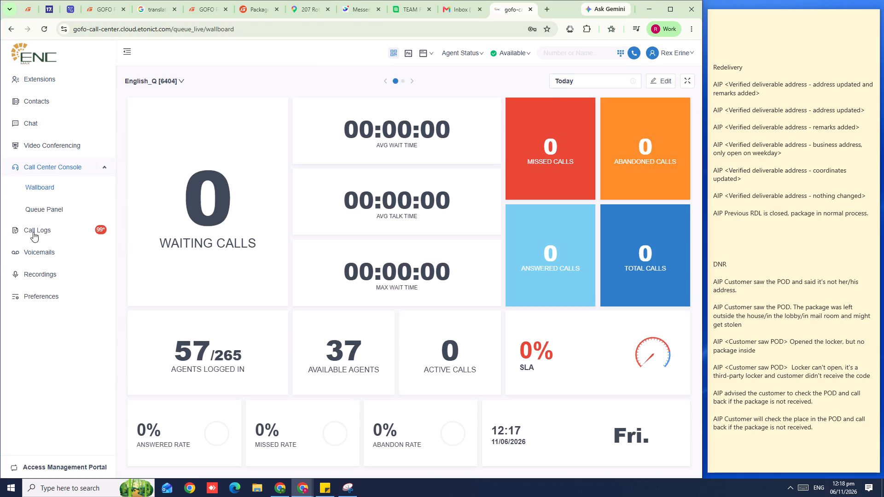
left_click(57, 203)
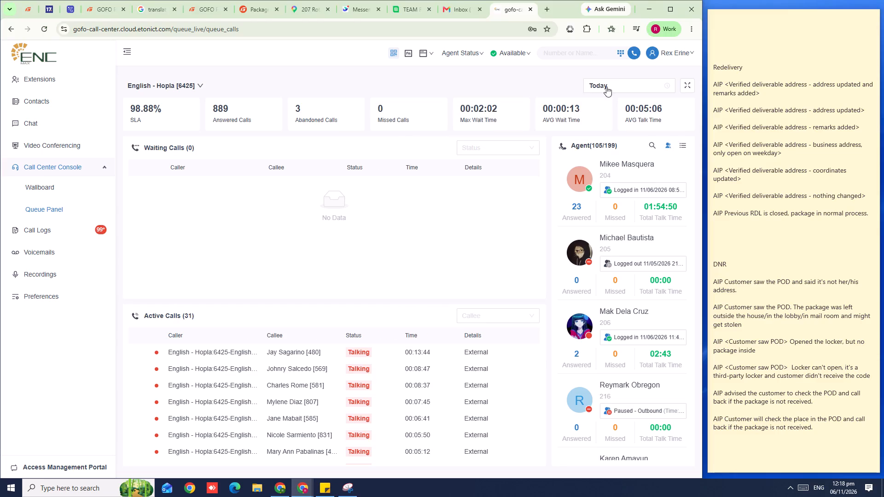
left_click(656, 147)
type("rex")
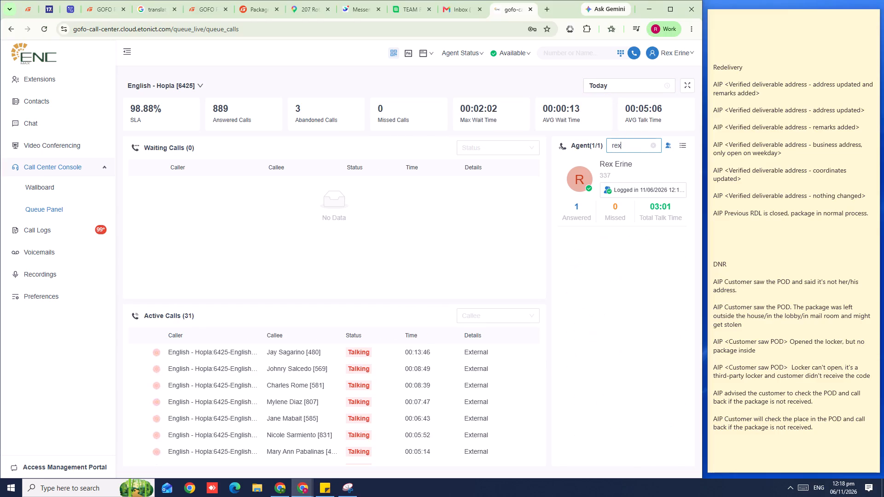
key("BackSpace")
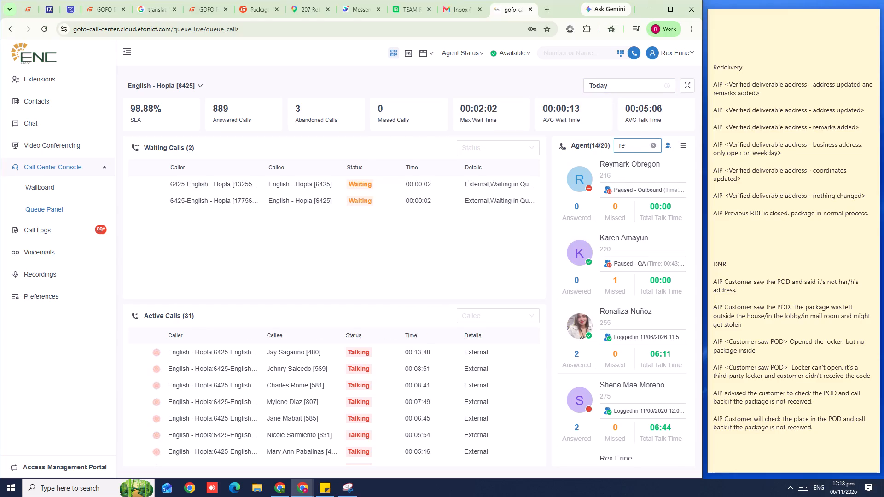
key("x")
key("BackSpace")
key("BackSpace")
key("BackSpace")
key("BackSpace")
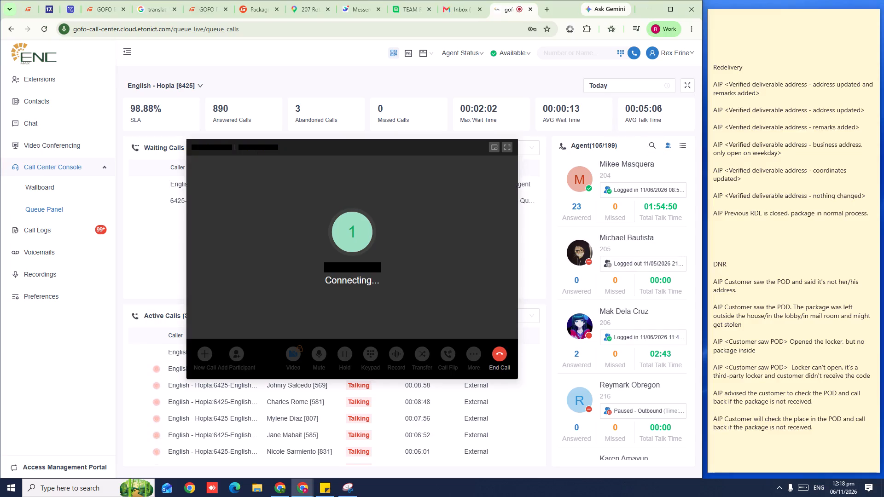
Set the system speaker volume to 12.
left_click(779, 490)
left_click(771, 433)
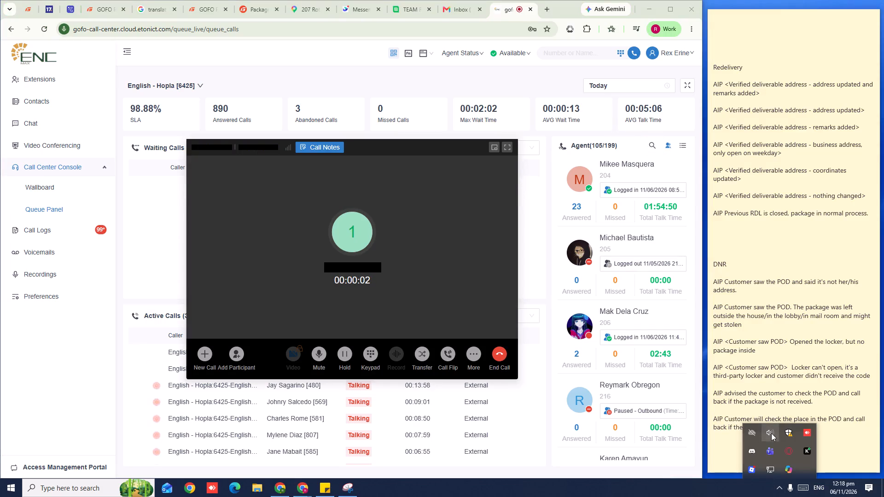
left_click(767, 462)
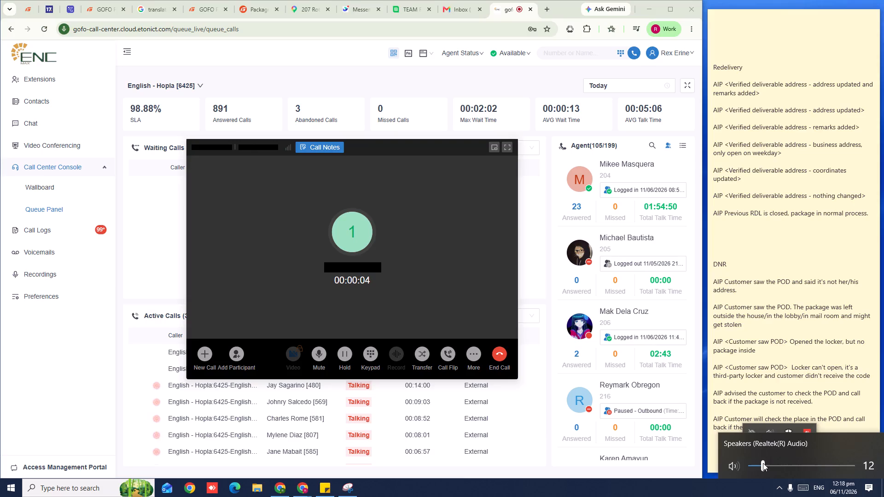
Copy the caller's phone number from the active call to the top of the sticky note.
left_click(380, 269)
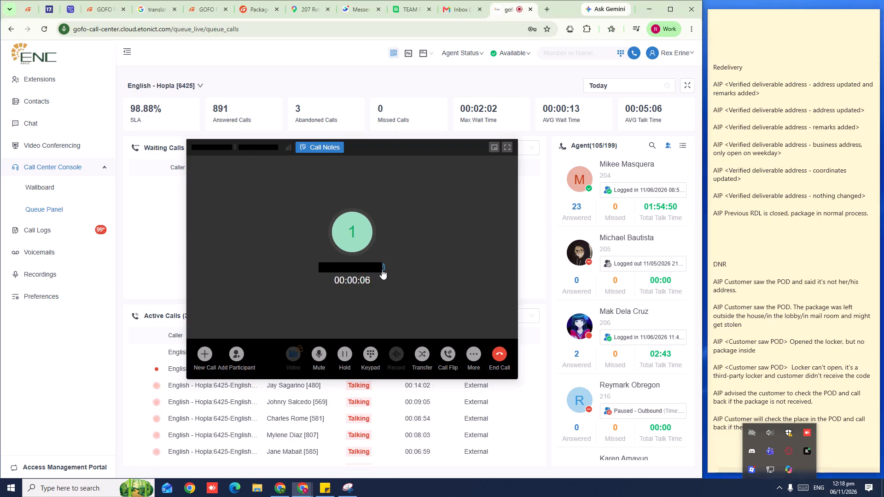
left_click(728, 38)
key("ctrl+v")
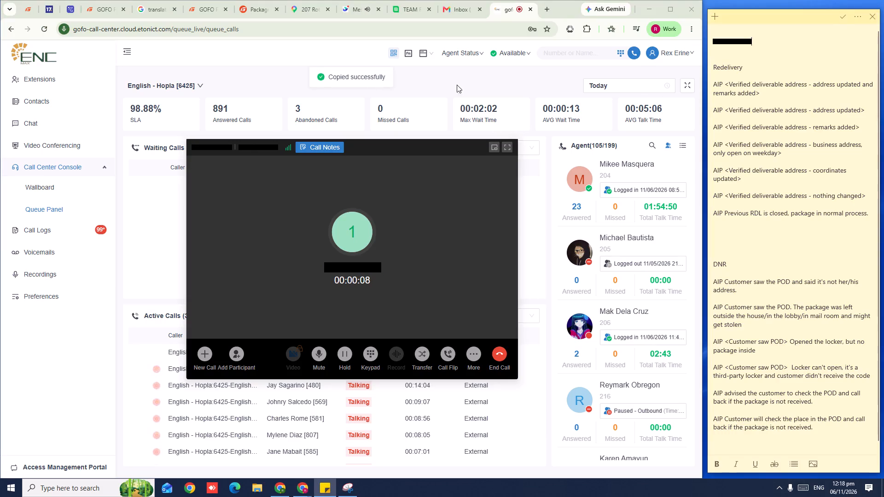
Search the caller's phone number in the GOFO ticket registration page's Phone Record Lookup.
left_click(206, 15)
left_click(50, 99)
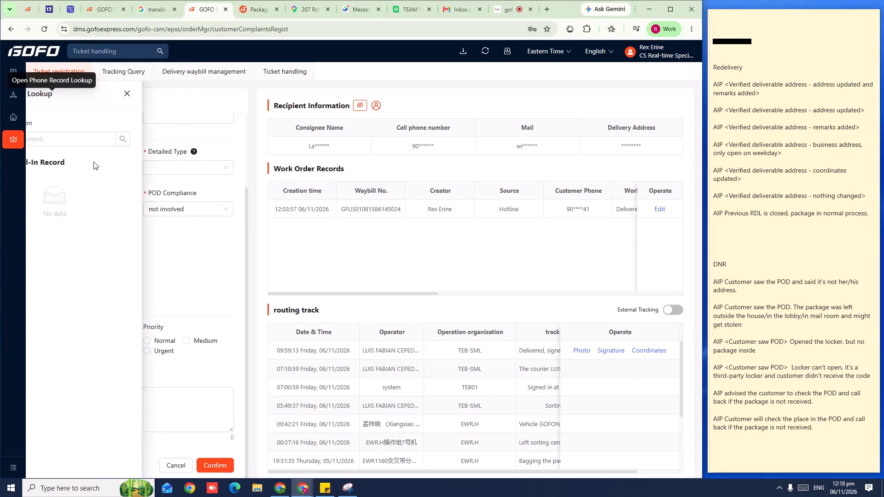
left_click(100, 138)
key("ctrl+v")
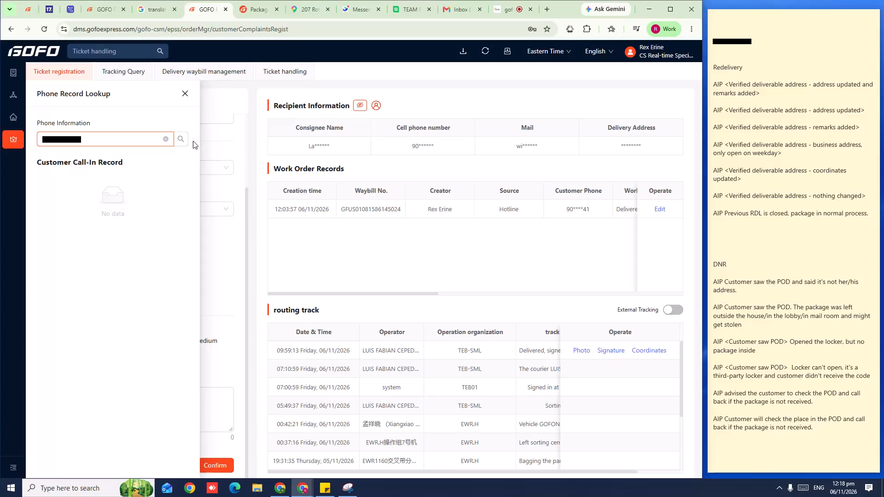
left_click(185, 142)
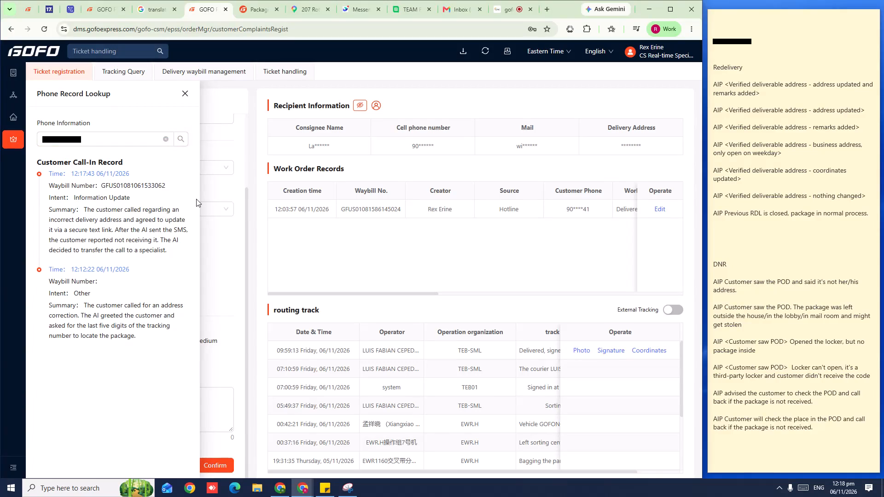
double_click(153, 186)
key("ctrl+c")
key("ctrl+c")
key("ctrl+c")
key("ctrl+c")
key("ctrl+c")
key("ctrl+c")
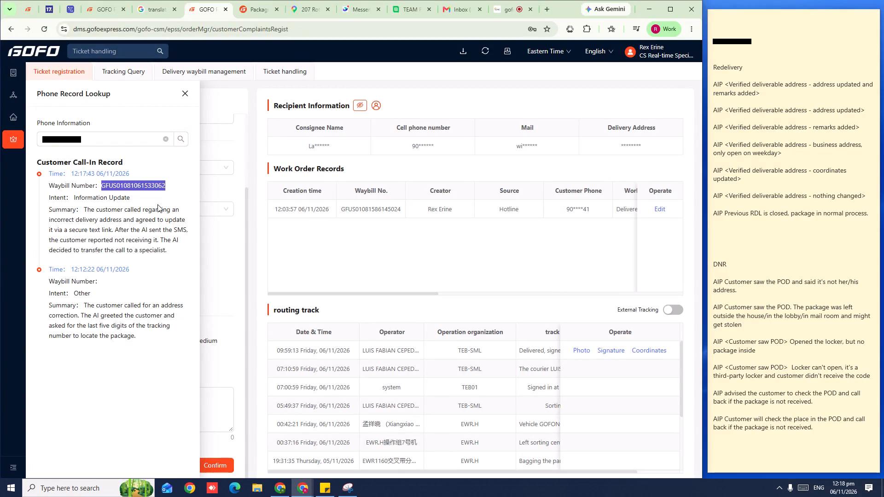
key("ctrl+c")
key("ctrl+c")
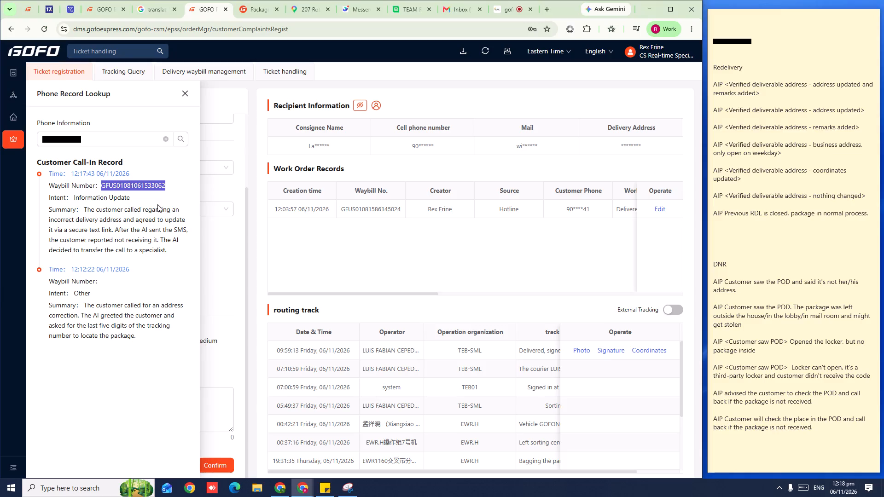
key("ctrl+c")
key("ctrl+c")
key("ctrl+c")
left_click(133, 66)
double_click(124, 109)
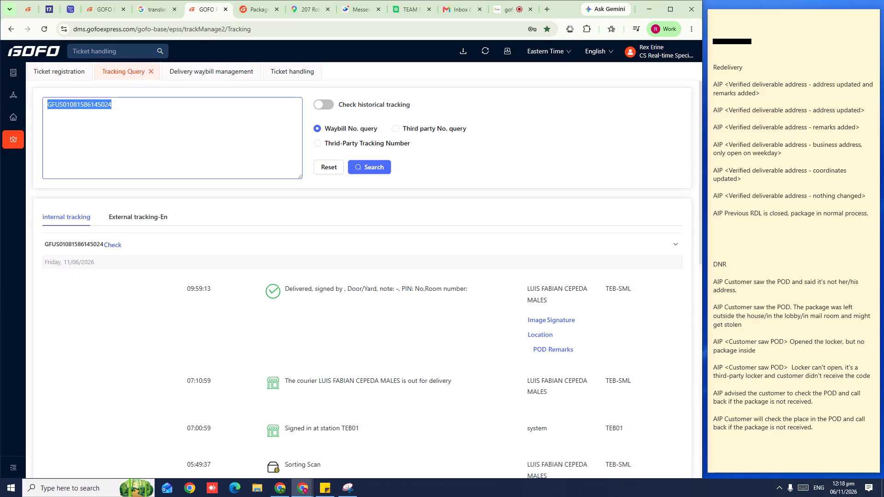
key("Delete")
key("ctrl+v")
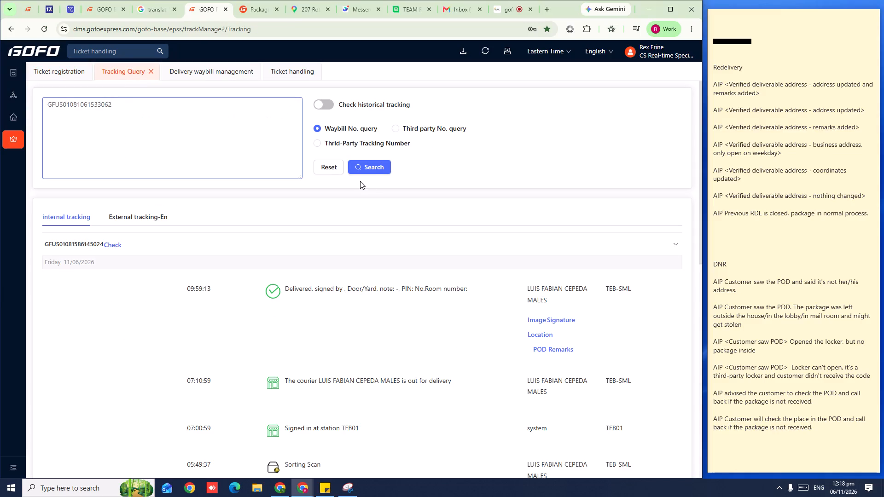
left_click(373, 162)
left_click(112, 246)
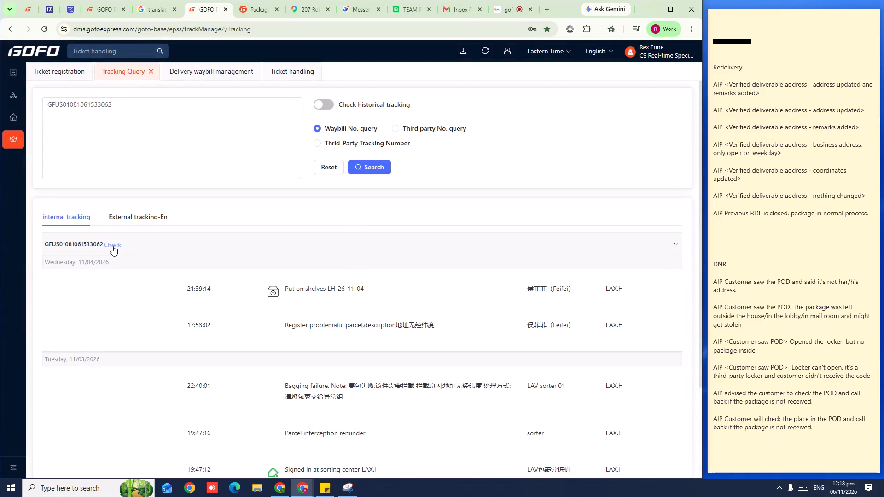
left_click(291, 146)
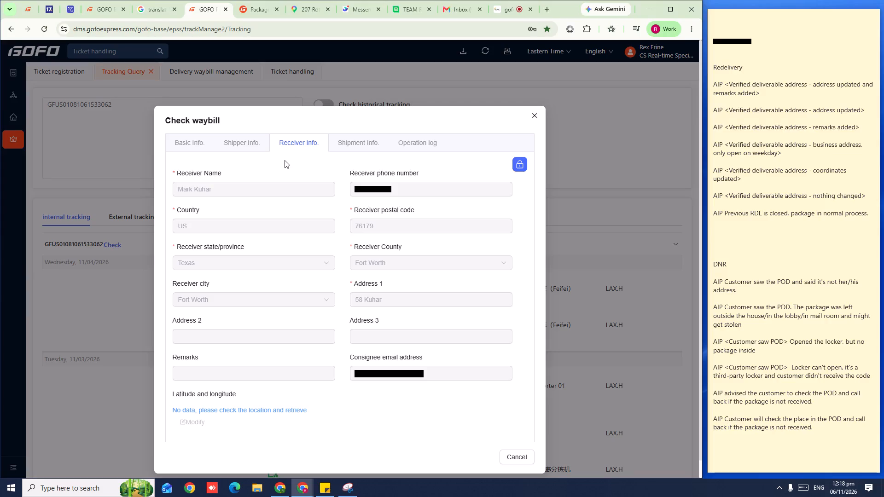
left_click(536, 115)
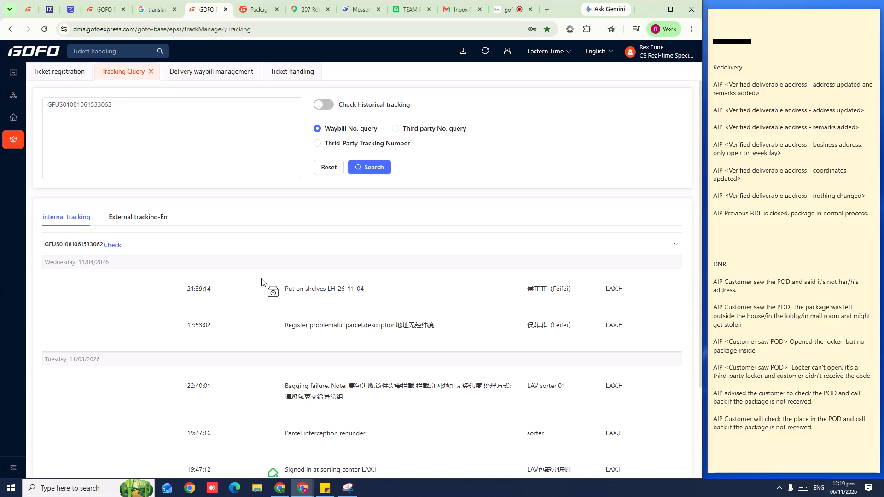
left_click(138, 213)
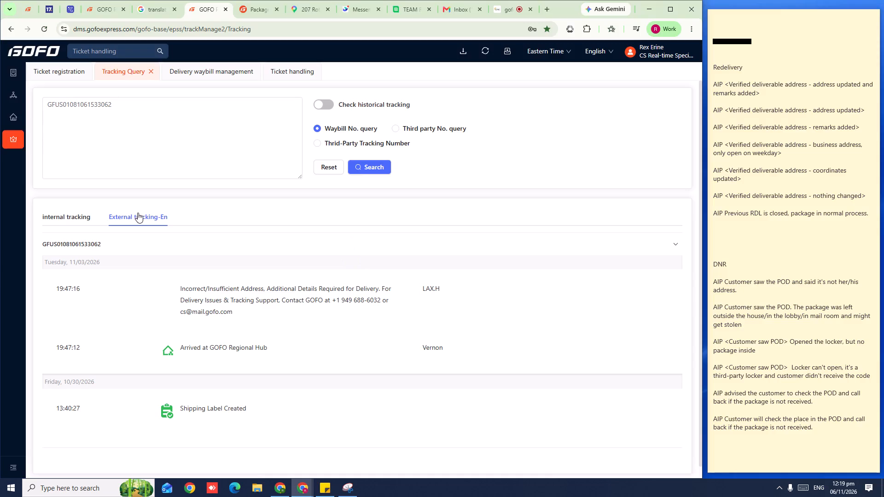
left_click(842, 491)
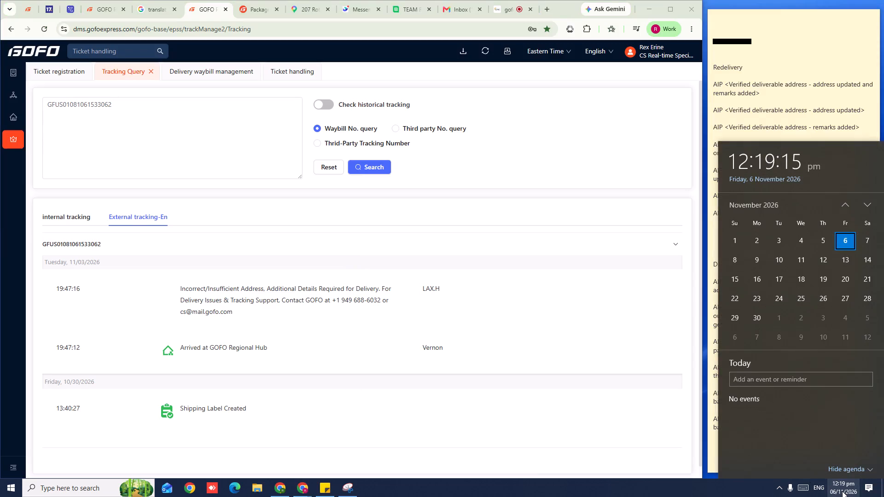
left_click(64, 214)
left_click(139, 225)
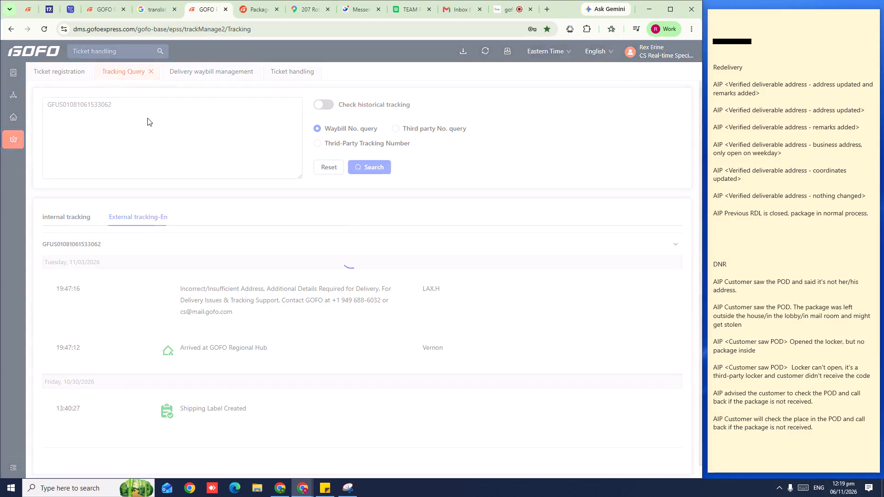
triple_click(149, 102)
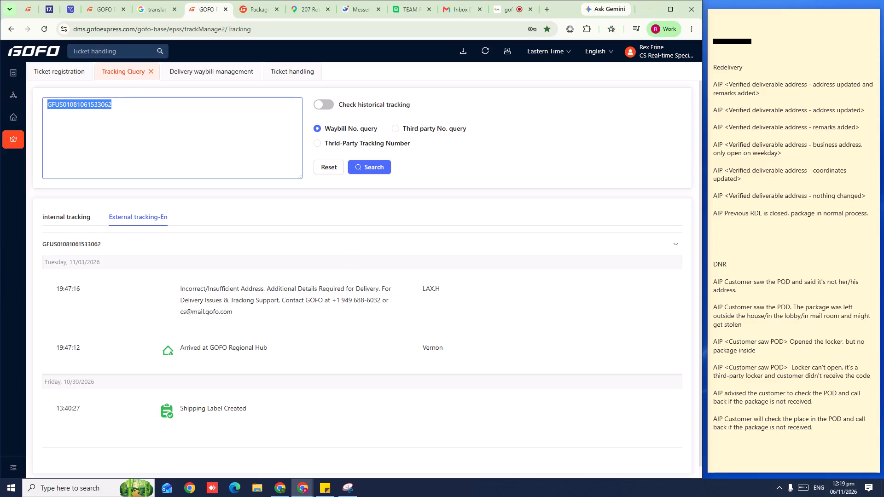
key("ctrl+c")
key("ctrl+c")
key("ctrl+c")
left_click(212, 68)
left_click(179, 112)
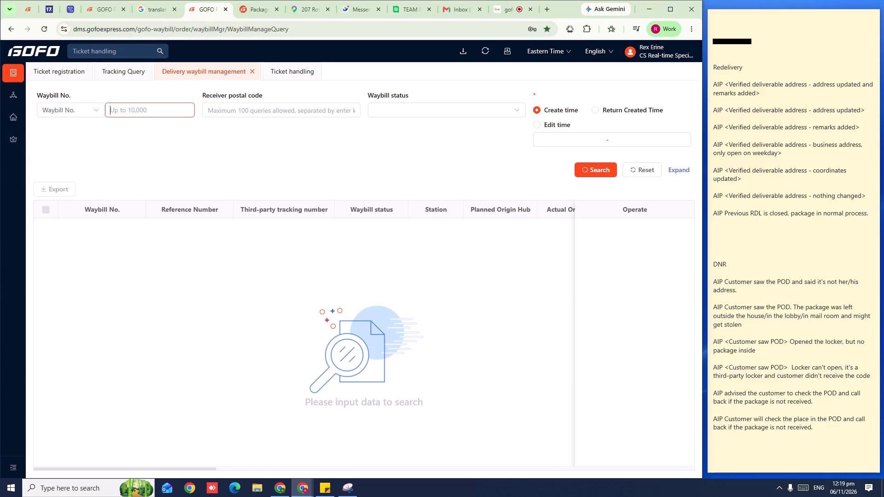
key("ctrl+v")
left_click(602, 150)
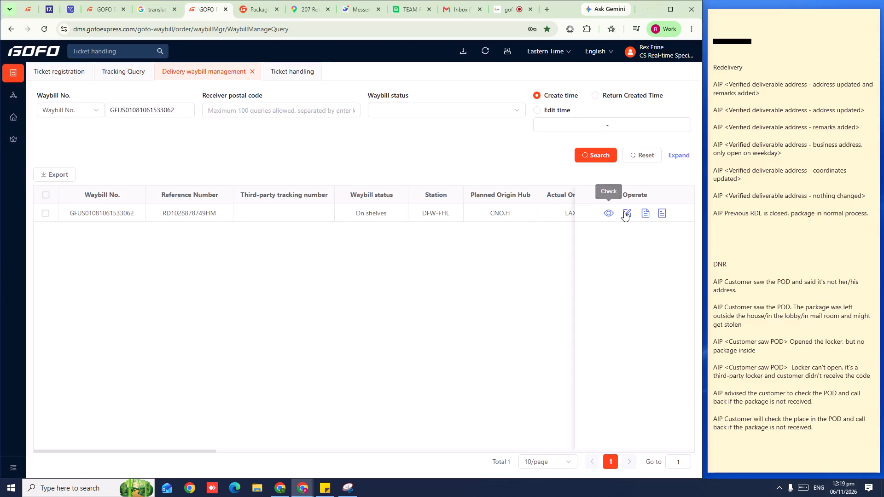
left_click(624, 213)
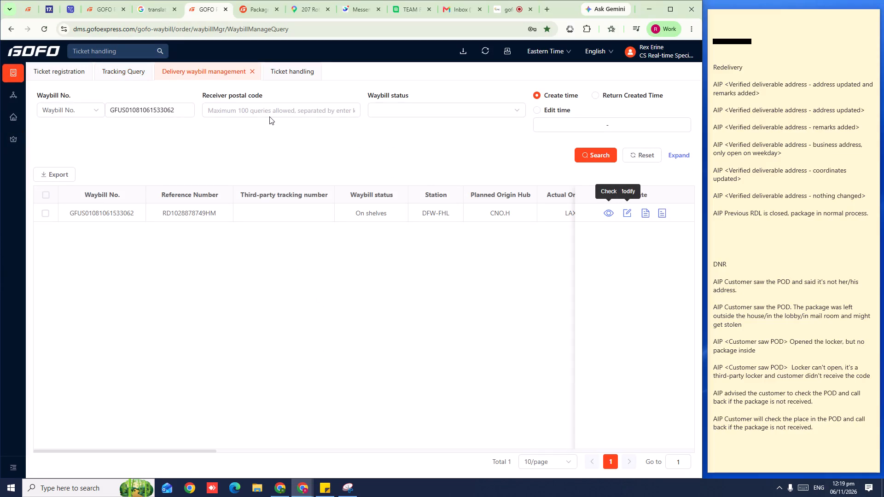
left_click(302, 95)
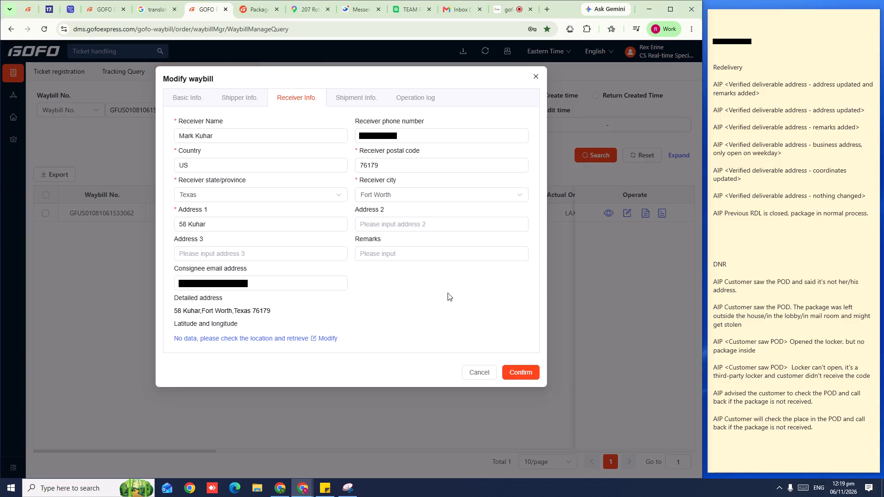
left_click(186, 220)
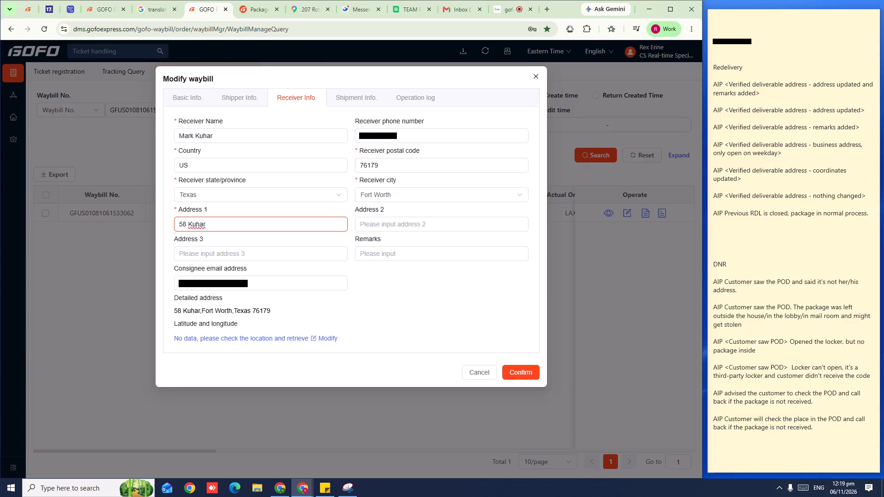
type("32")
Replace the wrong street name in Address 1 with the correct street name given by the caller, ending in "Dr.".
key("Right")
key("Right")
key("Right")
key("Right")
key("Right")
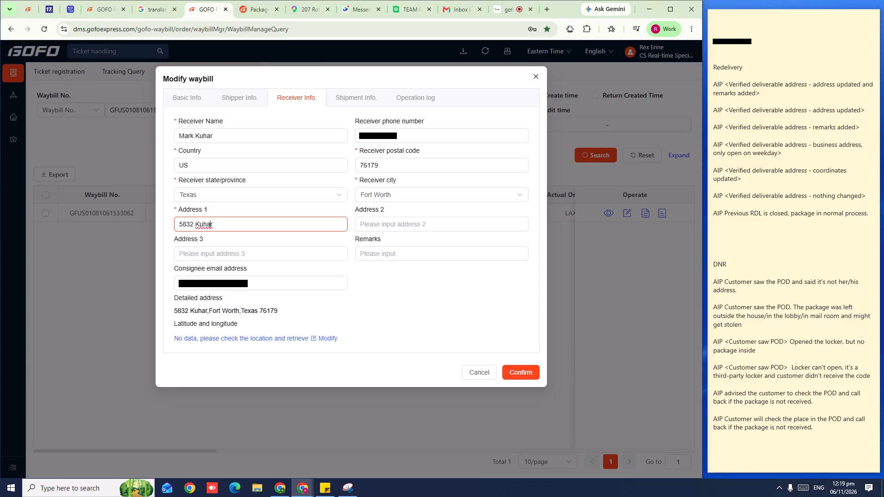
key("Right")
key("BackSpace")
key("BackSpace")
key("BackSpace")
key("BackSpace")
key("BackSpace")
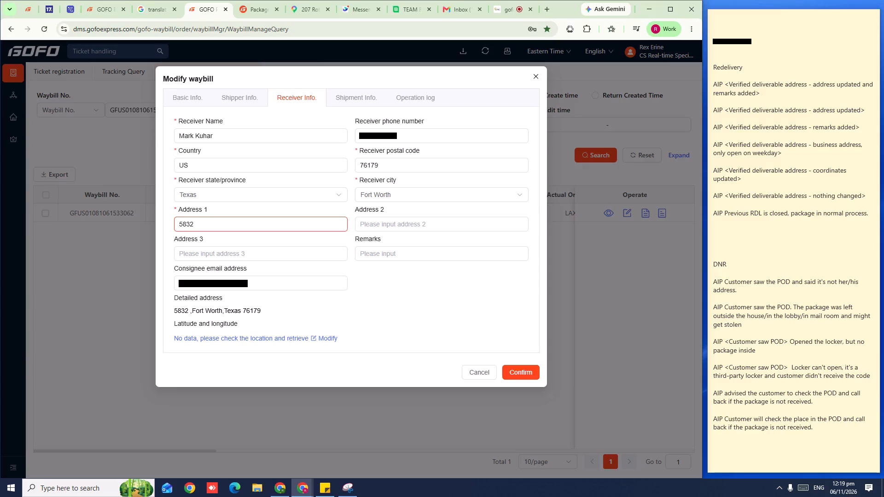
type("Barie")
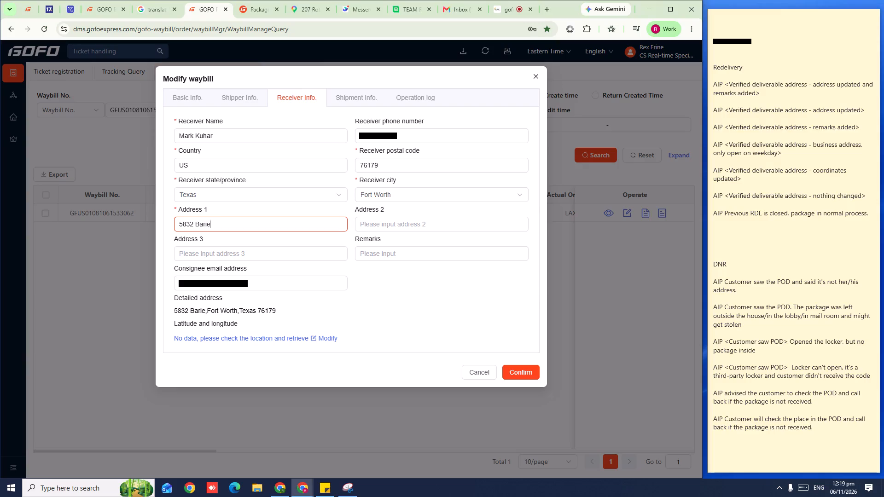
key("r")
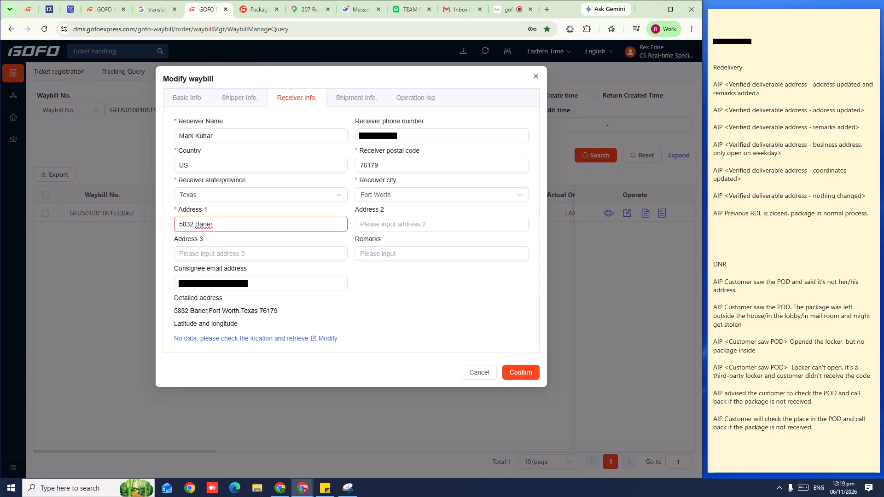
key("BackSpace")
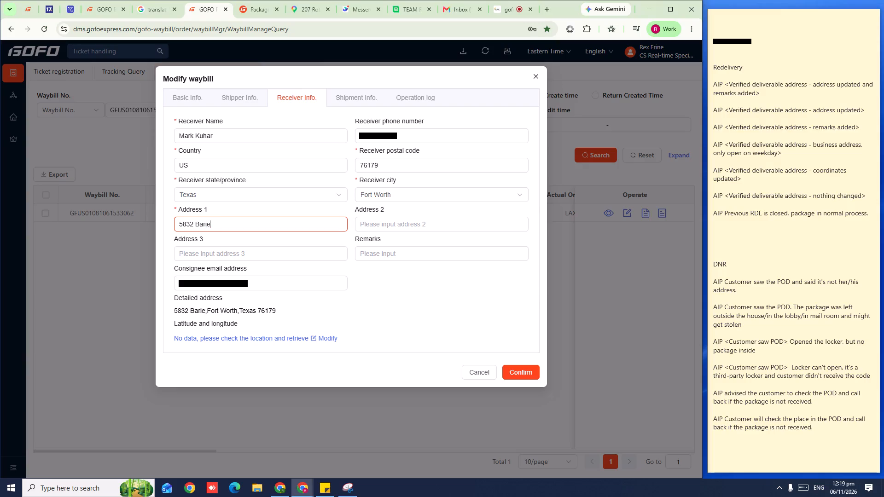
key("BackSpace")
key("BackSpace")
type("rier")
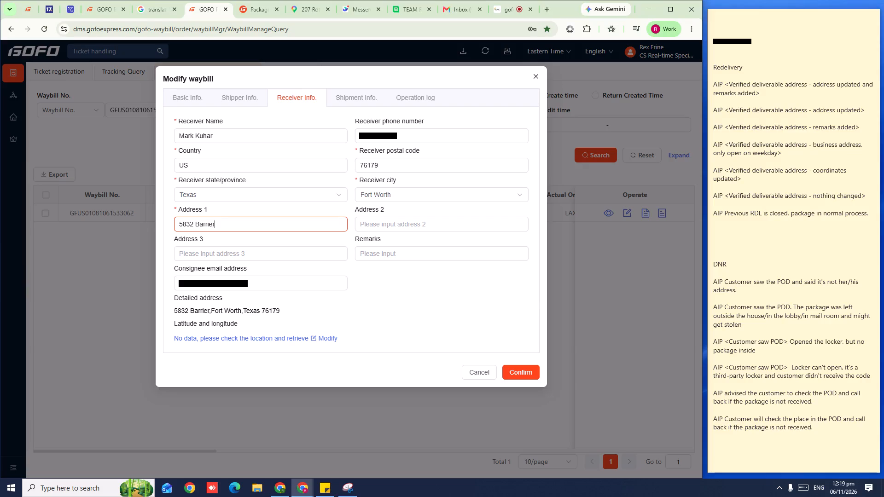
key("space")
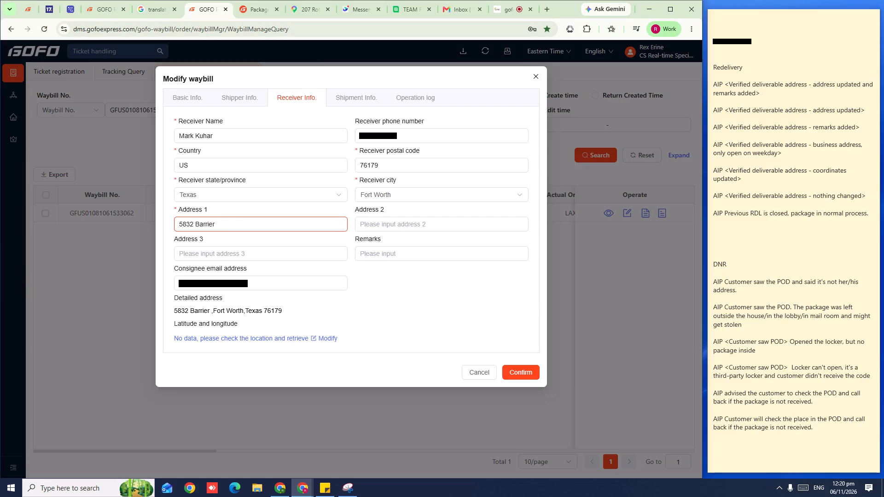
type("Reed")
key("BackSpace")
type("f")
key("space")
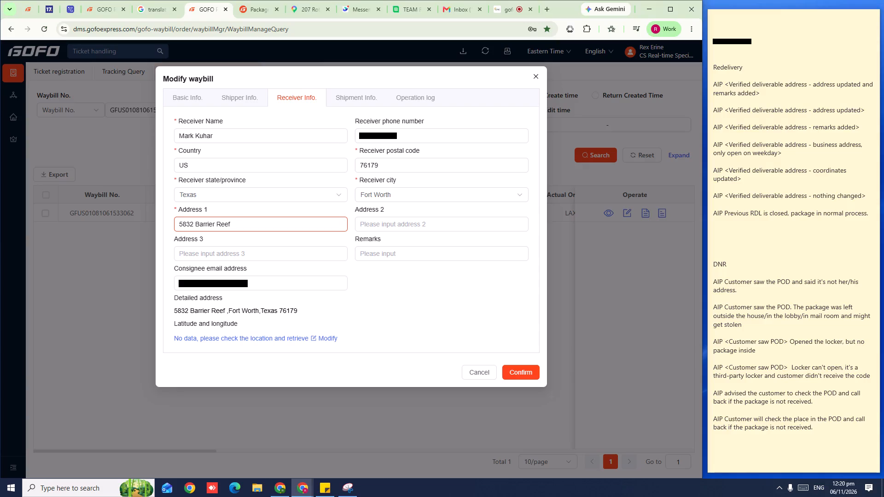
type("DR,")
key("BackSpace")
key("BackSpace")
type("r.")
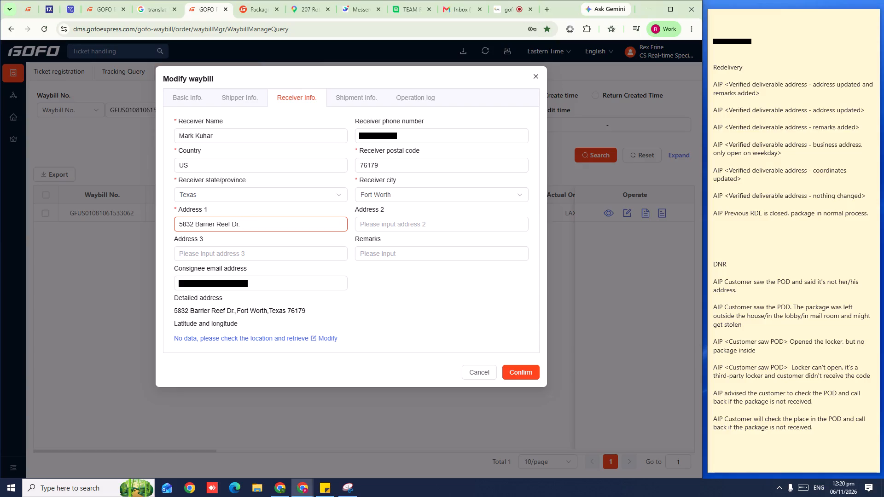
Copy the receiver's updated detailed address and search for it in Google Maps, replacing the previous place.
double_click(242, 312)
left_click(242, 312)
key("ctrl+c")
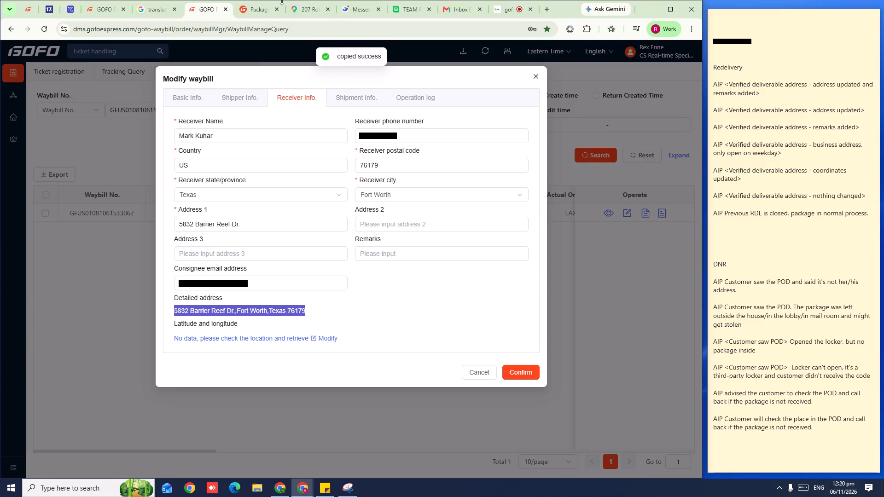
key("ctrl+c")
key("ctrl+c")
left_click(305, 5)
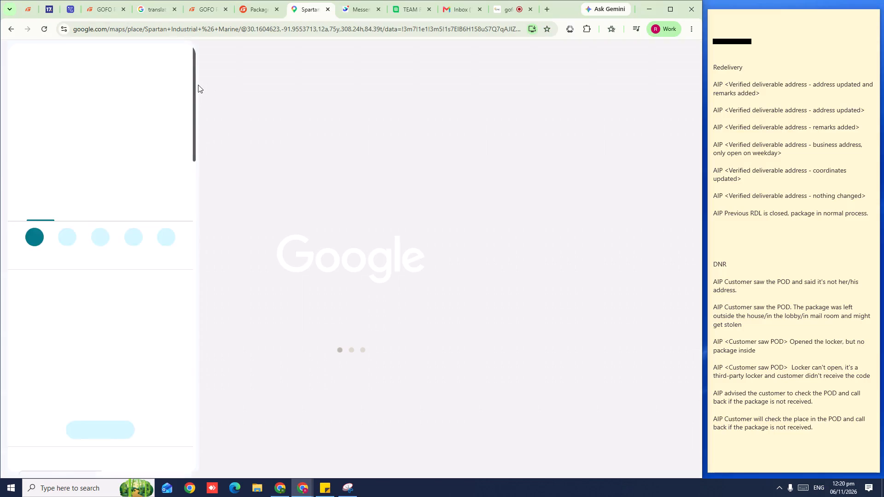
left_click(173, 58)
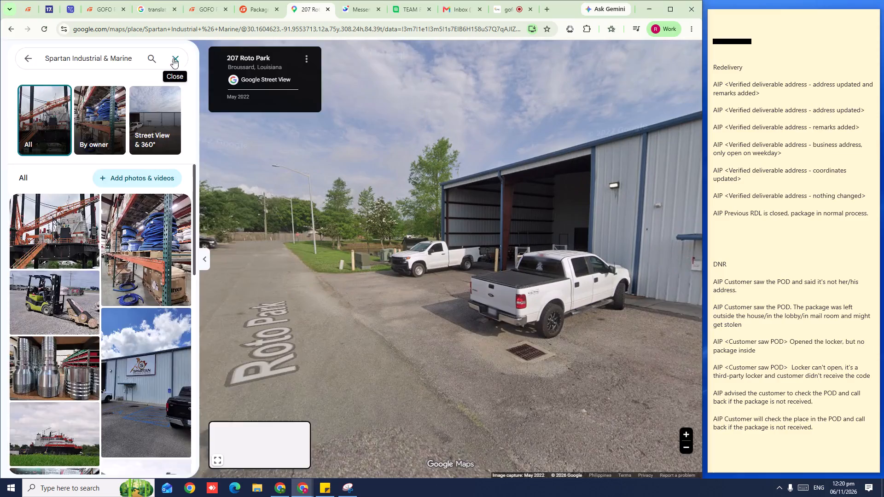
left_click(122, 58)
key("ctrl+v")
left_click(142, 52)
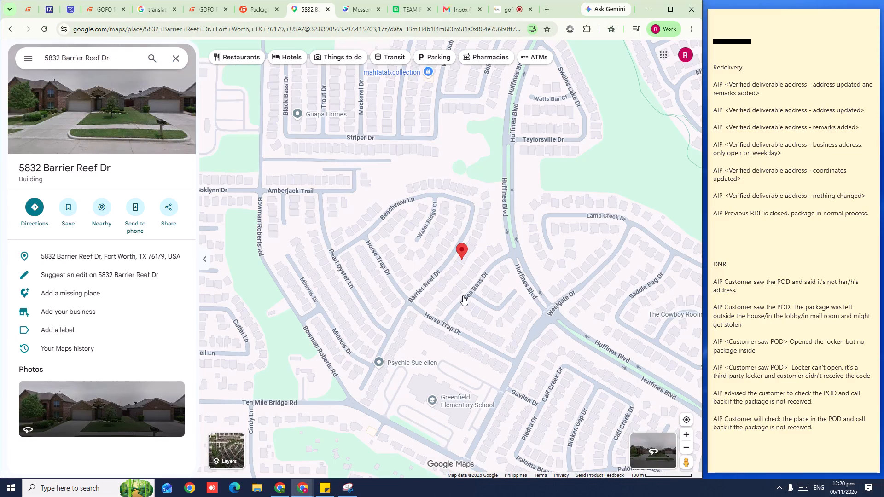
Examine the houses around the address pin in close-up satellite view.
scroll(460, 272, "up", 3, "ctrl")
left_click_drag(444, 176, 455, 323)
left_click(238, 435)
left_click_drag(428, 184, 427, 193)
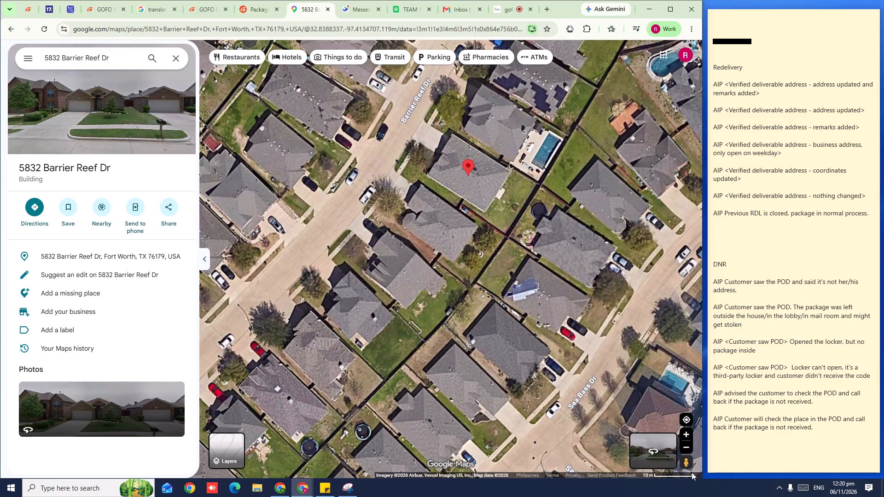
Inspect the receiver's house and its house number in Street View from the road in front of it.
left_click_drag(690, 463, 392, 109)
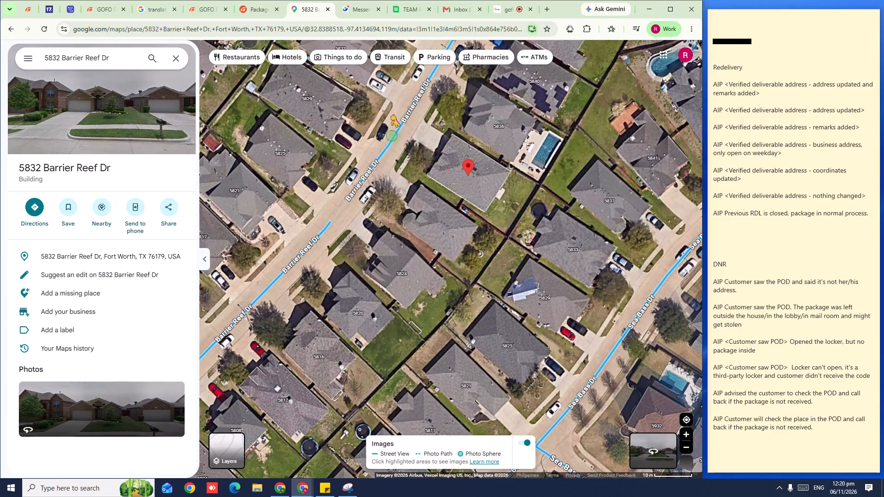
left_click_drag(392, 109, 394, 104)
scroll(424, 137, "down", 2)
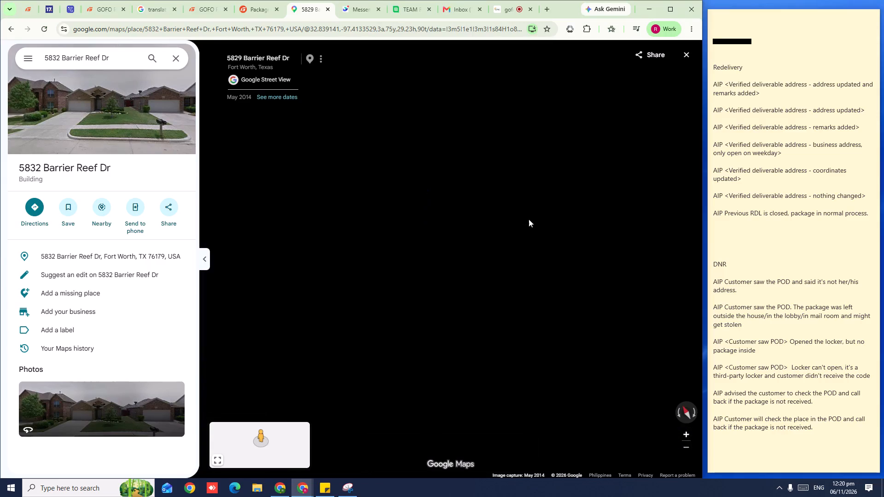
left_click_drag(526, 260, 389, 270)
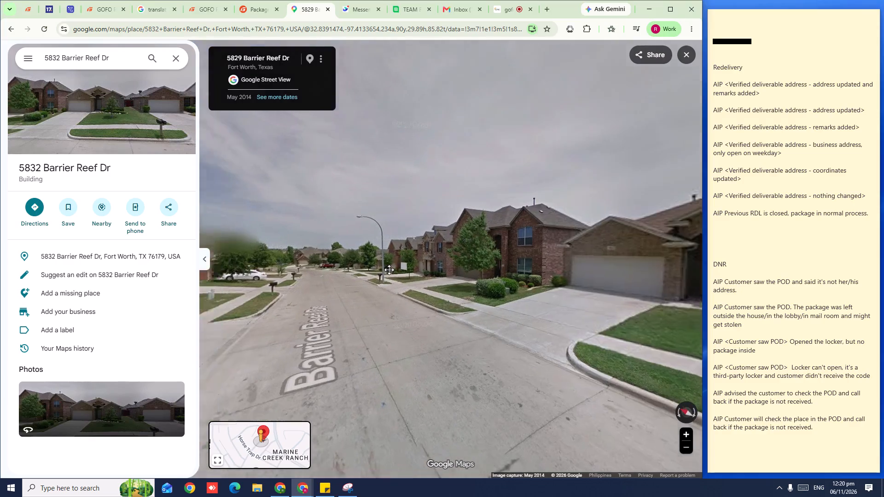
left_click_drag(389, 270, 388, 270)
left_click_drag(467, 263, 233, 286)
left_click_drag(401, 299, 388, 298)
left_click_drag(541, 323, 520, 306)
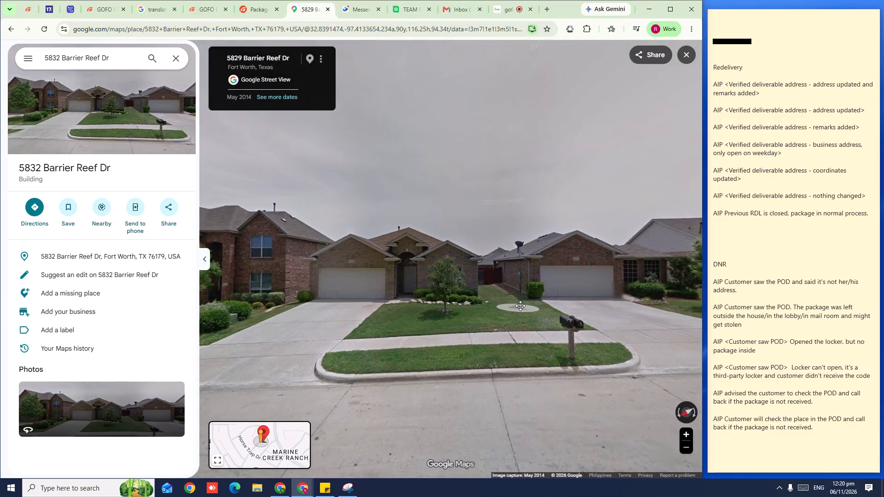
left_click_drag(520, 306, 528, 303)
scroll(365, 290, "up", 4, "ctrl")
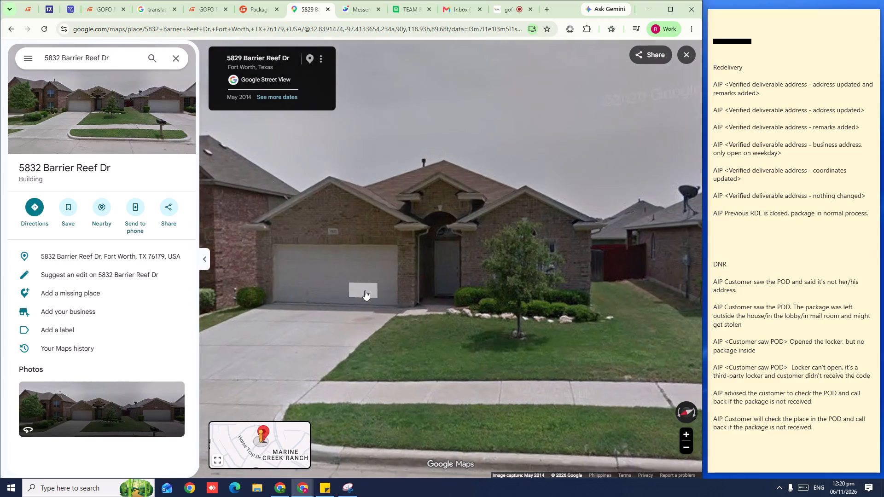
scroll(365, 290, "up", 2, "ctrl")
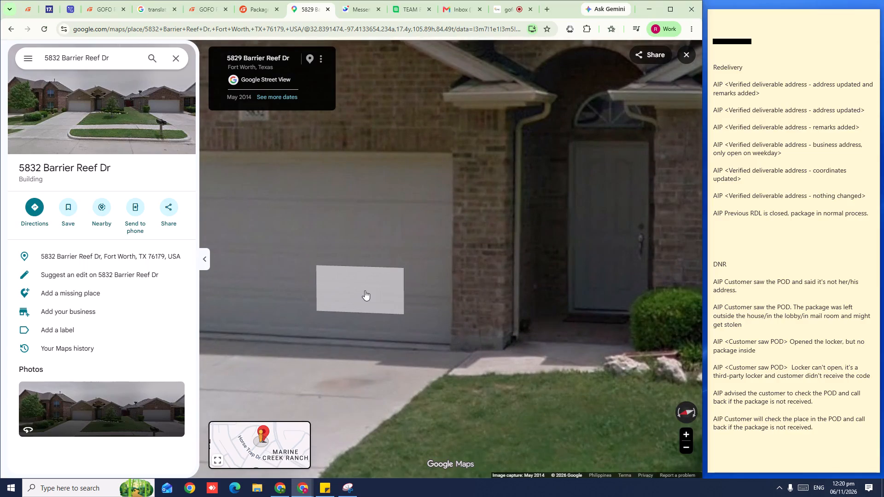
scroll(365, 290, "down", 1, "ctrl")
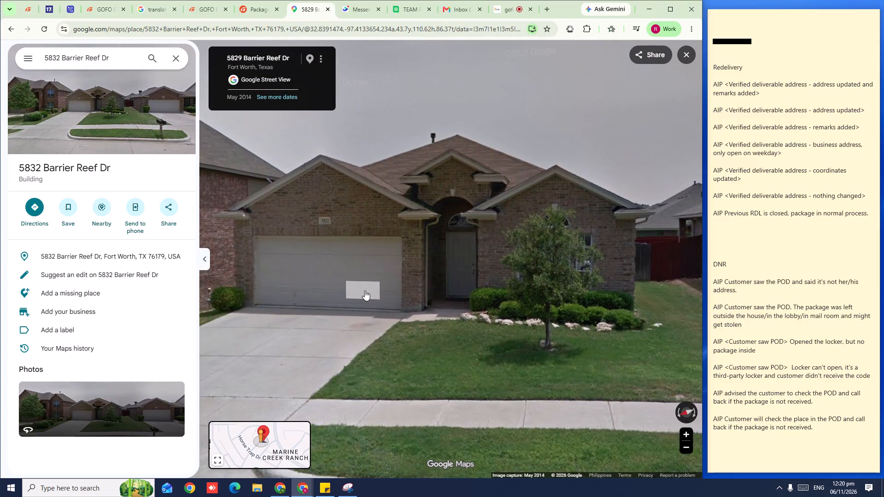
scroll(365, 290, "down", 3, "ctrl")
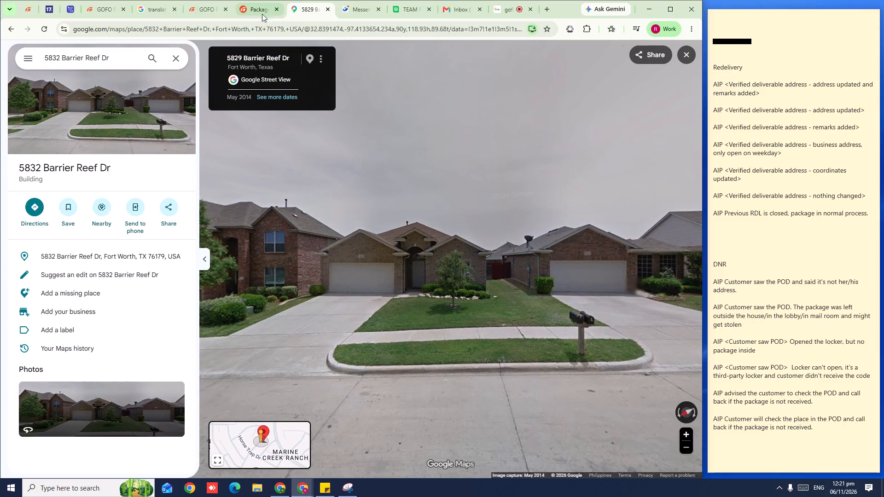
Return to the GOFO waybill modification and save the corrected receiver address, accepting the map provider's resolved address.
left_click(211, 10)
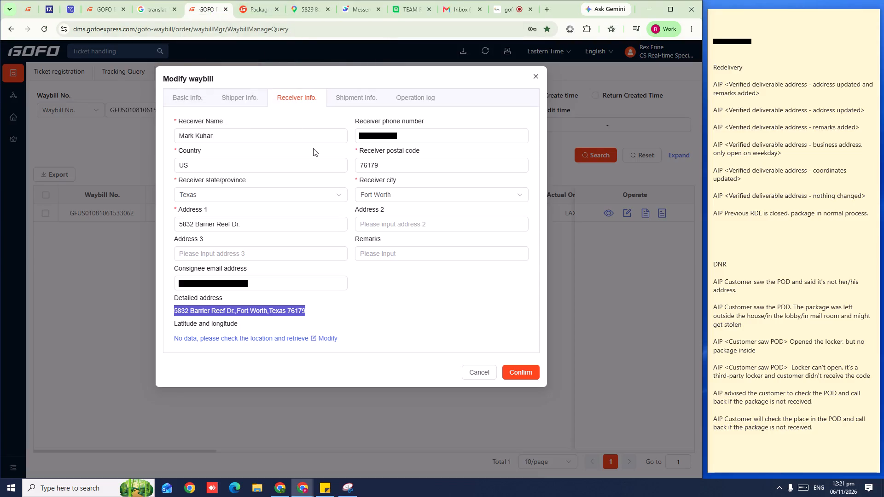
left_click(526, 371)
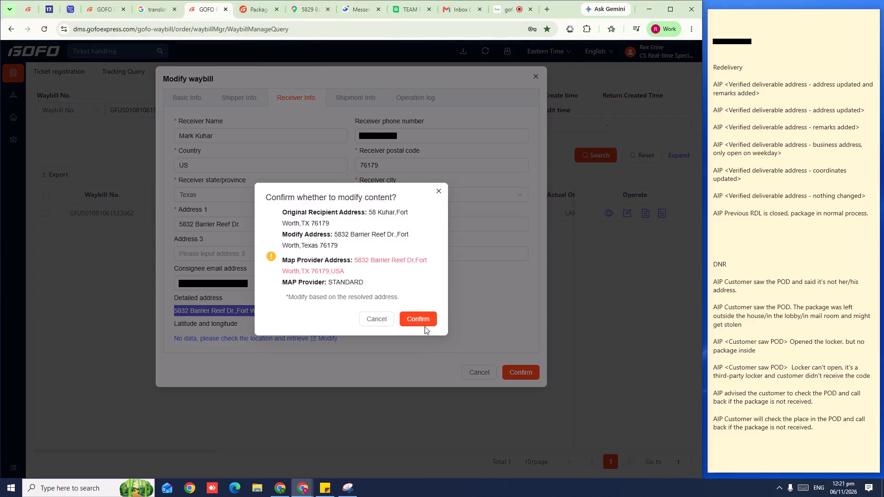
left_click(425, 321)
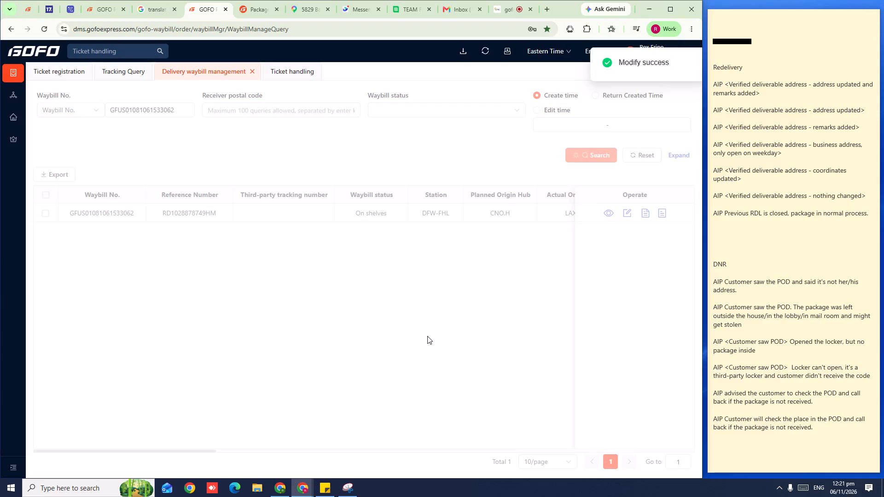
Reopen the waybill's receiver information for modification, copy the latitude and longitude, and confirm the waybill again.
left_click(631, 212)
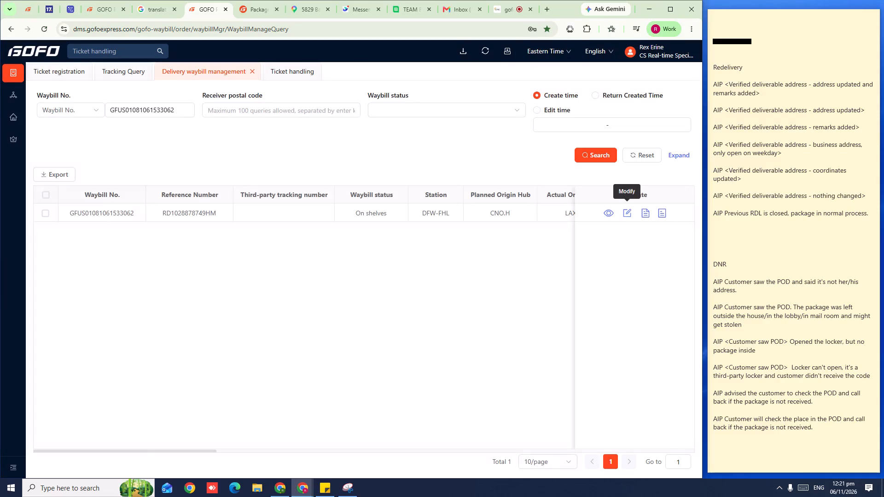
left_click(303, 105)
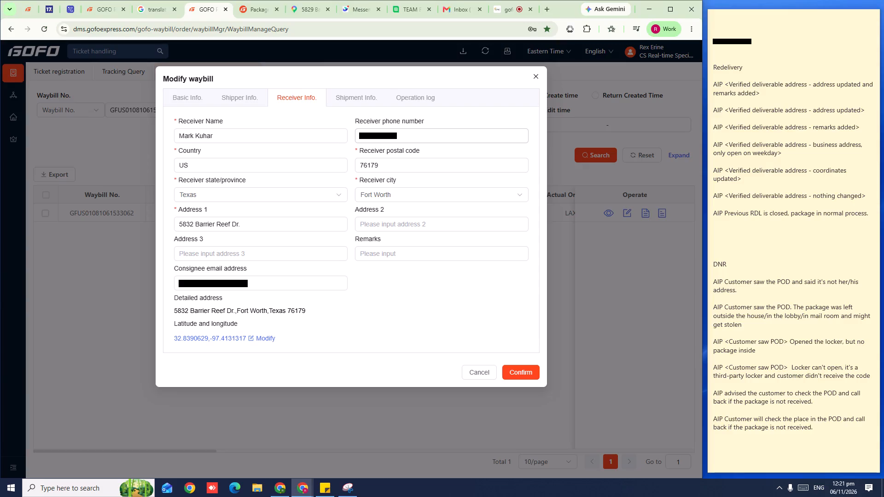
triple_click(223, 337)
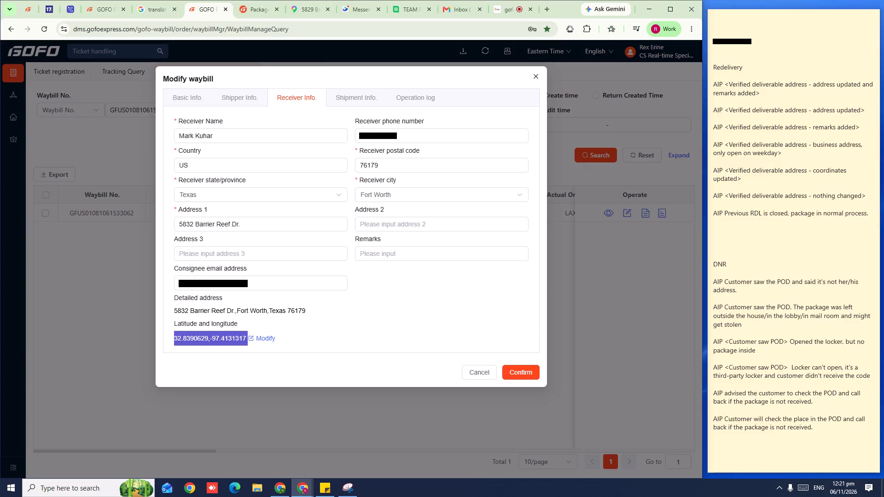
key("ctrl+c")
key("ctrl+c")
key("ctrl+c")
key("ctrl+c")
left_click(529, 372)
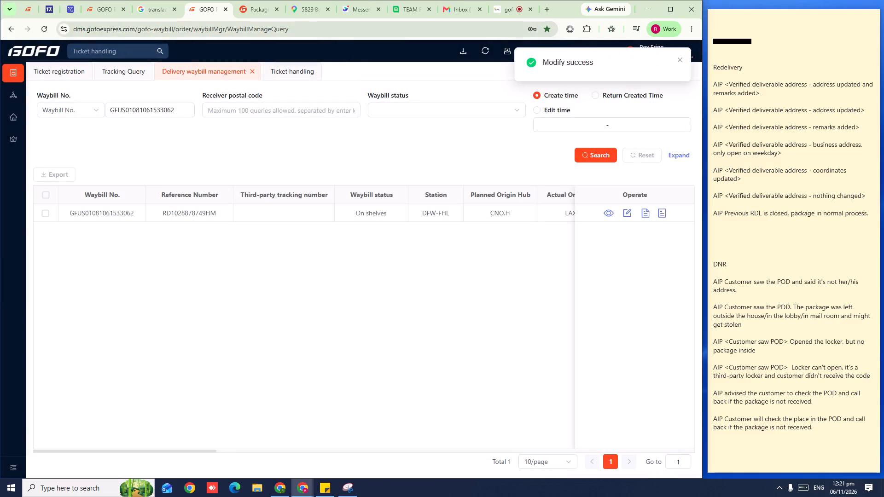
Return to the map of the receiver's address and close its Street View.
left_click(302, 12)
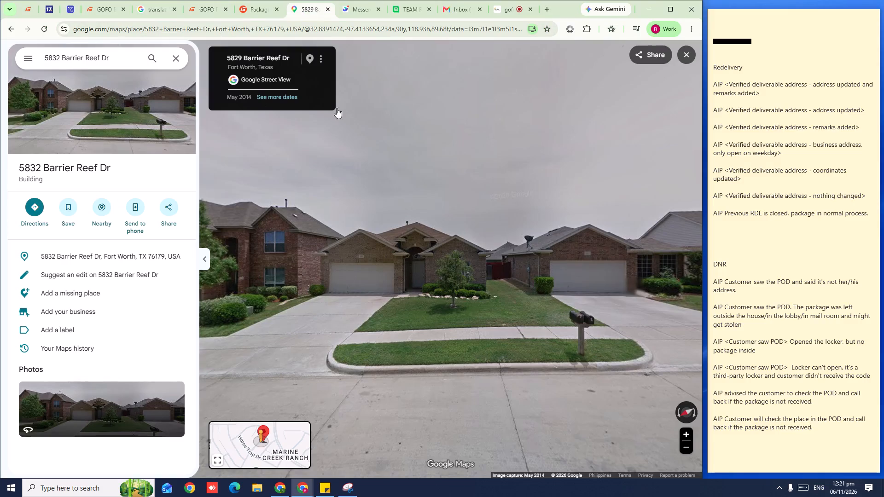
left_click(686, 56)
End the ongoing customer call in the call center's queue panel.
left_click(498, 10)
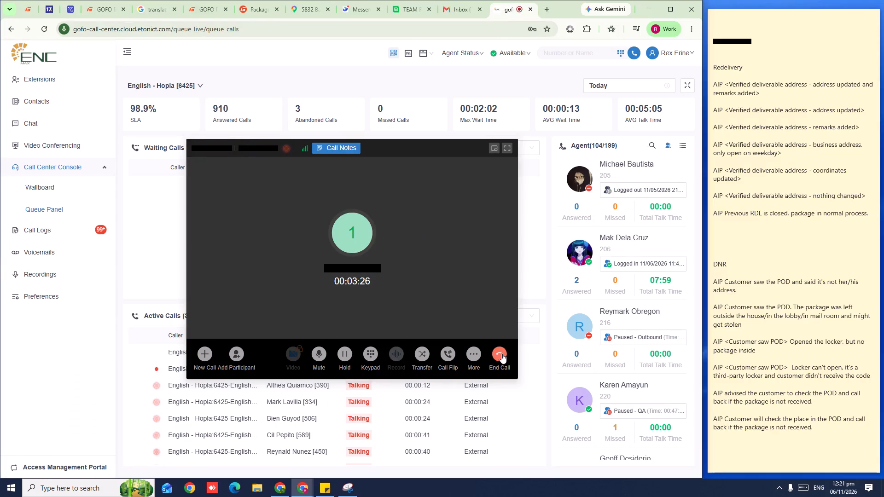
left_click(501, 353)
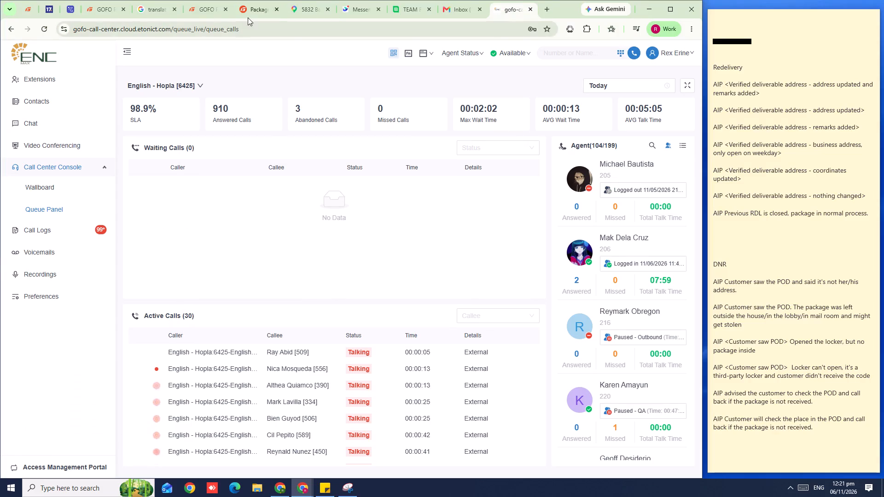
Replace the address search on the map with the latitude and longitude copied from the waybill to check their location.
left_click(251, 15)
left_click(304, 6)
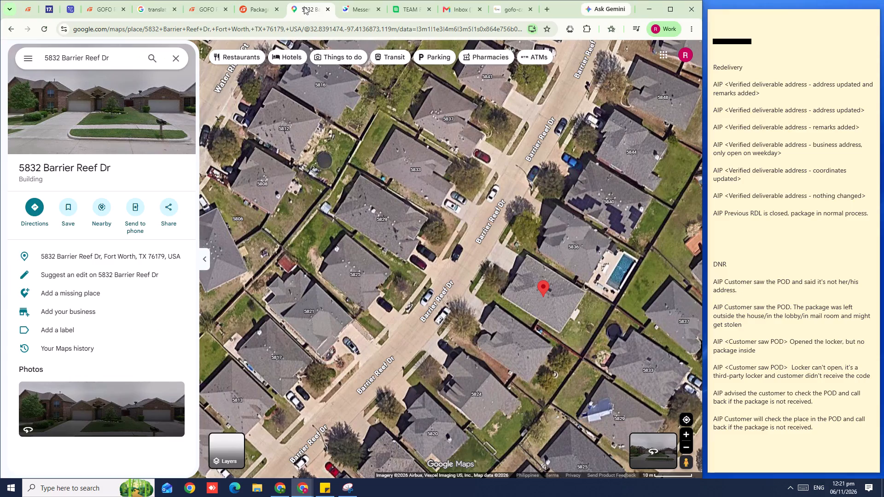
left_click(177, 55)
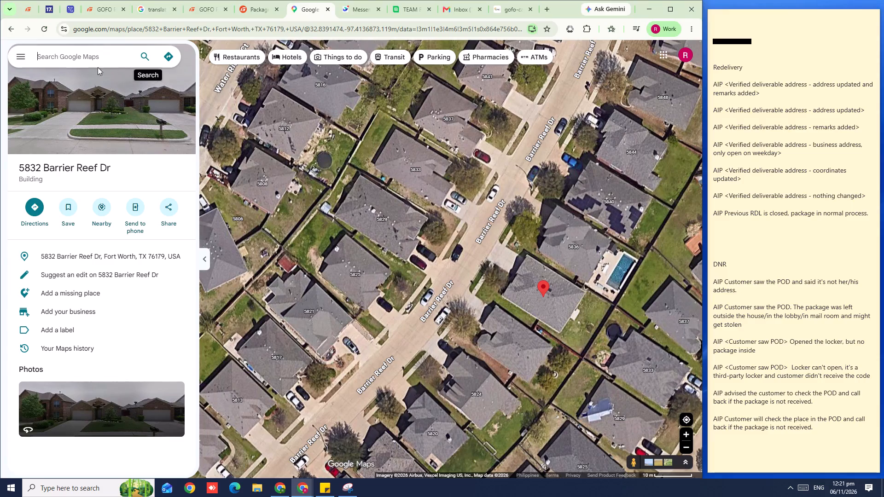
left_click(97, 57)
key("ctrl+v")
left_click(146, 64)
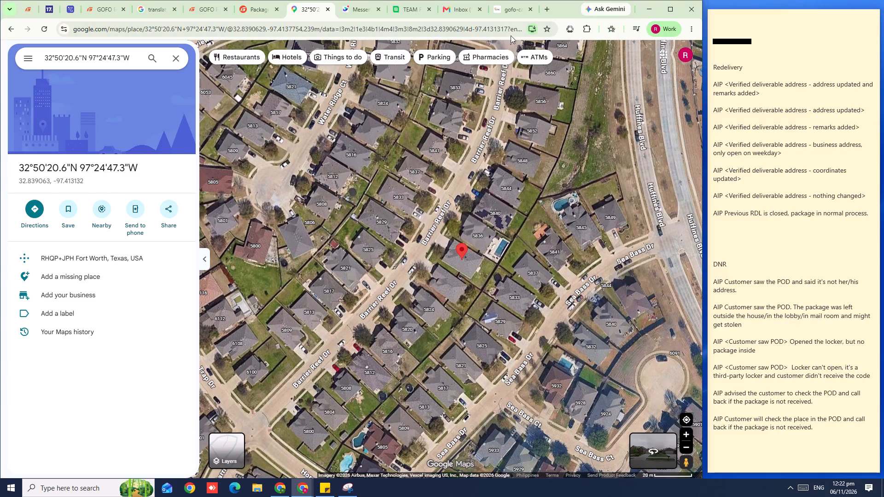
left_click(501, 16)
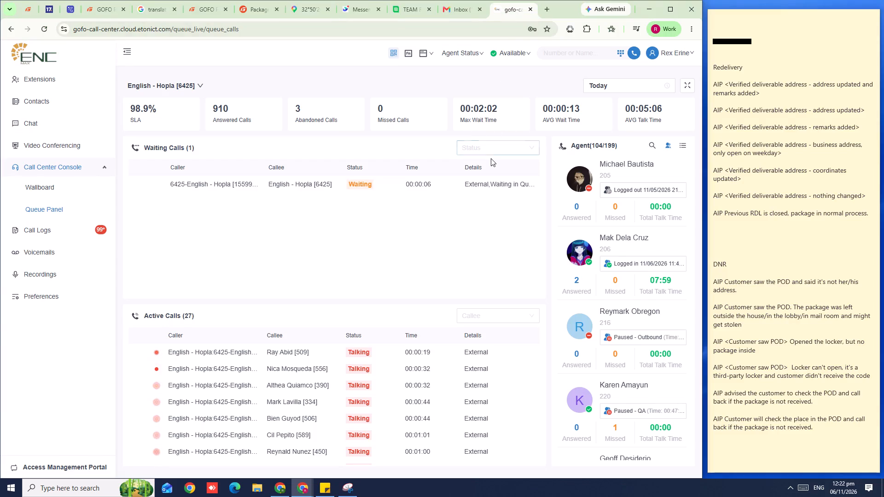
left_click(259, 6)
left_click(157, 14)
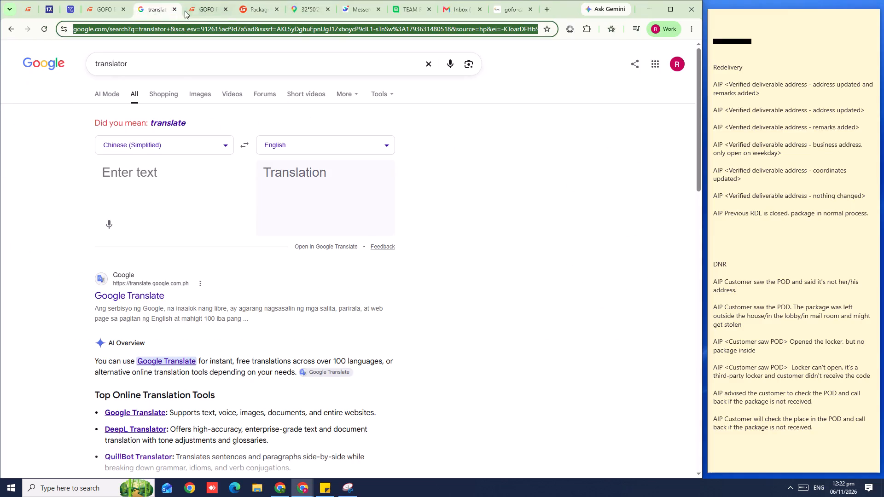
left_click(206, 10)
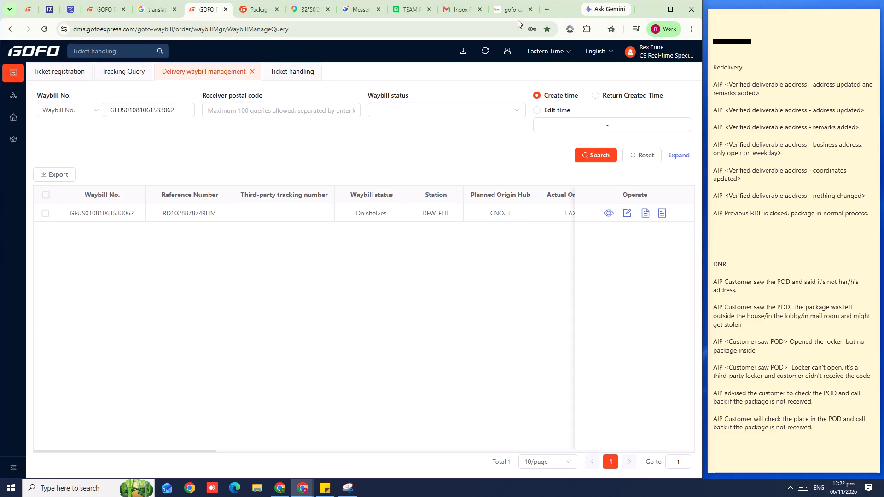
left_click(128, 69)
double_click(110, 99)
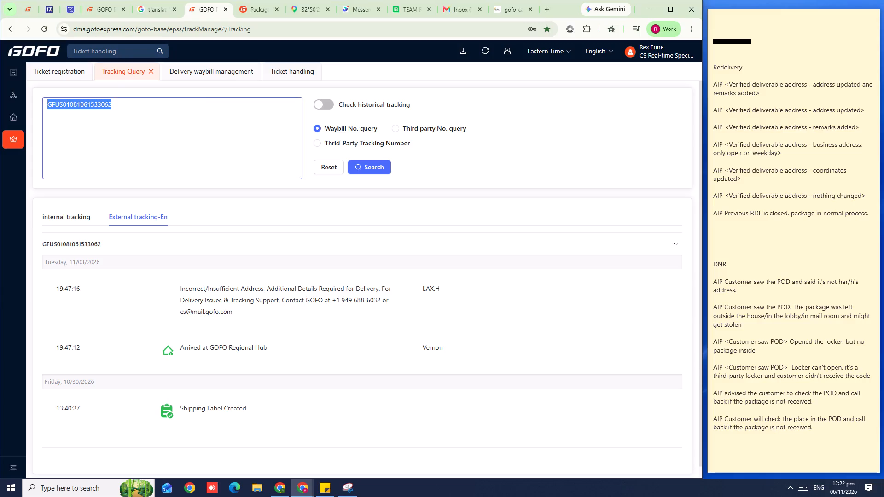
key("ctrl+c")
key("ctrl+c")
key("ctrl+c")
left_click(286, 75)
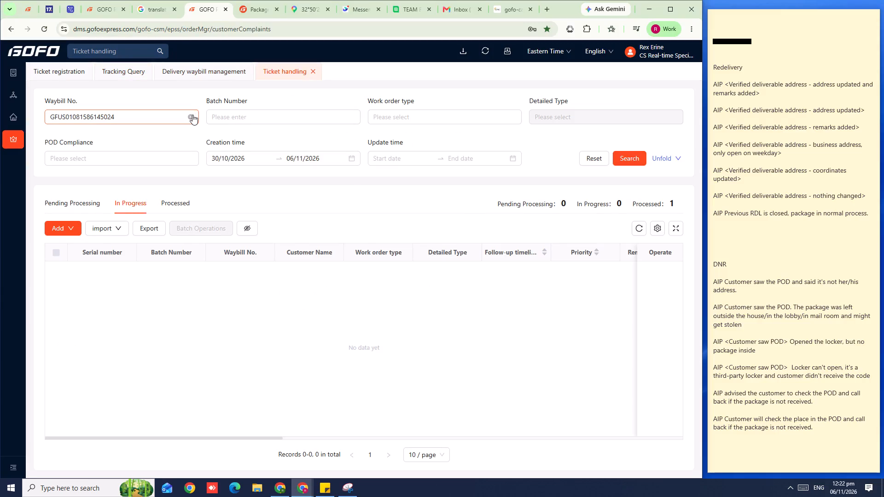
left_click(192, 116)
key("ctrl+v")
left_click(631, 164)
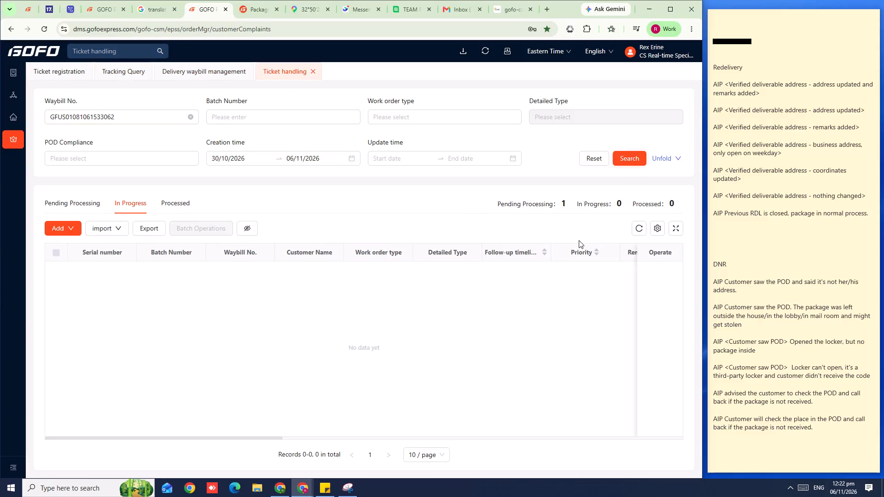
Open the waybill's pending ticket and start modifying its work order information.
left_click(54, 199)
left_click(660, 270)
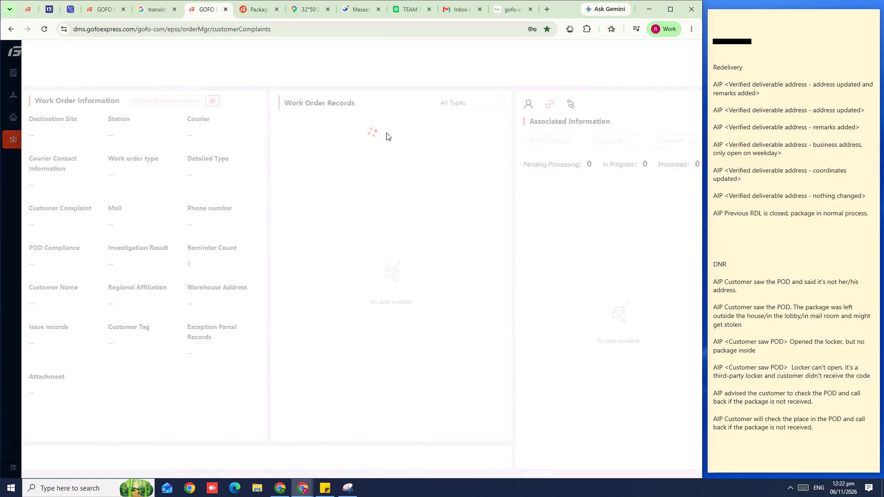
left_click(232, 104)
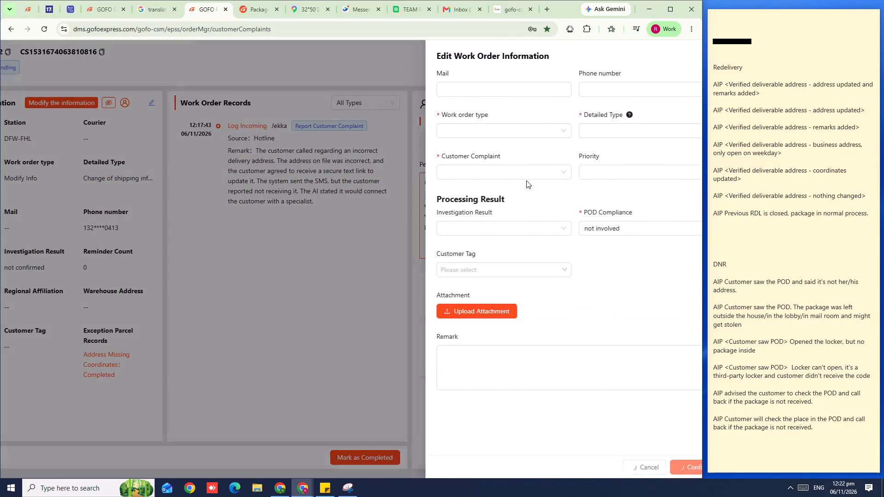
Set the work order type to Redelivery and the detailed type to the verified failure reason option that allows redelivery.
left_click(484, 131)
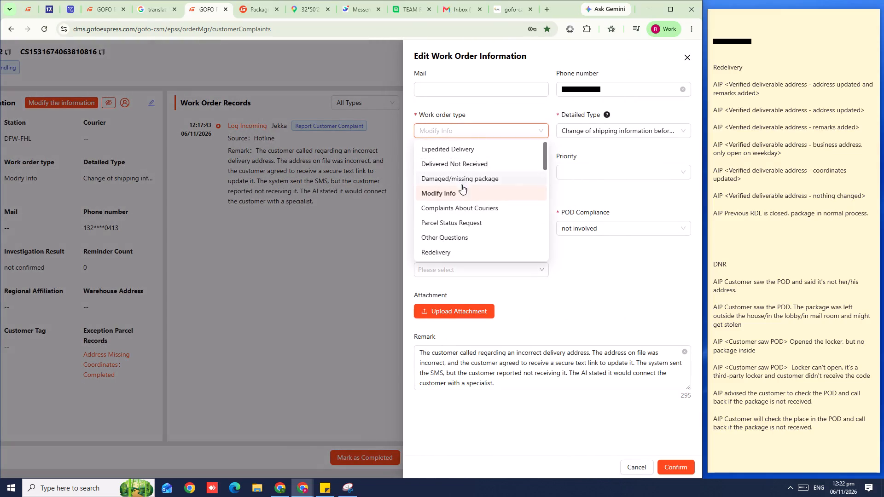
scroll(476, 171, "down", 3)
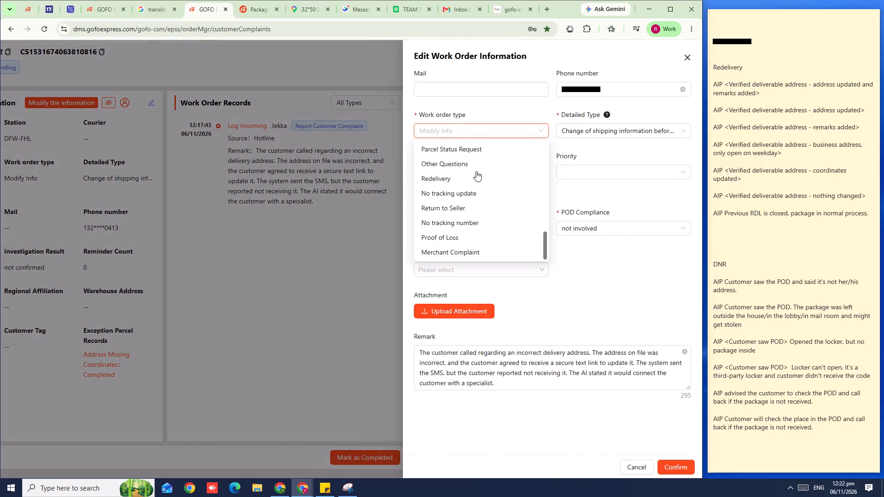
scroll(476, 217, "up", 2)
left_click(475, 246)
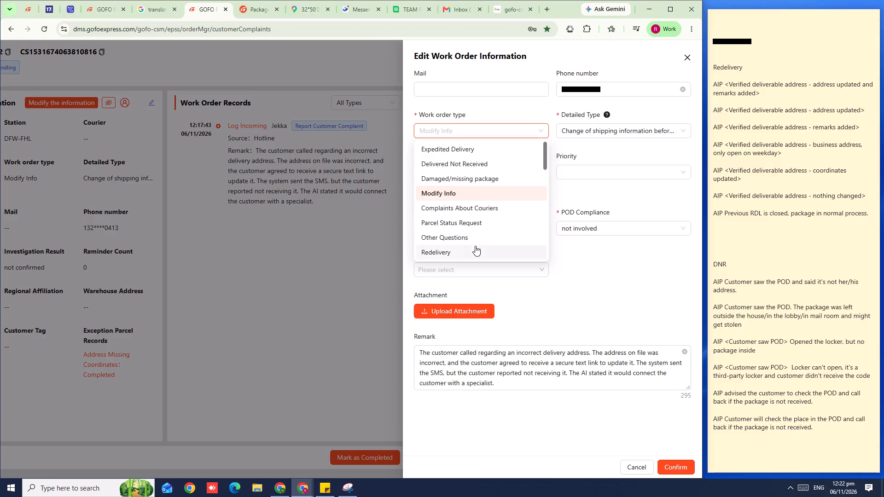
left_click(634, 131)
left_click(633, 151)
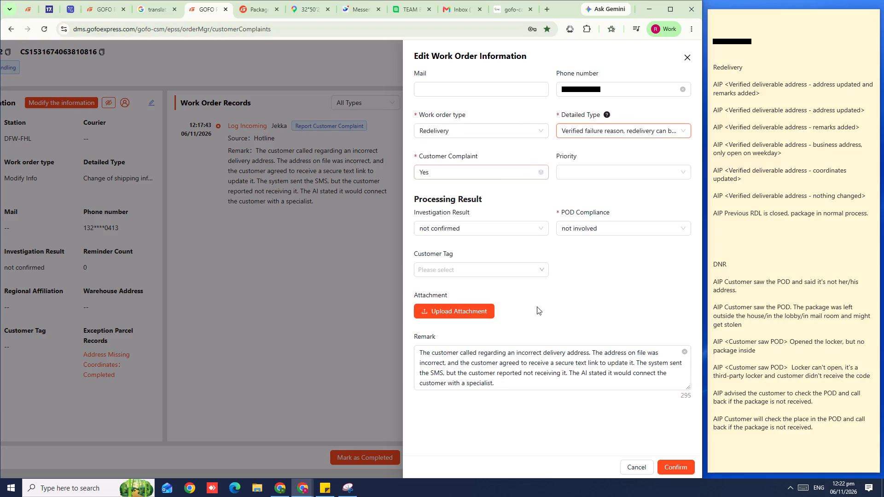
Replace the ticket's remark with the sticky-note template "AIP <Verified deliverable address - address updated>".
left_click(686, 350)
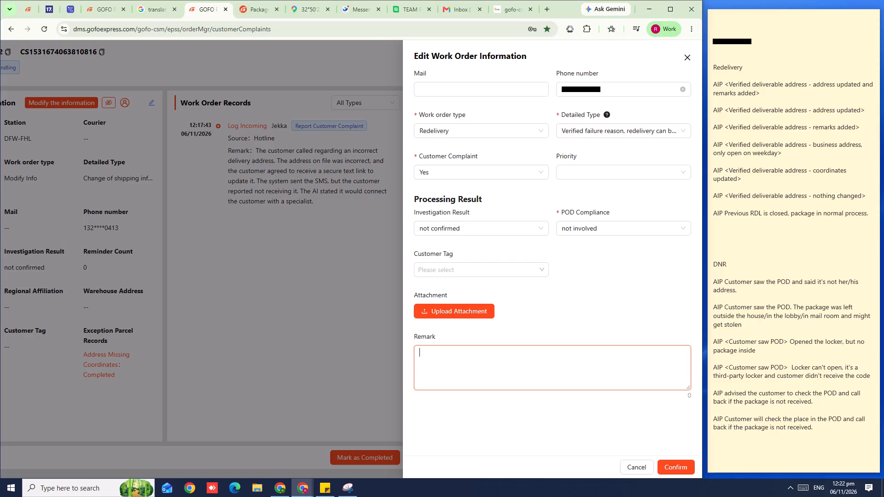
triple_click(745, 110)
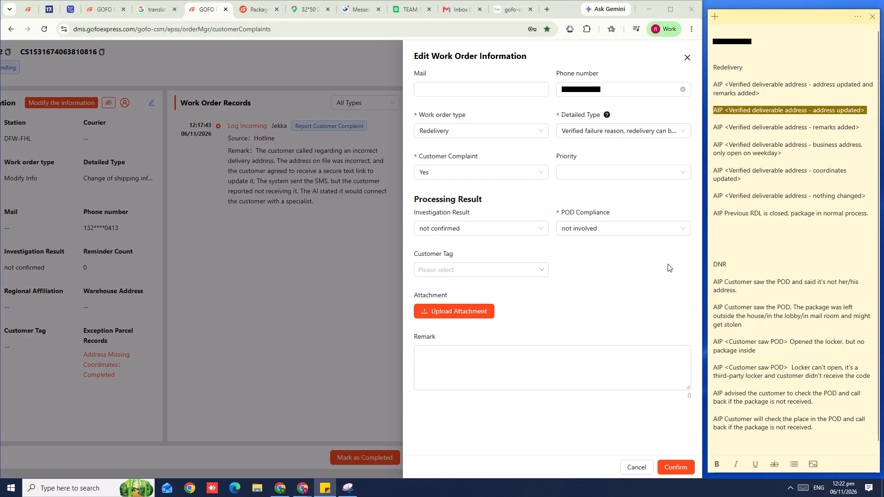
Fill the ticket's remark with the sticky-note template "AIP <Verified deliverable address - address updated>", submit the work order changes and close the ticket.
key("ctrl+c")
key("ctrl+c")
key("ctrl+c")
key("ctrl+c")
left_click(530, 366)
key("ctrl+v")
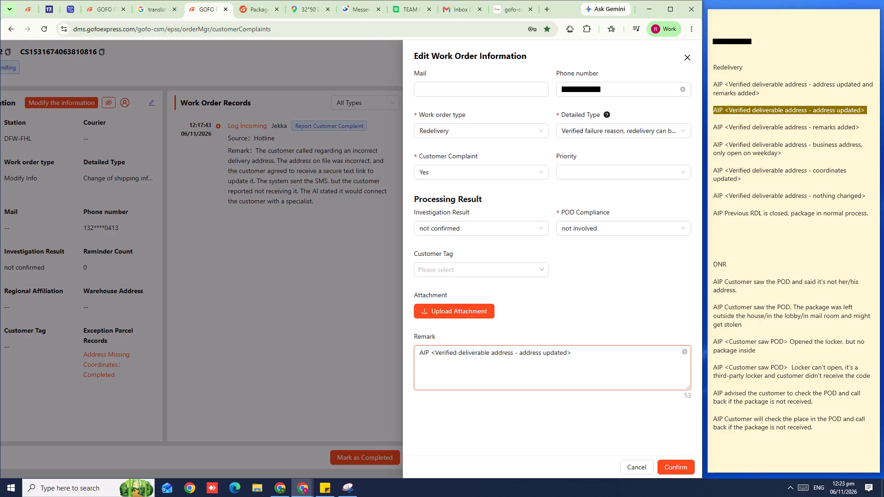
left_click(679, 462)
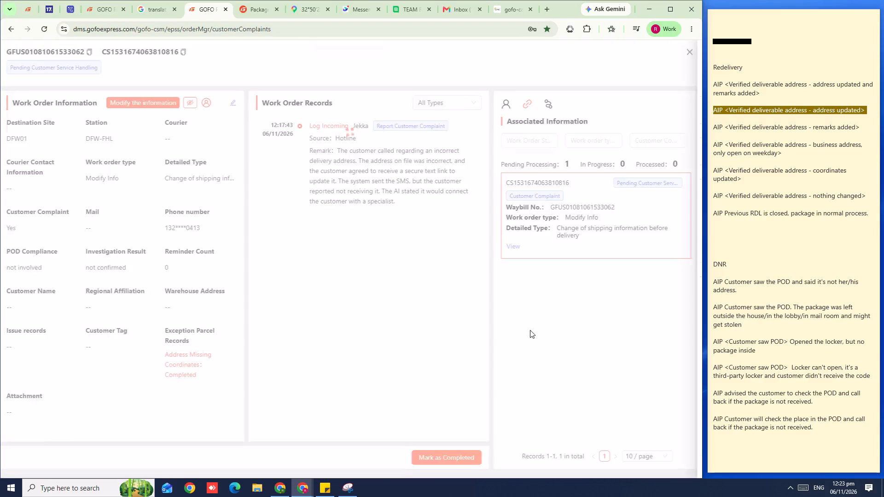
left_click(694, 54)
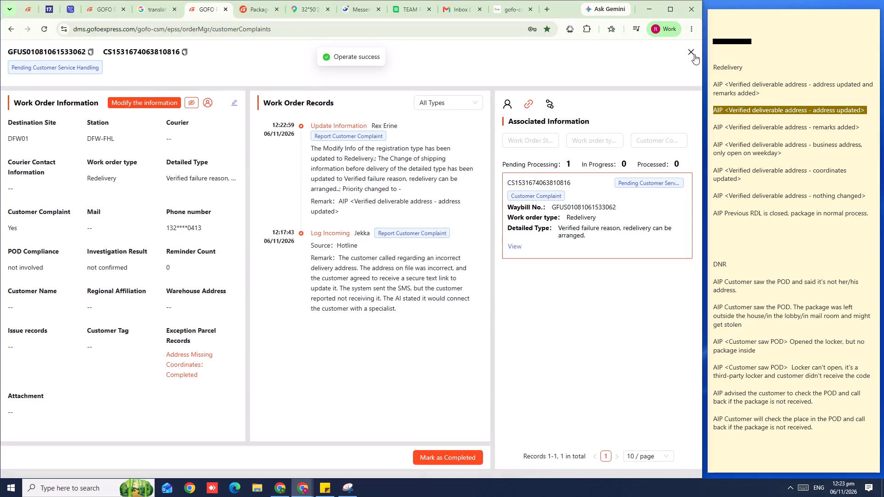
Return to the ticket registration page, then check the waiting and active calls in the call center's queue panel.
left_click(201, 68)
left_click(124, 70)
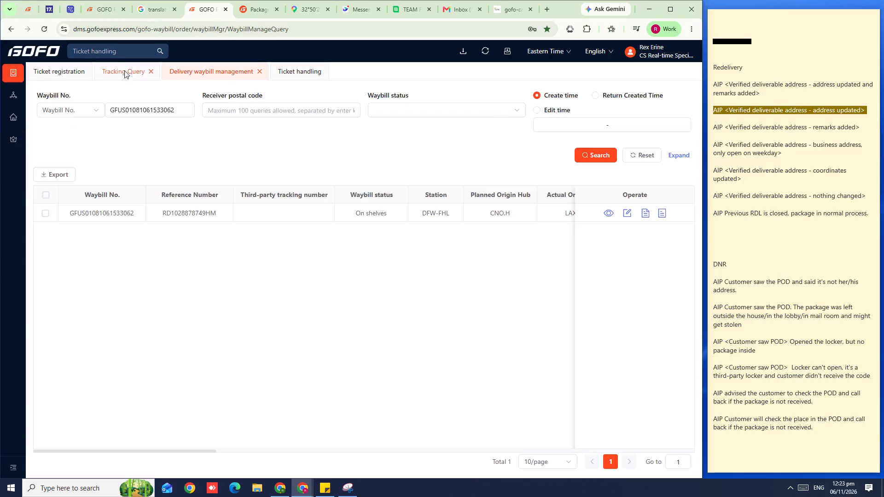
left_click(61, 72)
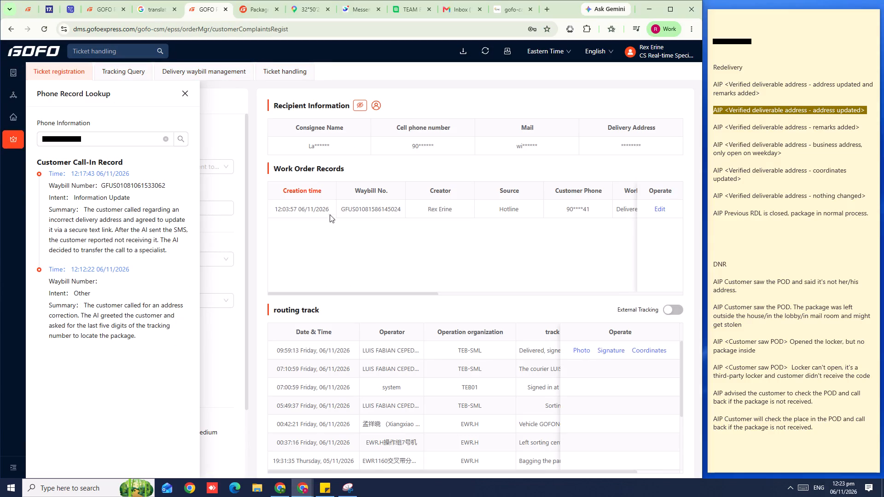
left_click(506, 9)
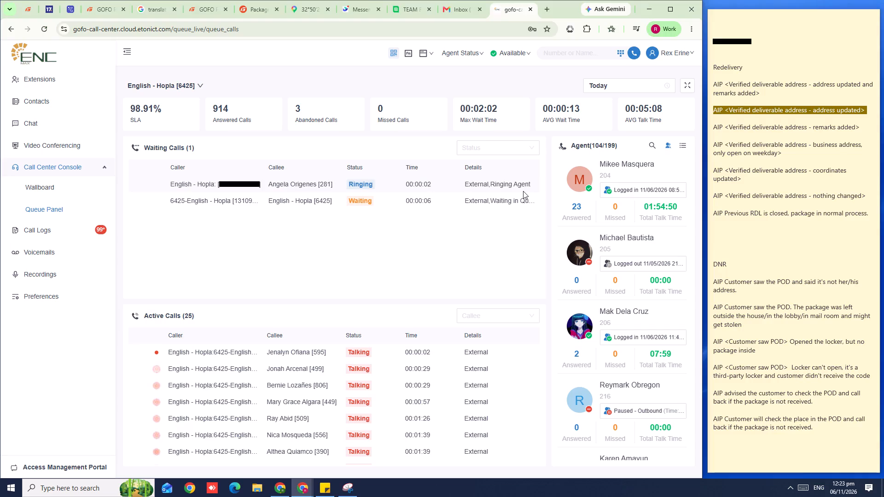
Switch to the other browser window with Facebook, look through the home feed and refresh it.
left_click(278, 484)
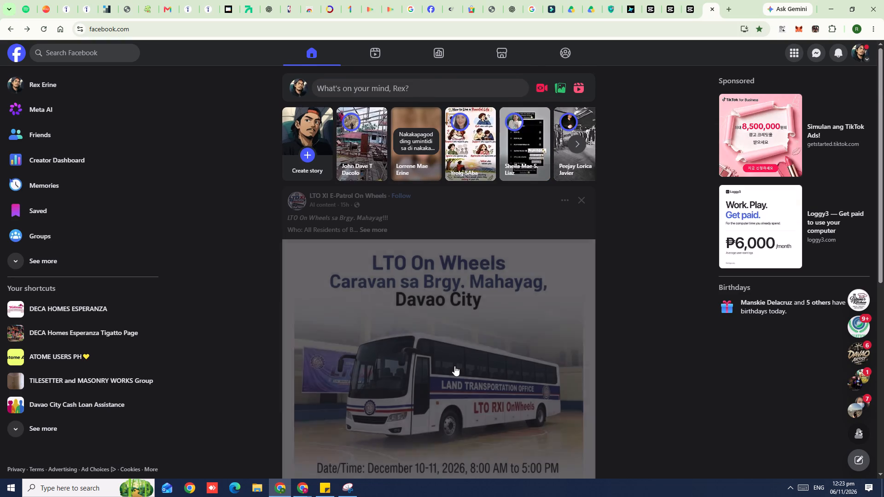
scroll(451, 372, "down", 3)
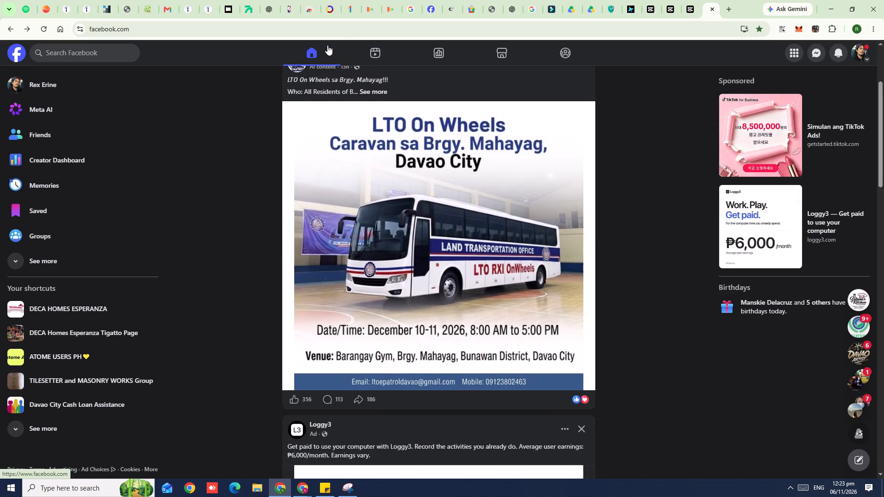
left_click(324, 48)
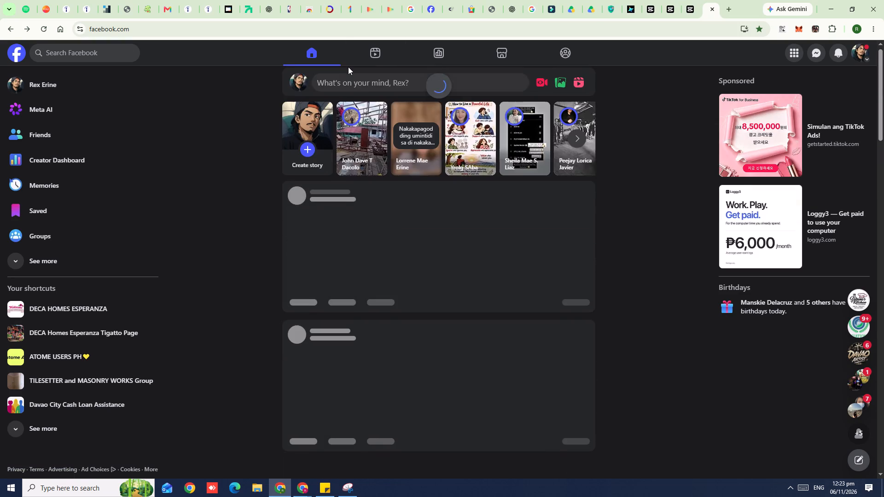
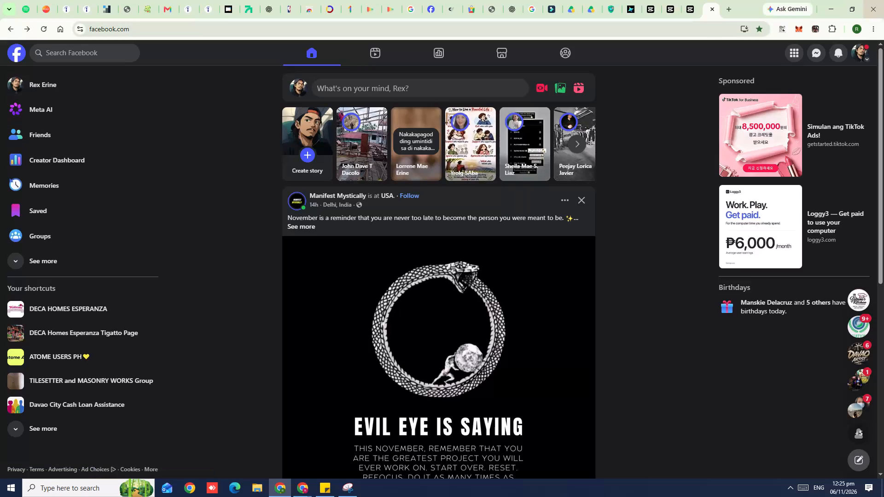
Minimize the Facebook browser window to return to the call center's live queue panel.
left_click(825, 9)
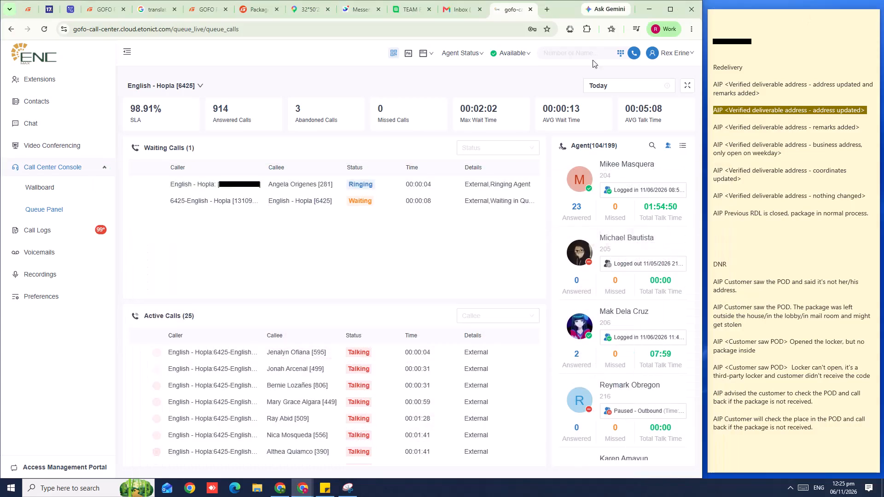
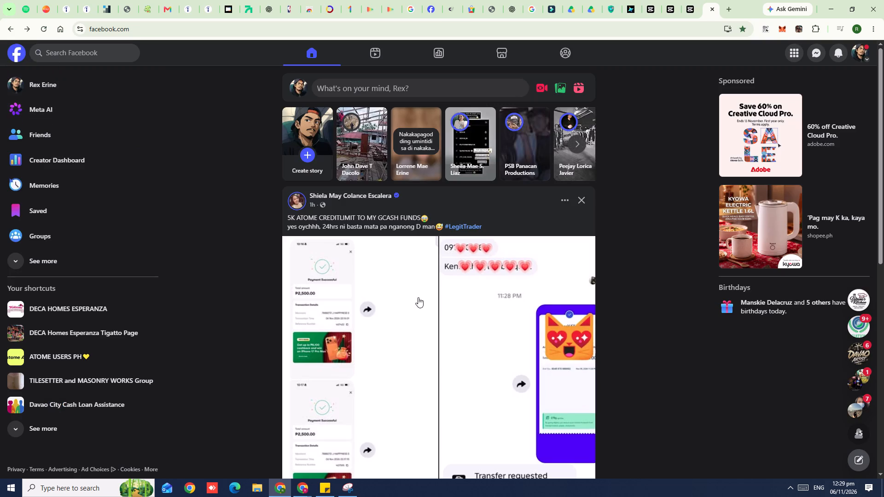
Browse through the posts in the Facebook home feed.
scroll(318, 306, "down", 12)
scroll(315, 305, "up", 1)
scroll(315, 305, "down", 1)
scroll(315, 305, "up", 1)
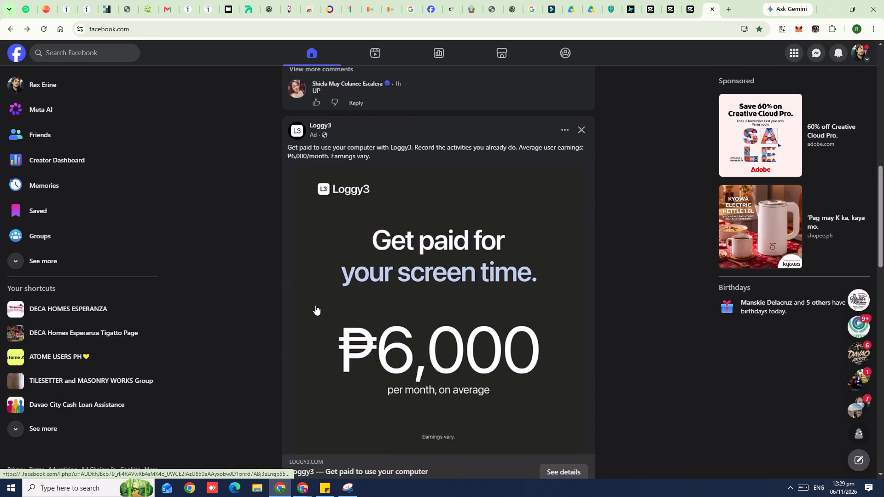
scroll(315, 305, "down", 14)
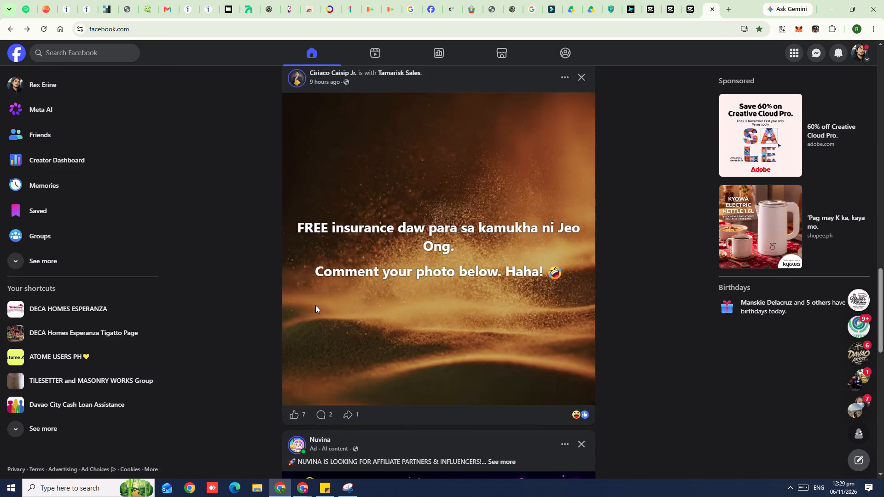
scroll(315, 305, "down", 16)
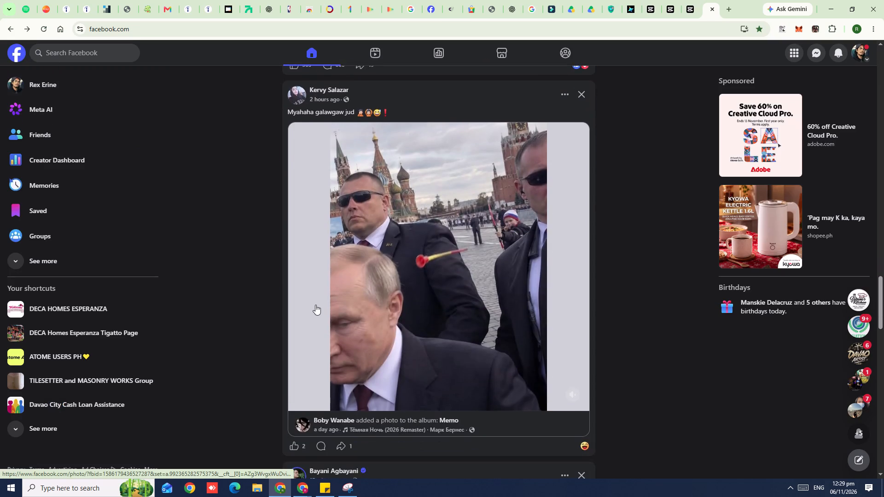
scroll(315, 305, "down", 15)
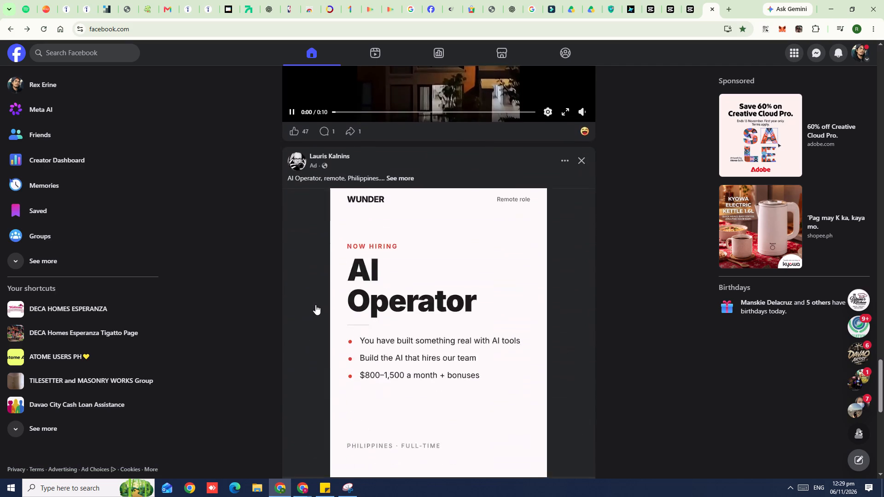
scroll(315, 305, "down", 10)
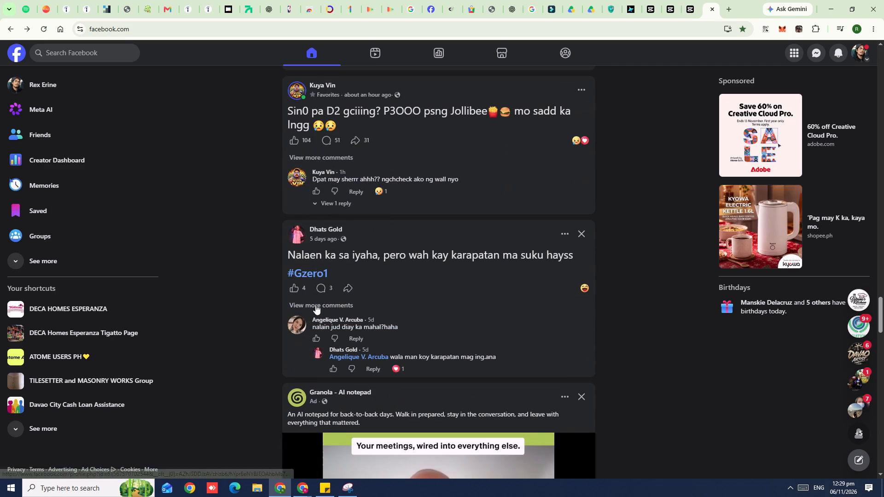
scroll(315, 305, "down", 10)
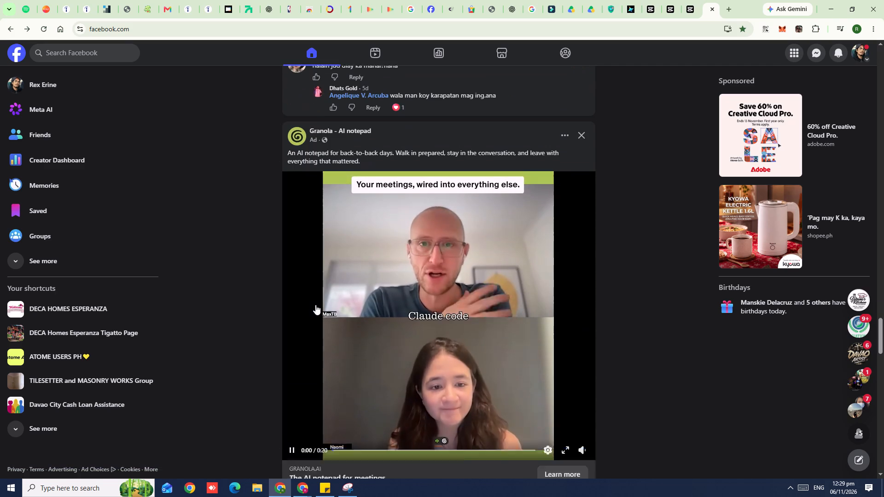
scroll(315, 305, "down", 12)
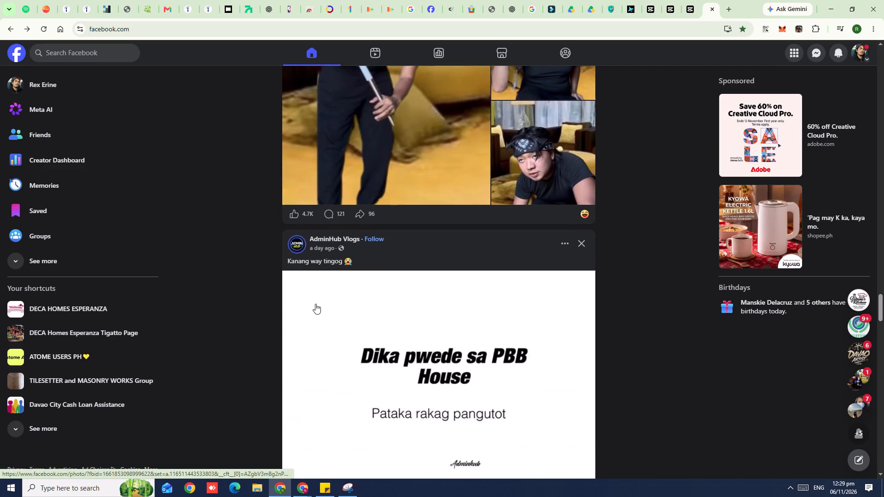
scroll(315, 304, "down", 15)
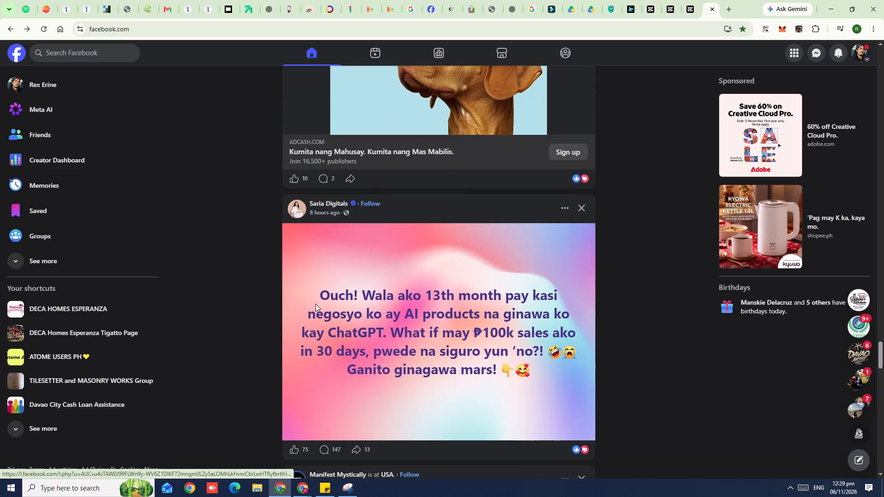
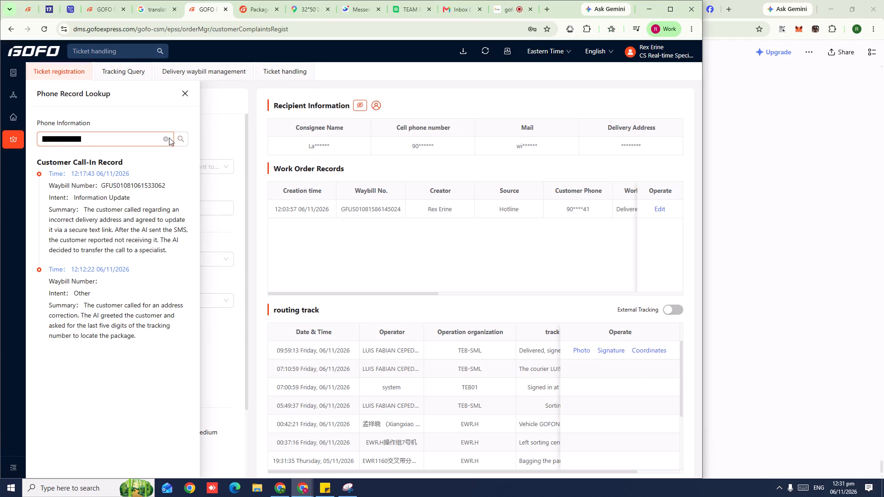
Look up the call-in record for the copied customer phone number, replacing the number in the Phone Record Lookup.
left_click(165, 138)
key("ctrl+v")
left_click(185, 141)
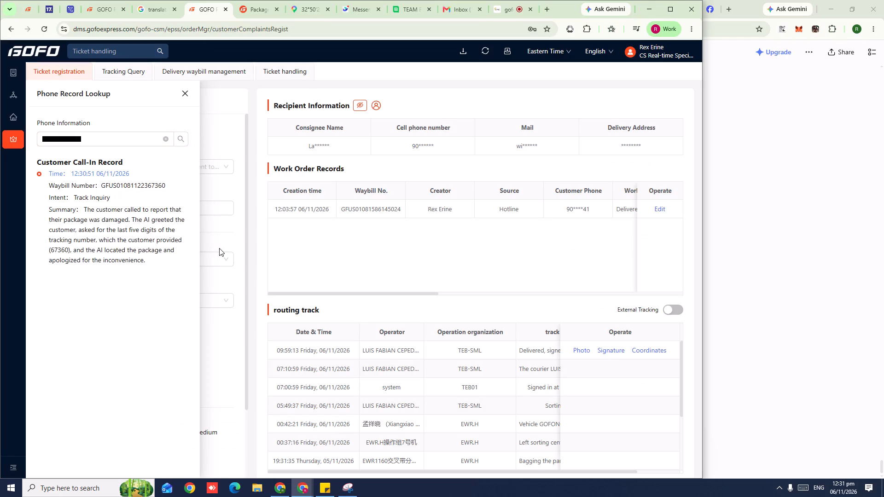
double_click(153, 184)
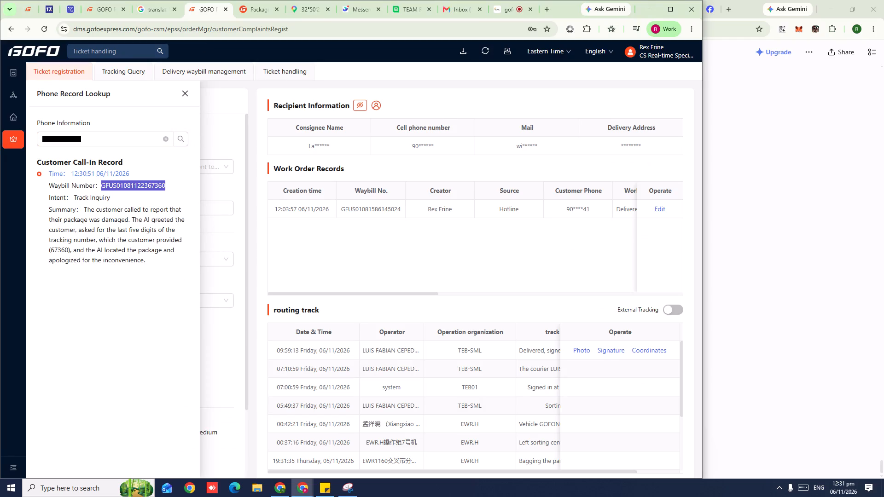
key("ctrl+c")
key("ctrl+c")
key("ctrl+c")
key("ctrl+c")
left_click(138, 77)
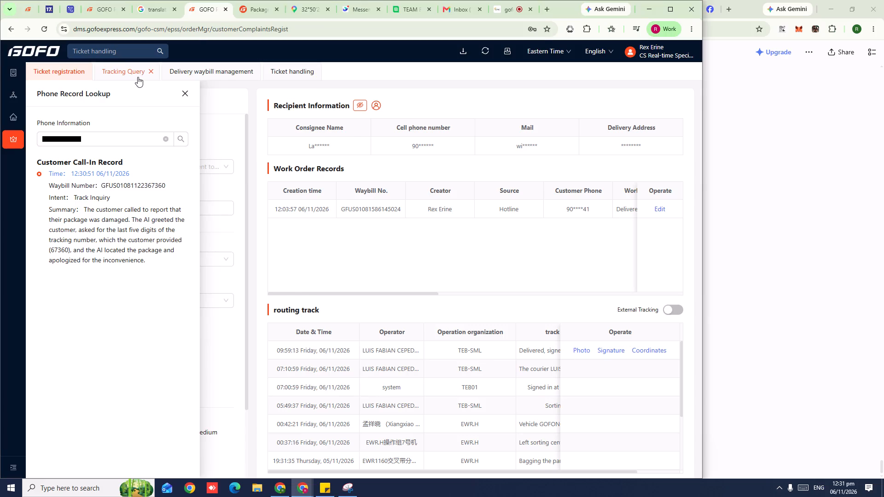
double_click(143, 109)
key("Delete")
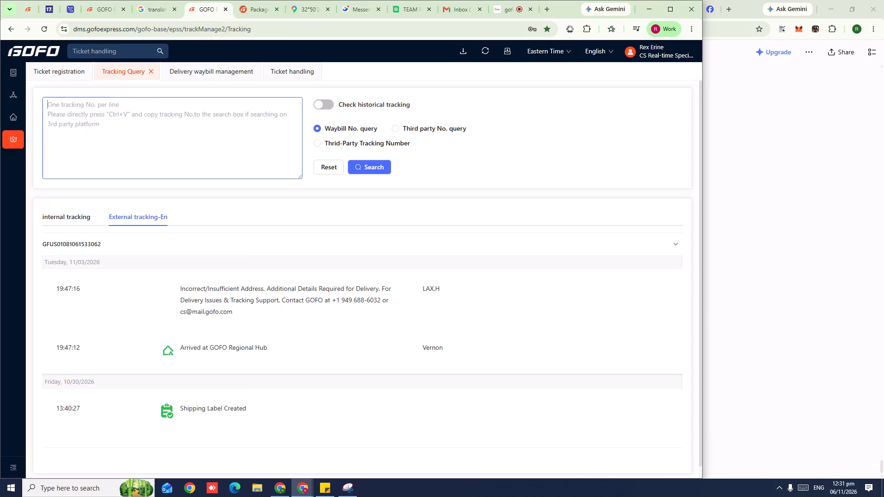
key("ctrl+v")
left_click(364, 163)
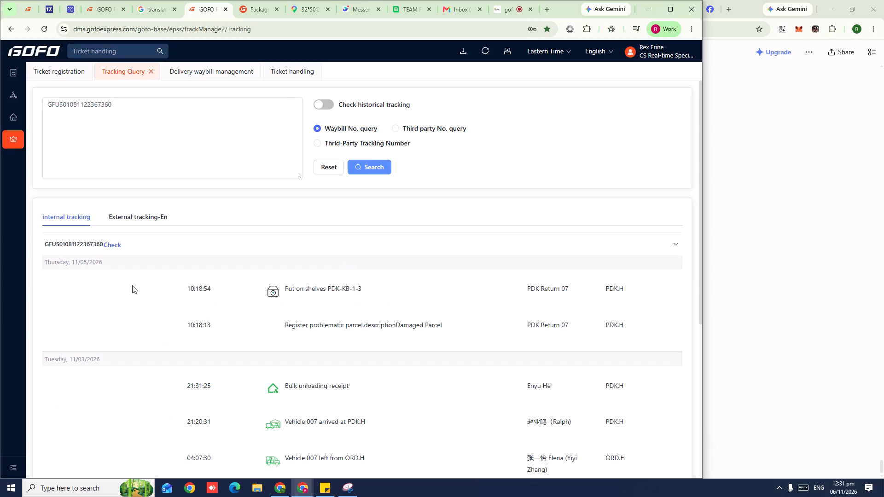
left_click(111, 246)
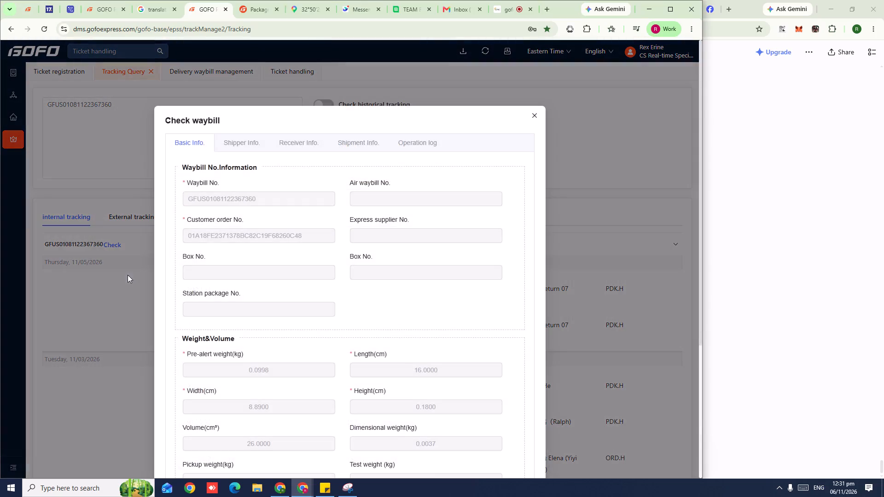
left_click(298, 140)
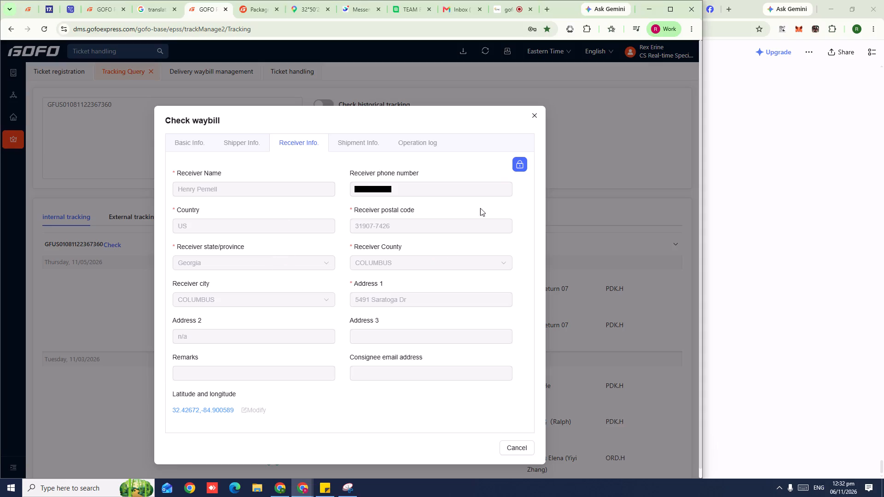
left_click(534, 116)
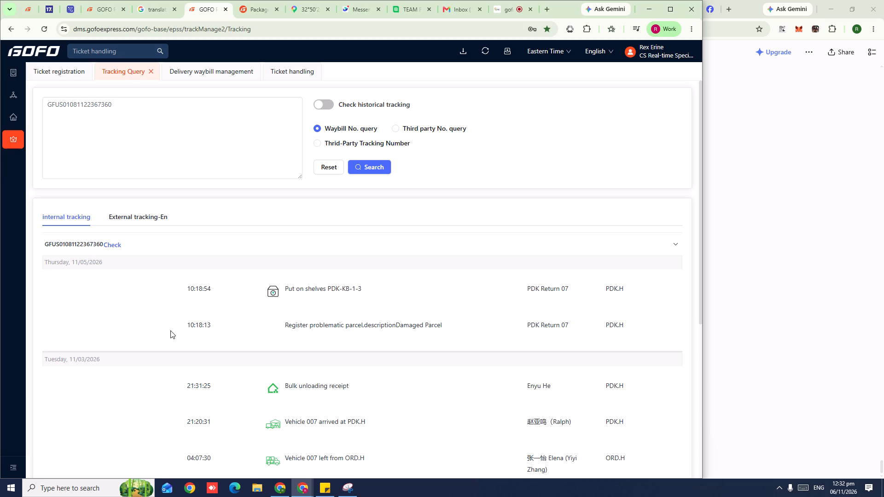
scroll(170, 330, "down", 5)
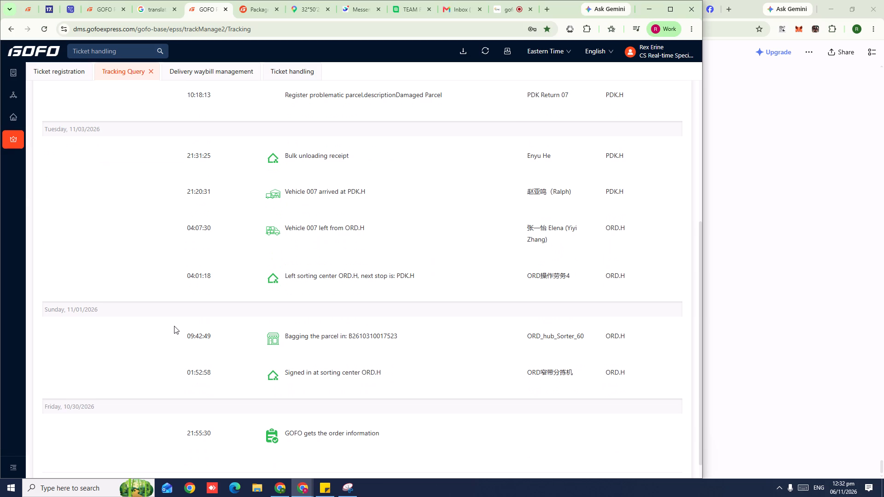
scroll(174, 326, "up", 1)
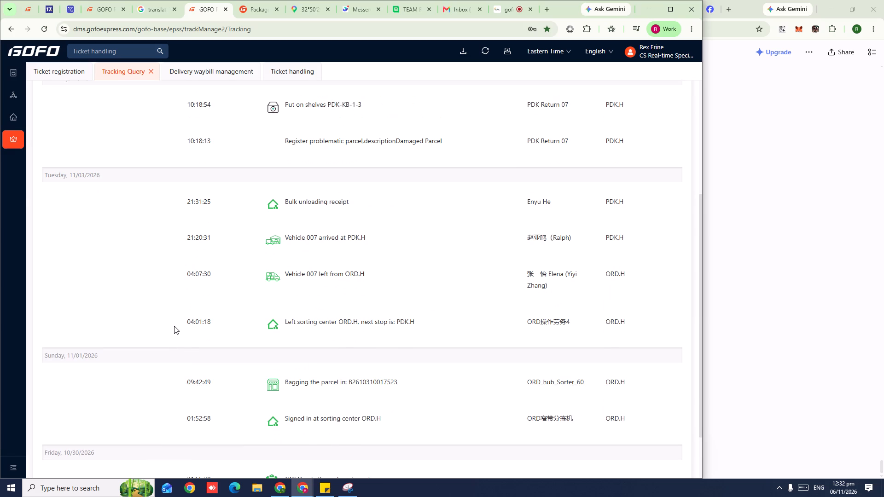
scroll(174, 326, "up", 2)
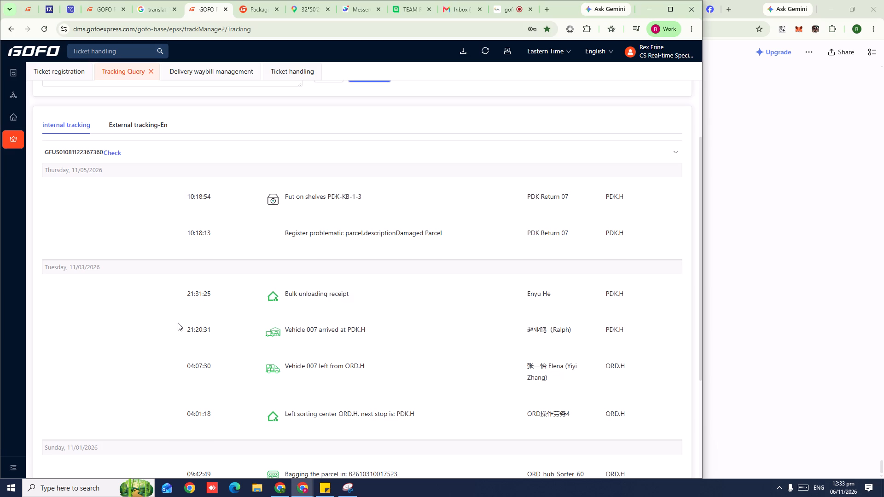
scroll(178, 321, "up", 4)
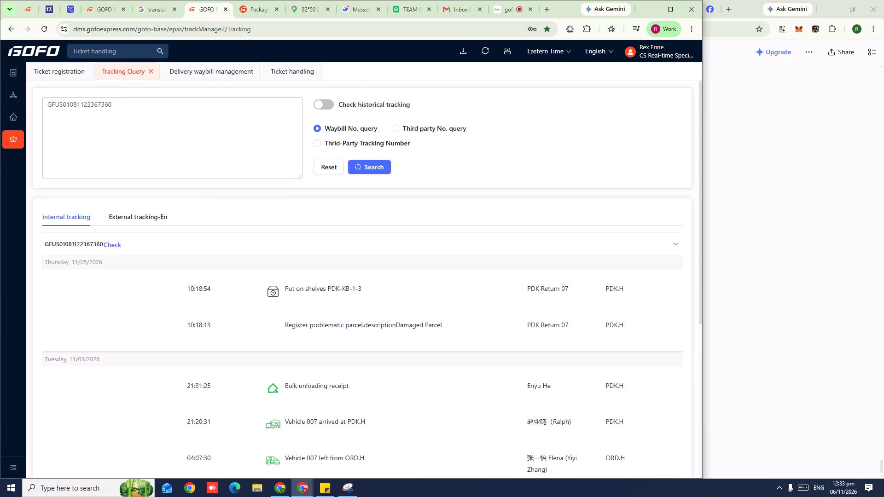
double_click(131, 104)
key("ctrl+c")
key("ctrl+c")
key("ctrl+c")
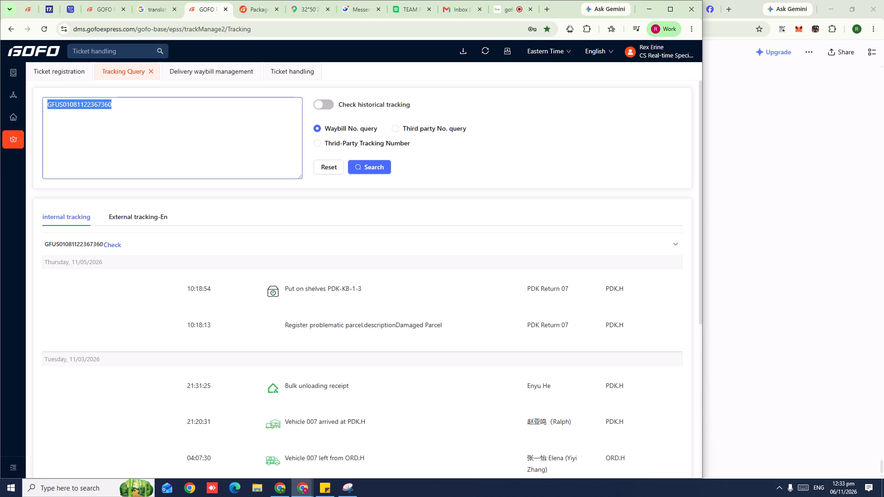
key("ctrl+c")
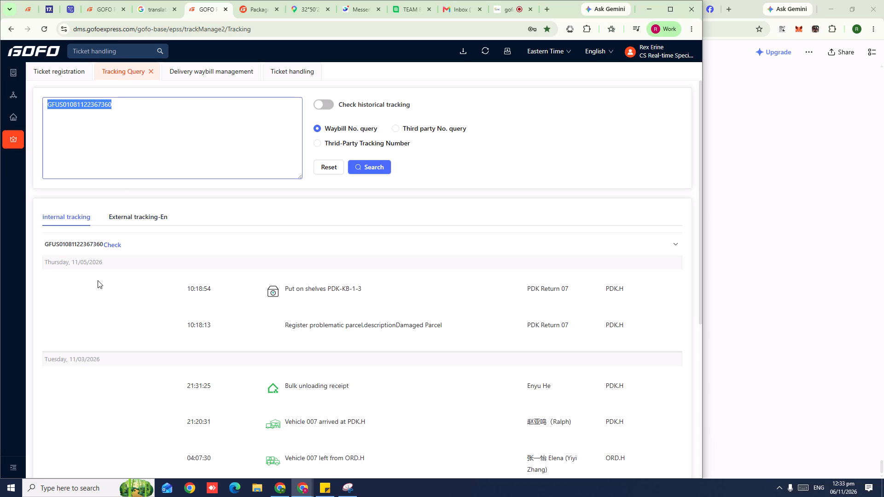
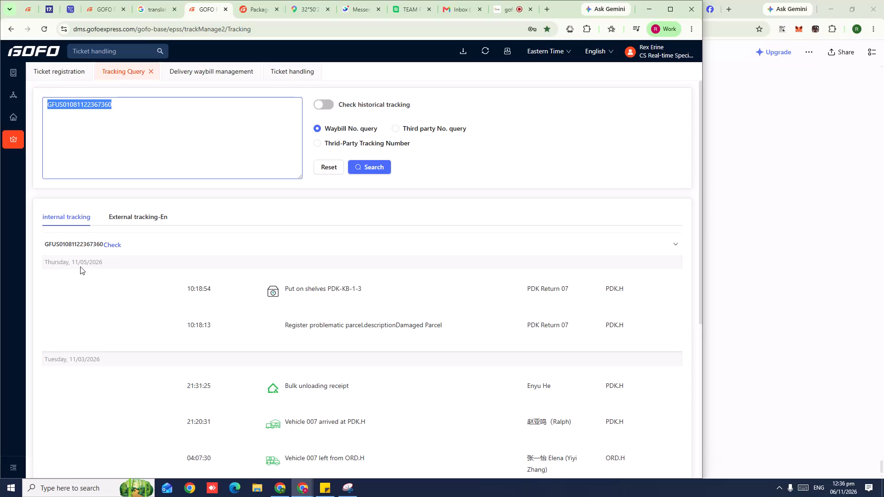
In the call center queue panel, filter active calls to your own extension, hang up the ongoing call and close its call details unsaved.
scroll(148, 205, "up", 1)
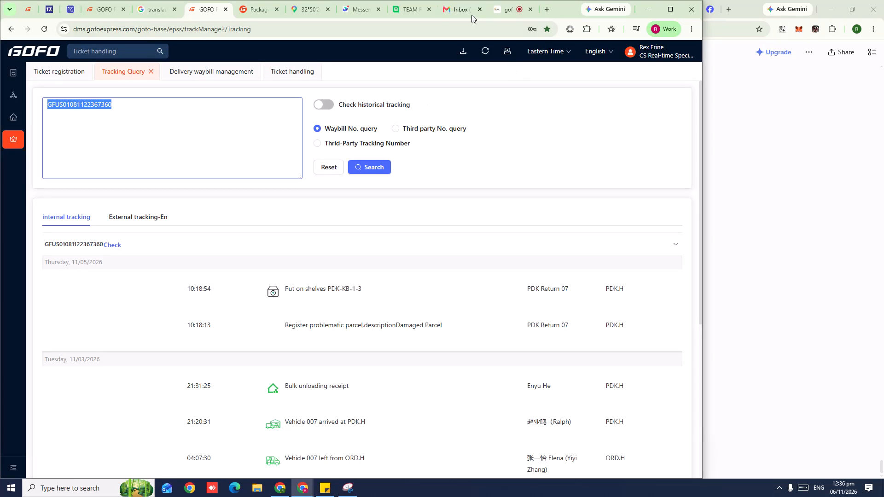
left_click(510, 12)
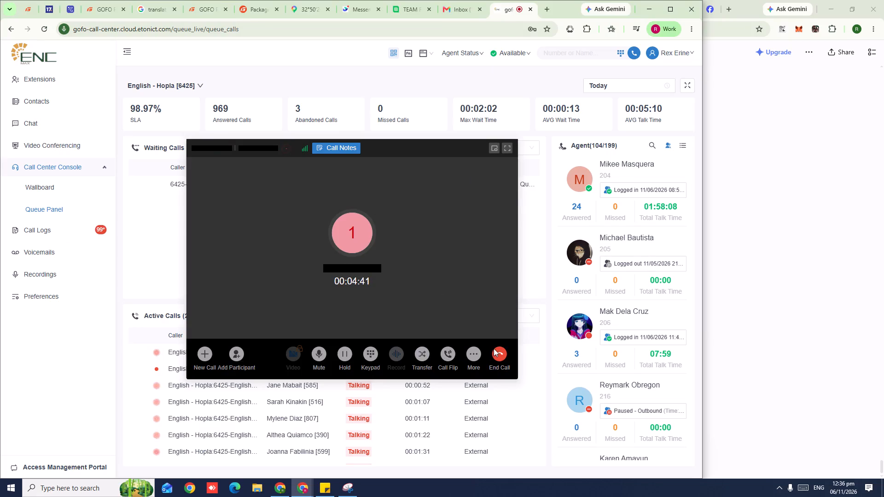
left_click_drag(442, 153, 226, 121)
left_click(481, 312)
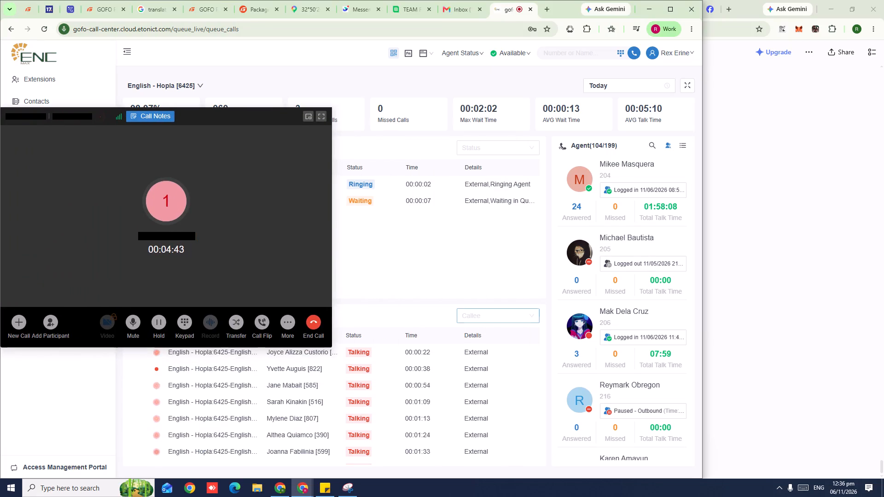
type("re")
key("x")
left_click(475, 328)
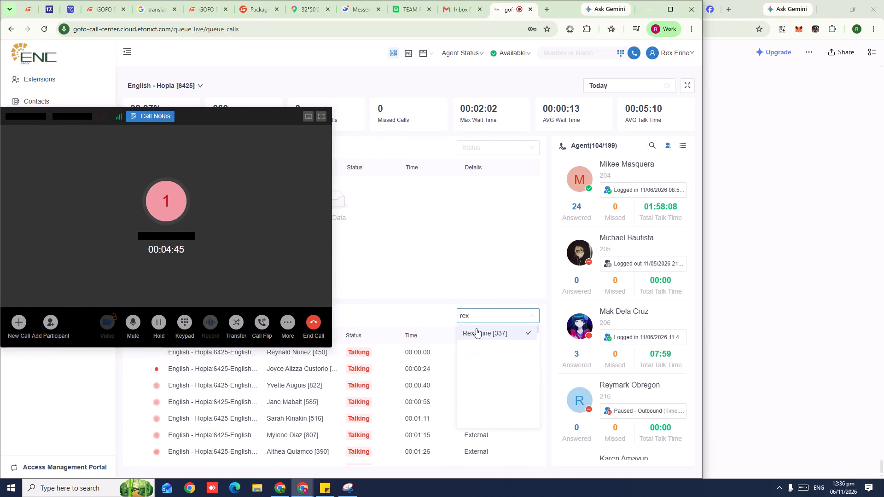
right_click(411, 353)
left_click(430, 327)
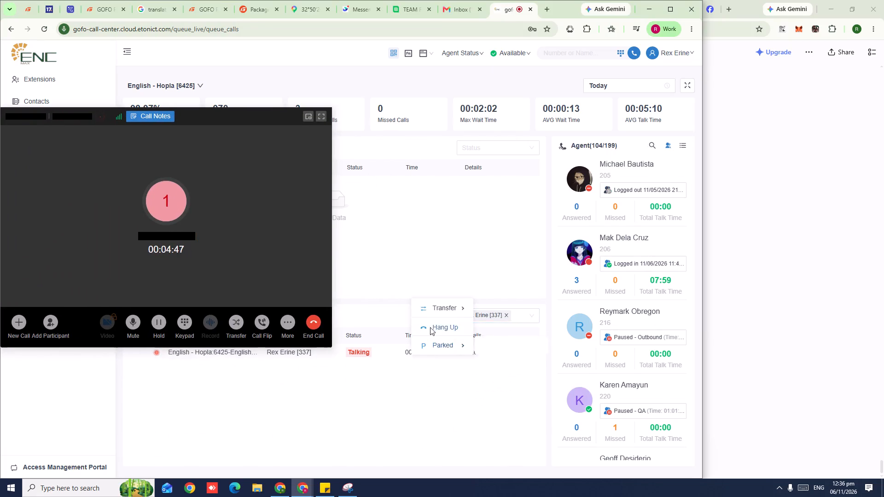
left_click(424, 265)
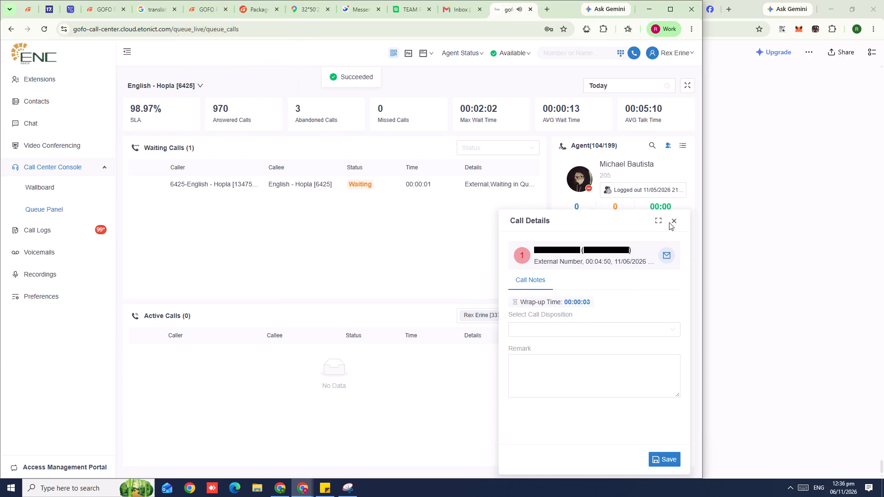
left_click(672, 223)
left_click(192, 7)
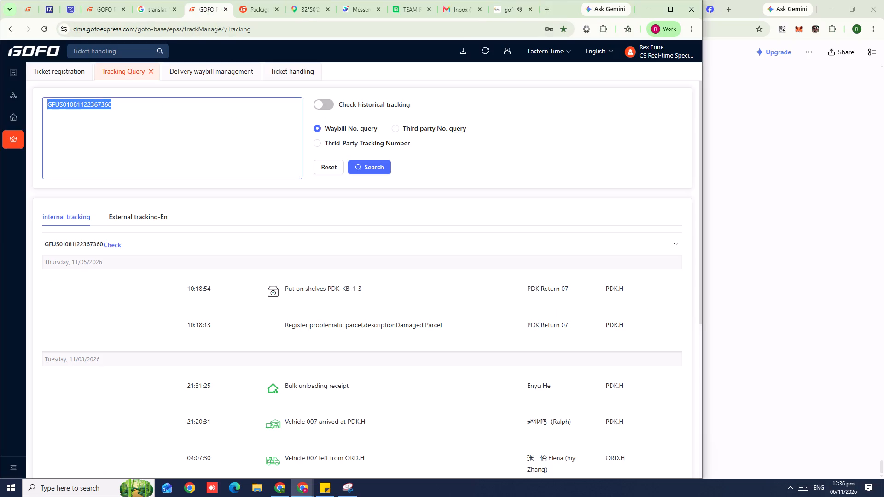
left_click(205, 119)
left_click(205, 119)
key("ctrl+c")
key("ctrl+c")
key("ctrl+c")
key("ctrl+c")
left_click(205, 73)
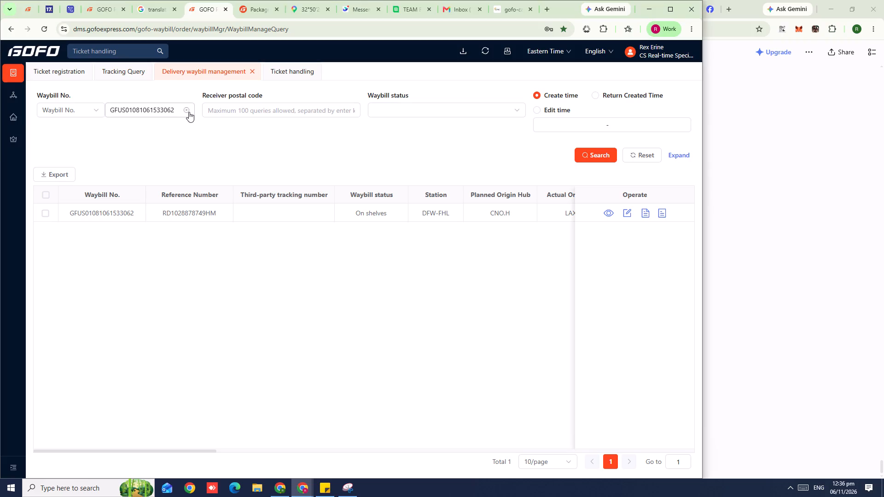
left_click(189, 112)
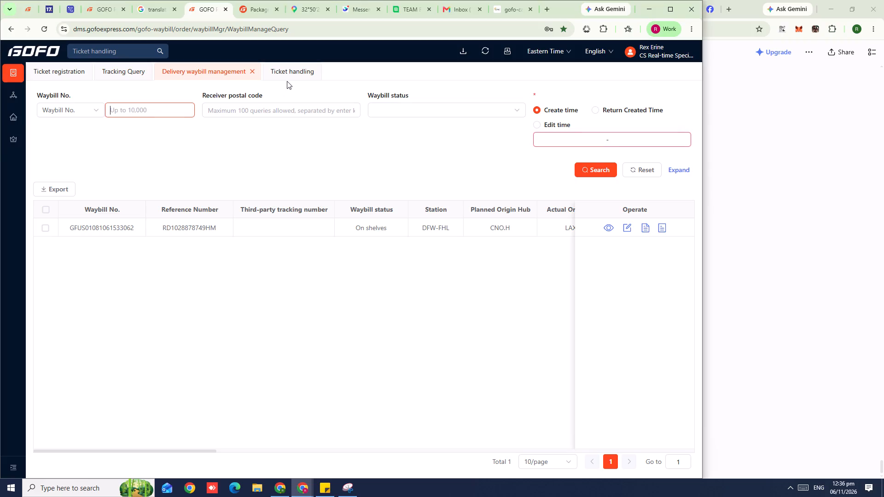
left_click(287, 81)
left_click(288, 78)
left_click(188, 118)
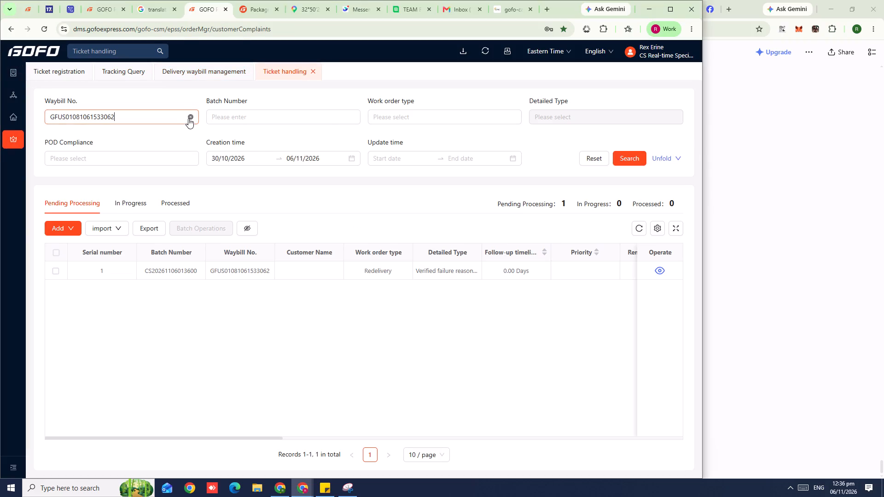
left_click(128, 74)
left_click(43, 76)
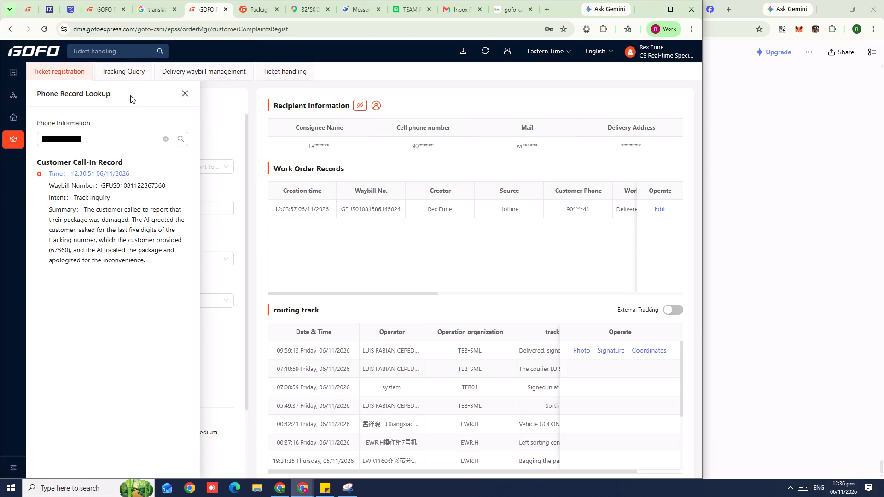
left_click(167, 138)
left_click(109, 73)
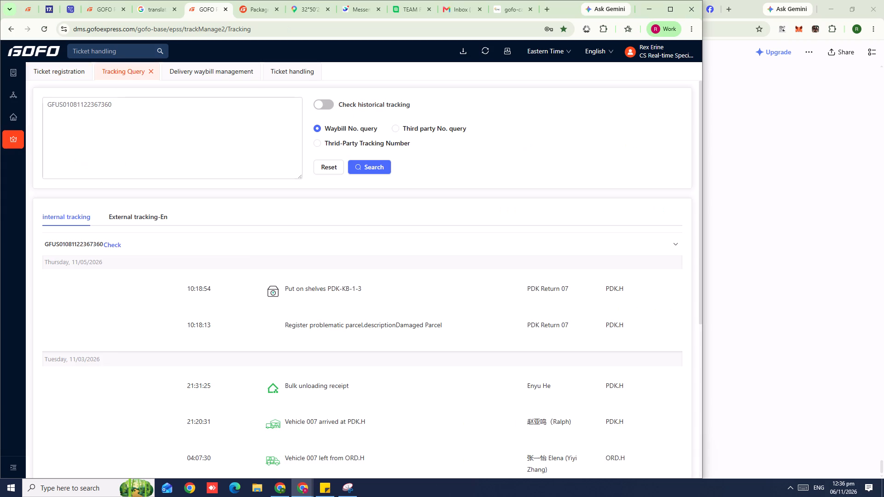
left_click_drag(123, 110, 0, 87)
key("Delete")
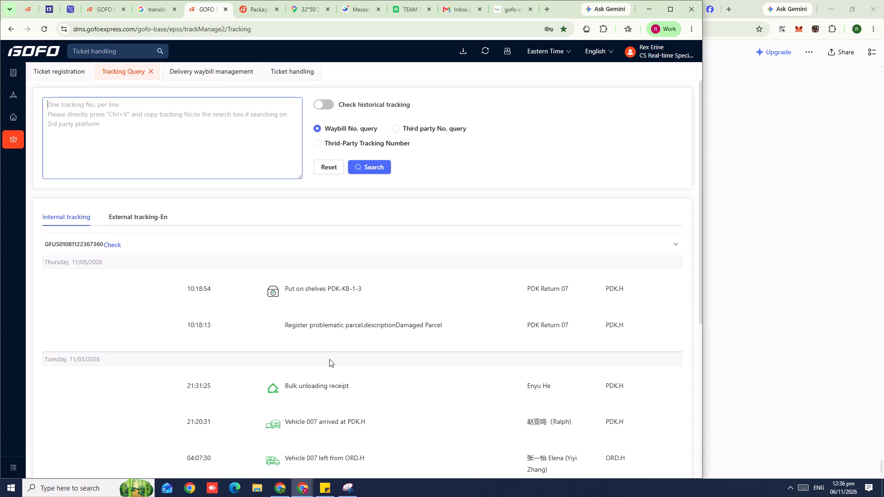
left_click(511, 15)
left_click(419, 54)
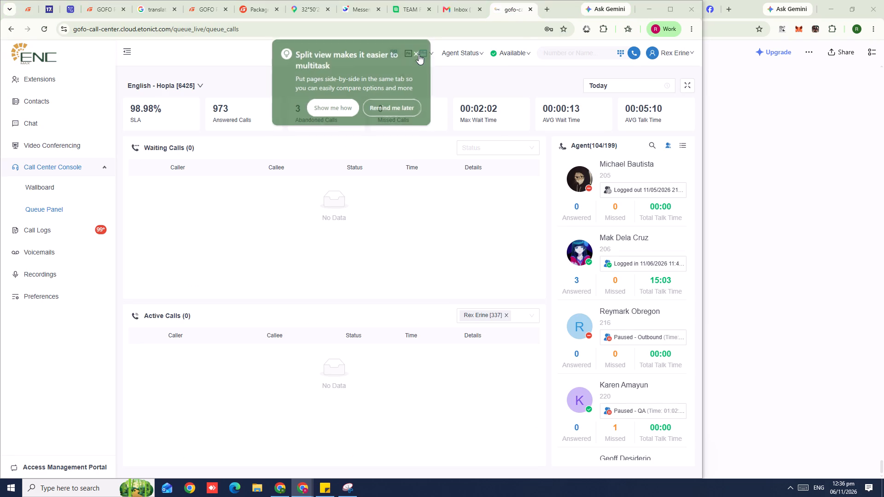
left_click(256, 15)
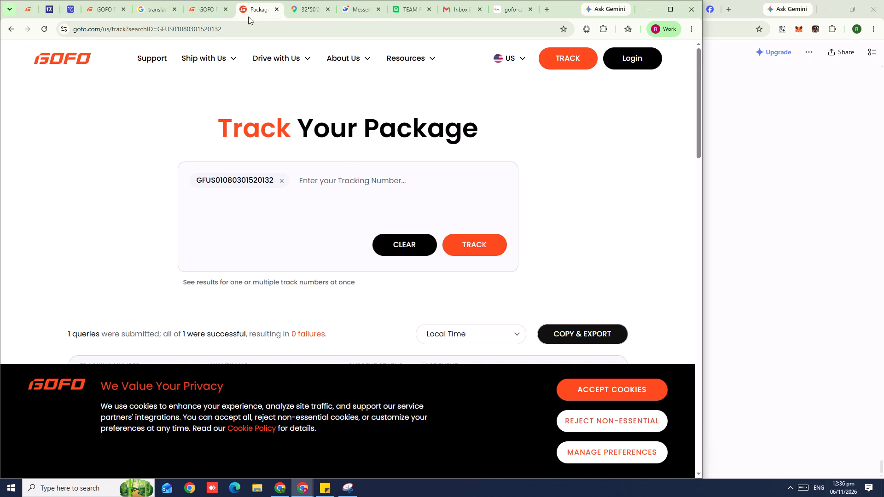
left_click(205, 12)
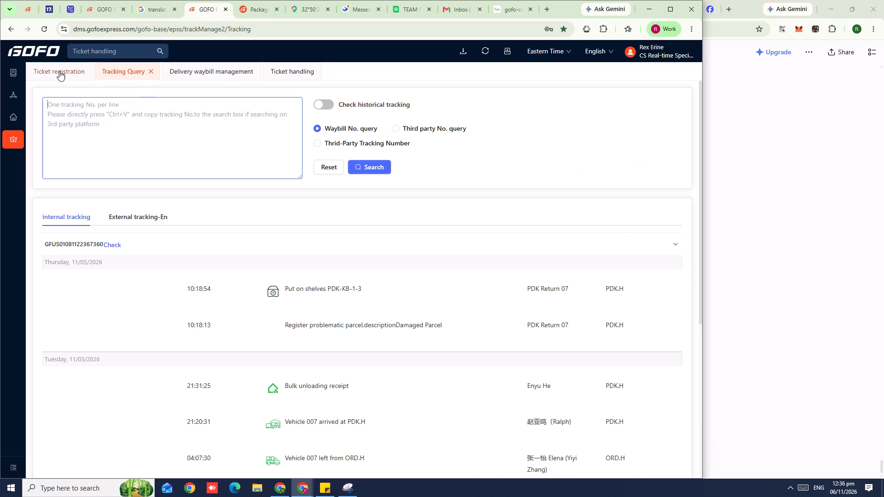
Close the phone record lookup and set the source of the new ticket registration to Hotline.
left_click(59, 71)
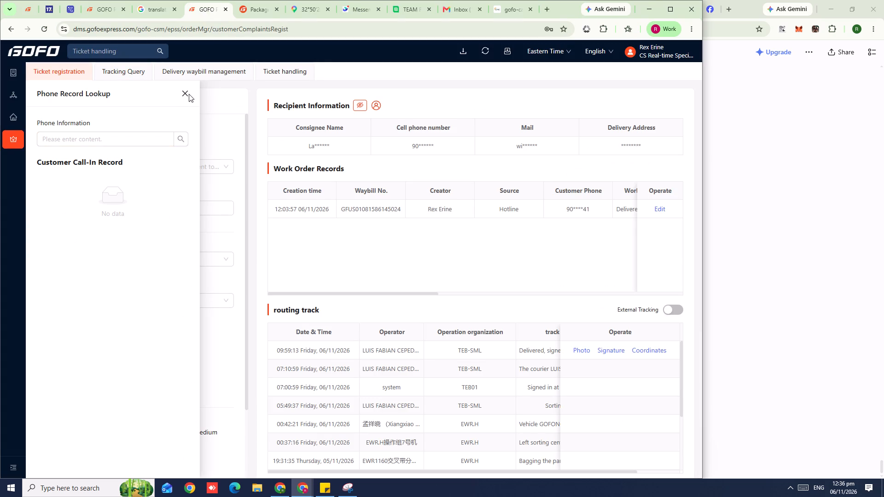
left_click(184, 94)
left_click(112, 163)
left_click(99, 185)
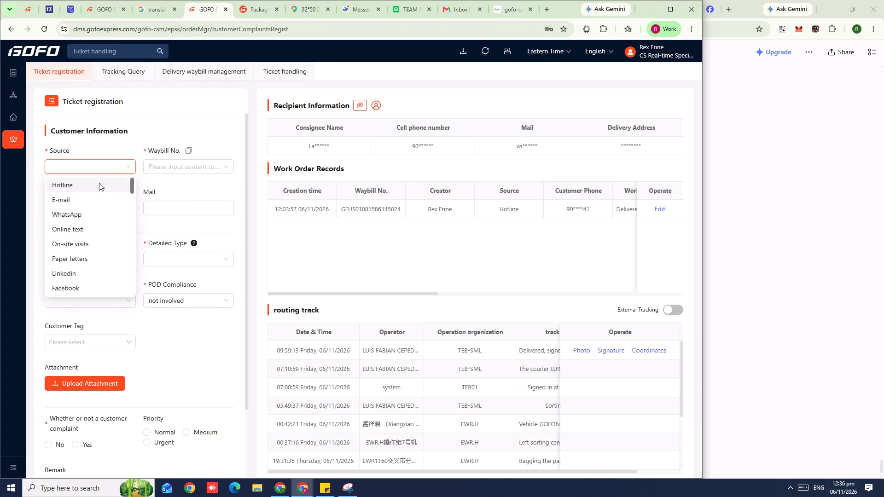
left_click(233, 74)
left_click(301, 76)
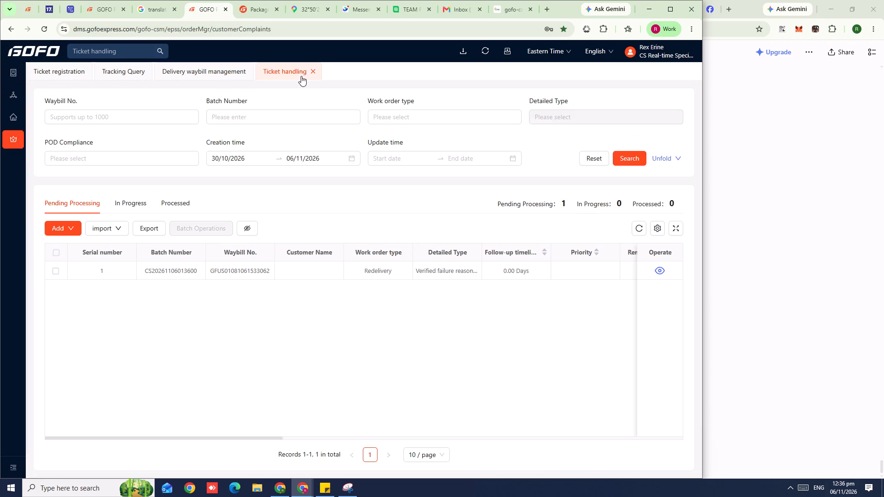
Copy the caller's phone number from the 12:31:08 inbound entry in the call center recordings.
left_click(516, 19)
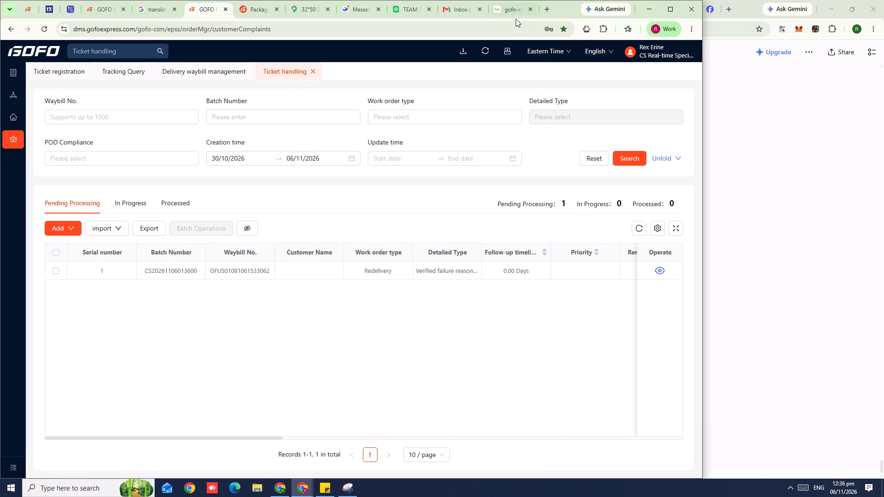
left_click(515, 16)
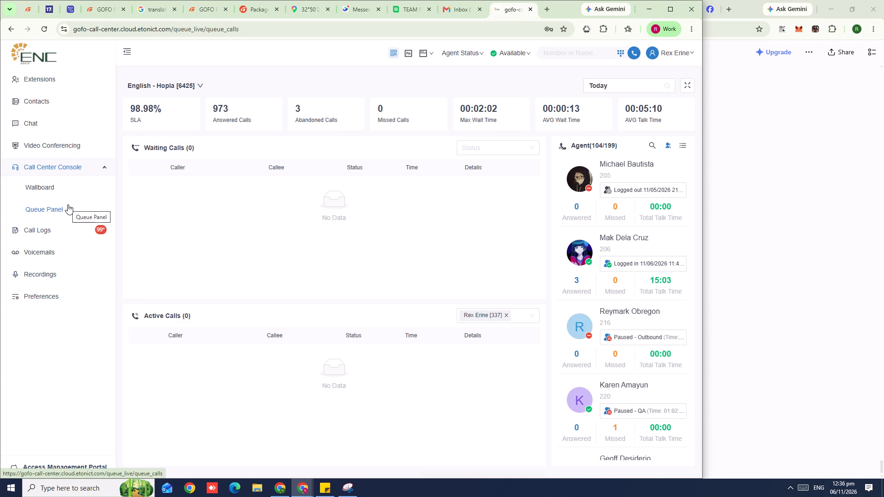
left_click(54, 279)
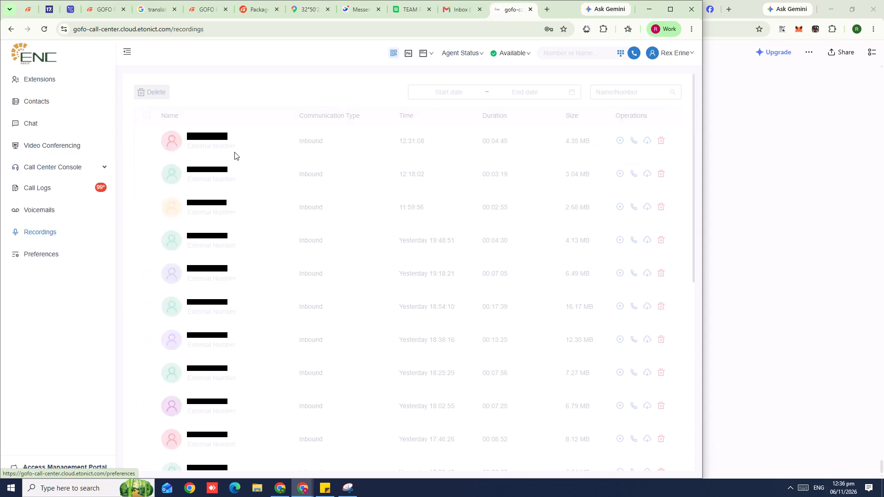
left_click_drag(232, 135, 190, 137)
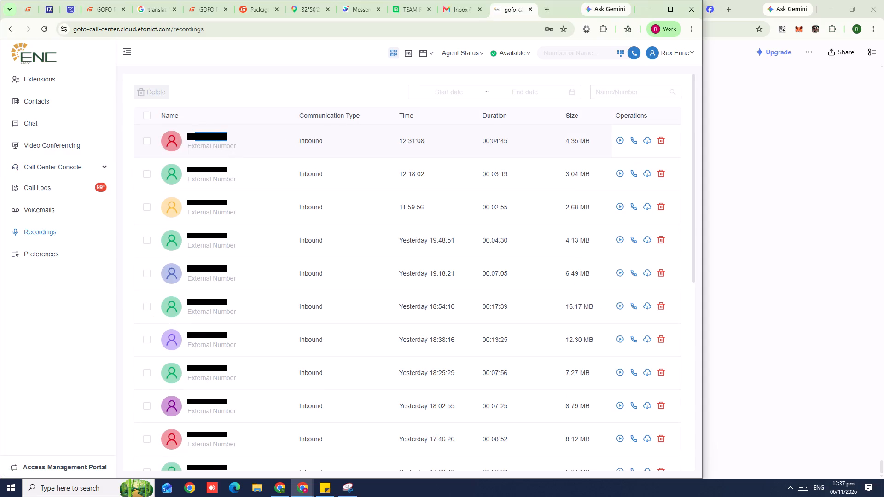
left_click_drag(190, 137, 187, 137)
key("ctrl+c")
key("ctrl+c")
key("ctrl+c")
key("ctrl+c")
key("ctrl+c")
key("ctrl+c")
key("ctrl+c")
Look up the customer call-in record for the copied phone number in ticket registration's phone record lookup.
left_click(202, 14)
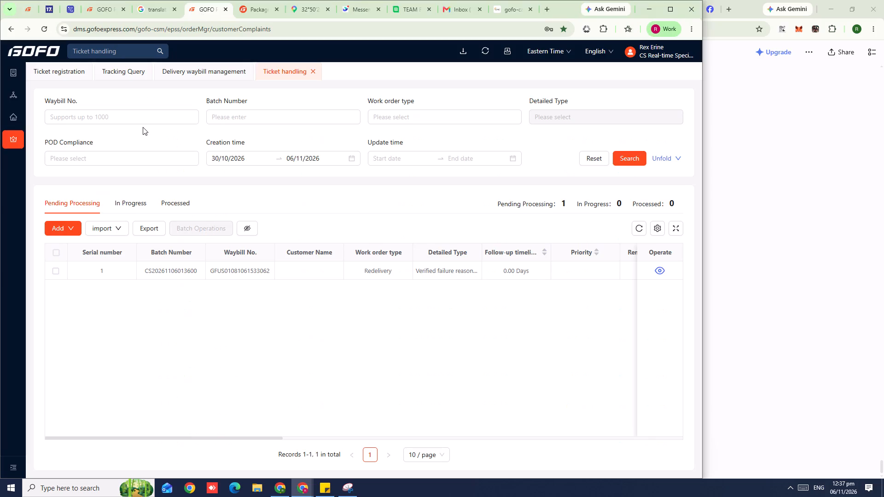
left_click(81, 74)
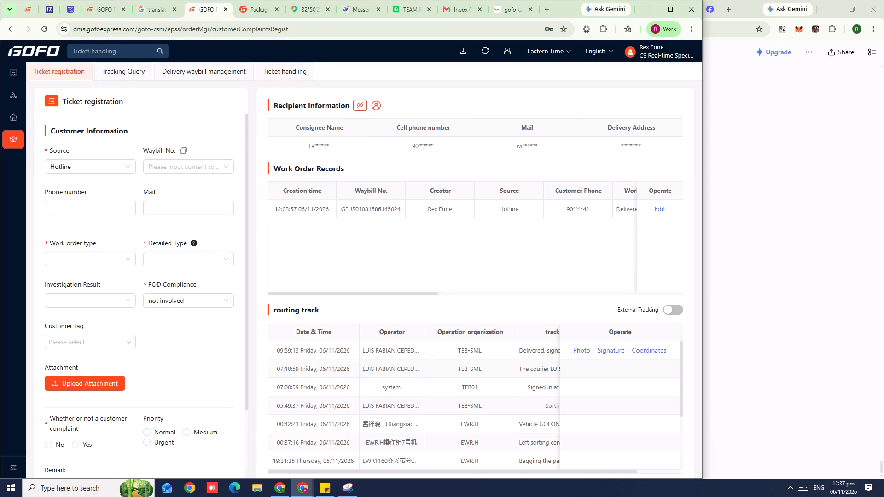
left_click(55, 100)
left_click(142, 138)
key("ctrl+v")
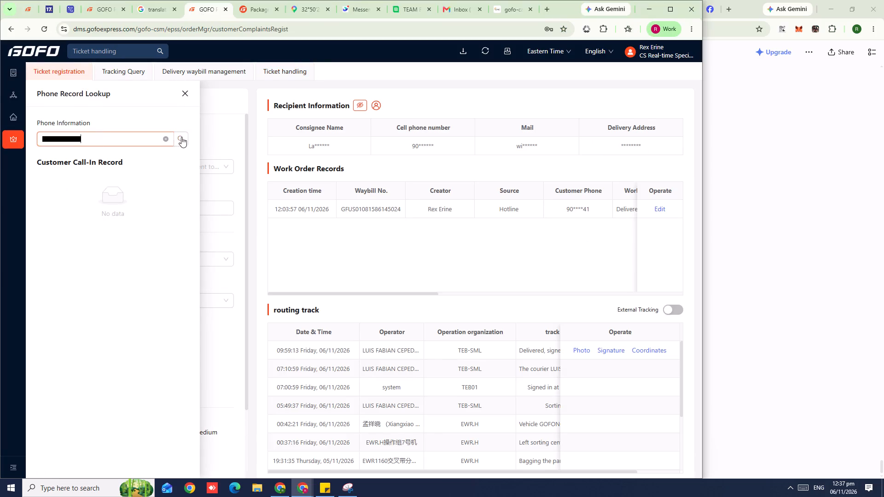
left_click(185, 138)
double_click(145, 187)
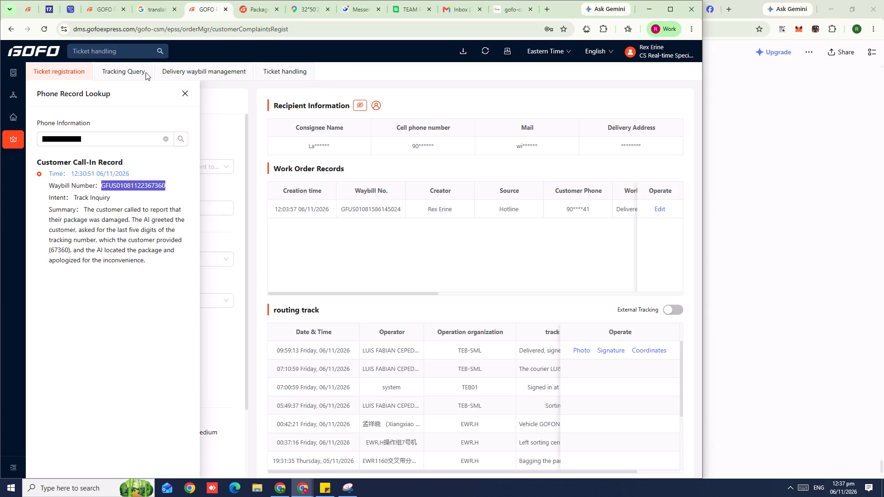
key("ctrl+c")
key("ctrl+c")
key("ctrl+c")
left_click(128, 75)
left_click(125, 119)
key("ctrl+v")
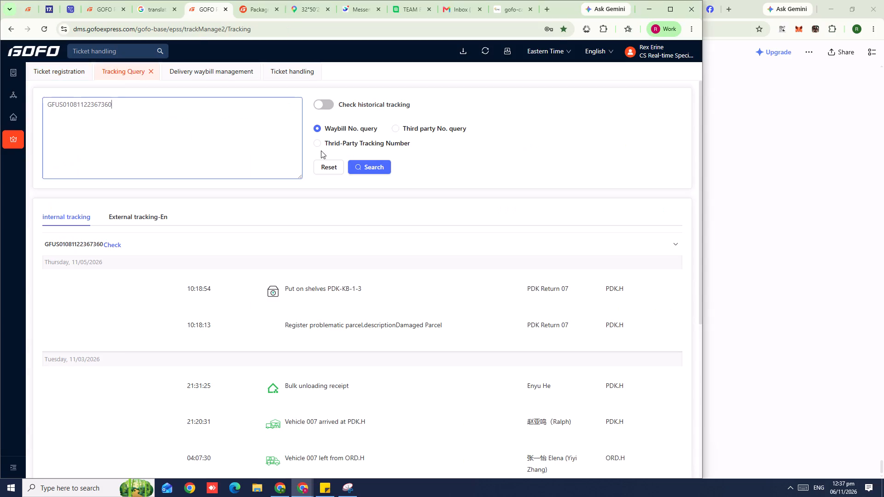
left_click(378, 166)
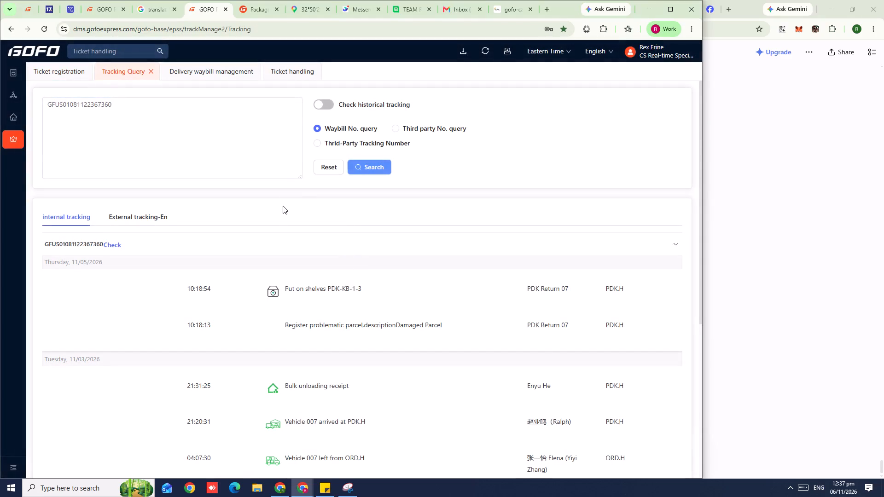
left_click(272, 71)
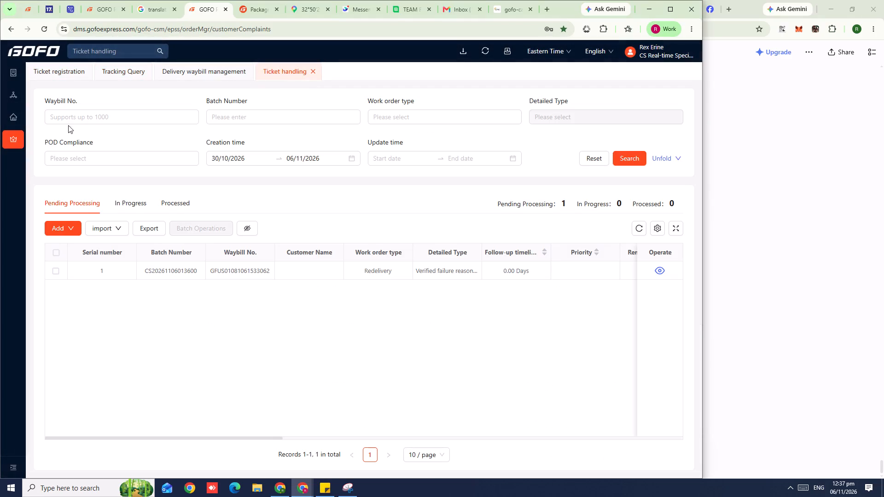
left_click(97, 115)
key("ctrl+v")
left_click(623, 153)
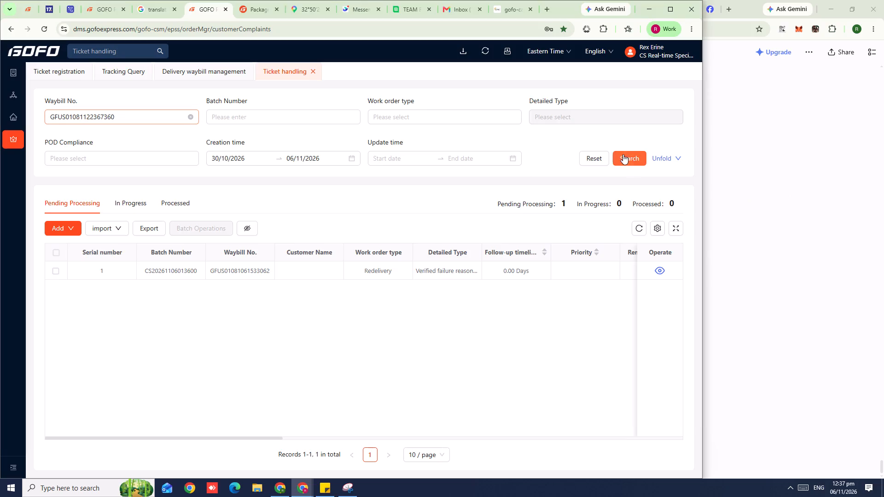
left_click(77, 72)
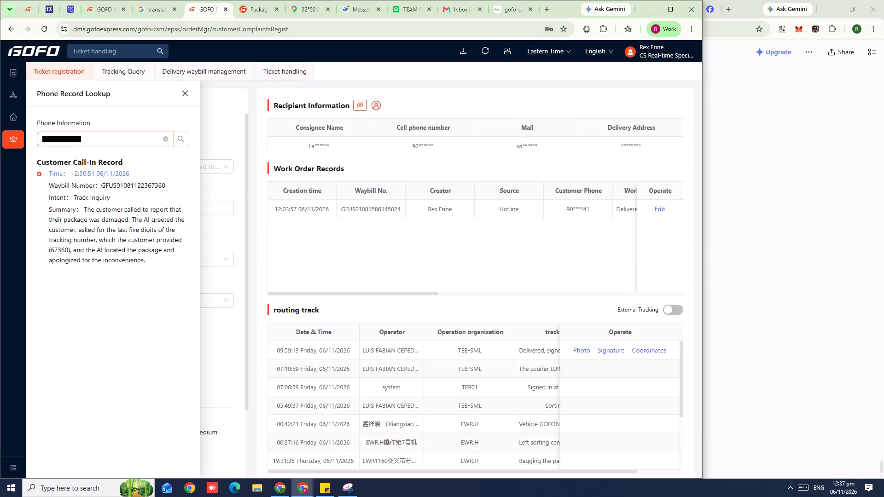
left_click(181, 90)
left_click(118, 169)
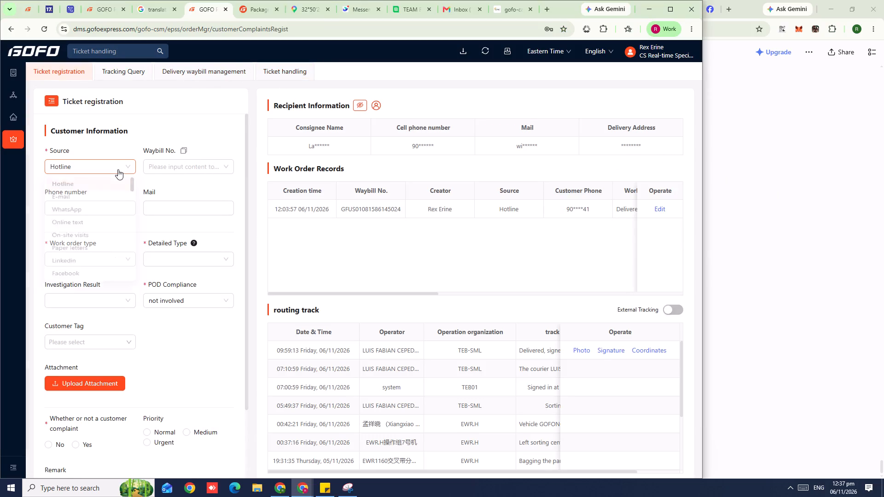
left_click(116, 181)
left_click(198, 169)
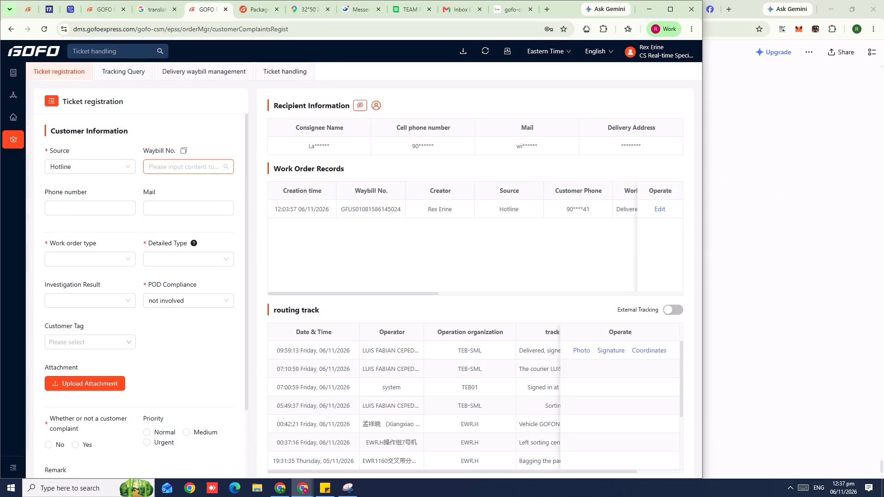
key("ctrl+v")
left_click(91, 207)
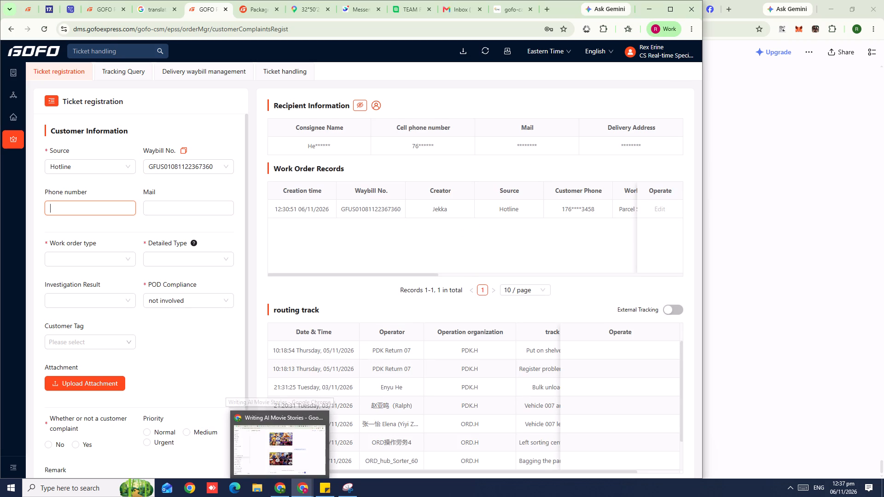
left_click(124, 67)
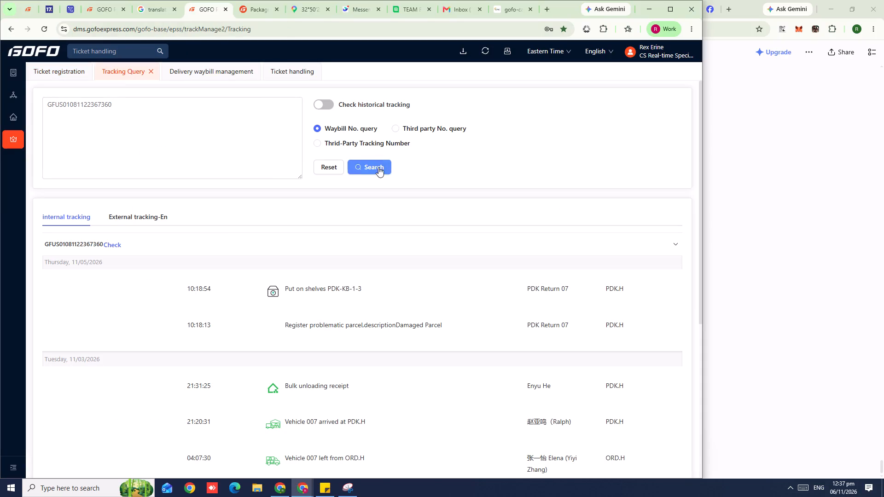
left_click(378, 167)
left_click(115, 243)
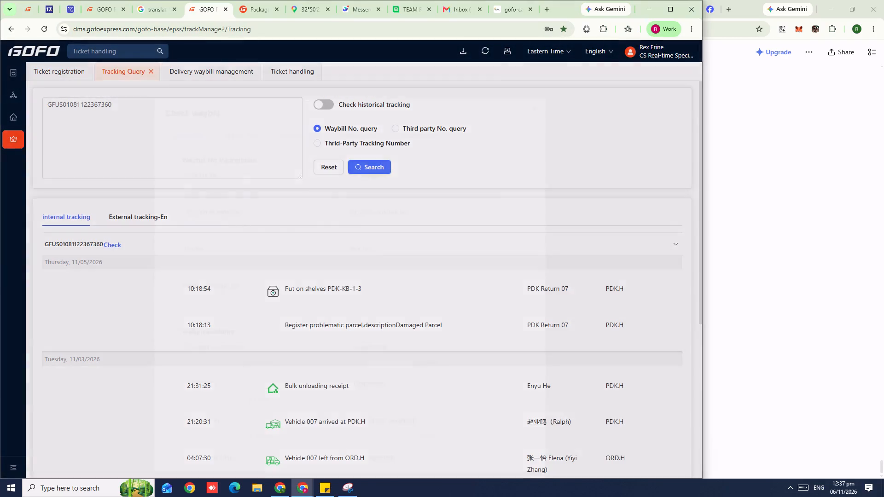
left_click(313, 134)
left_click_drag(405, 194, 209, 194)
key("ctrl+c")
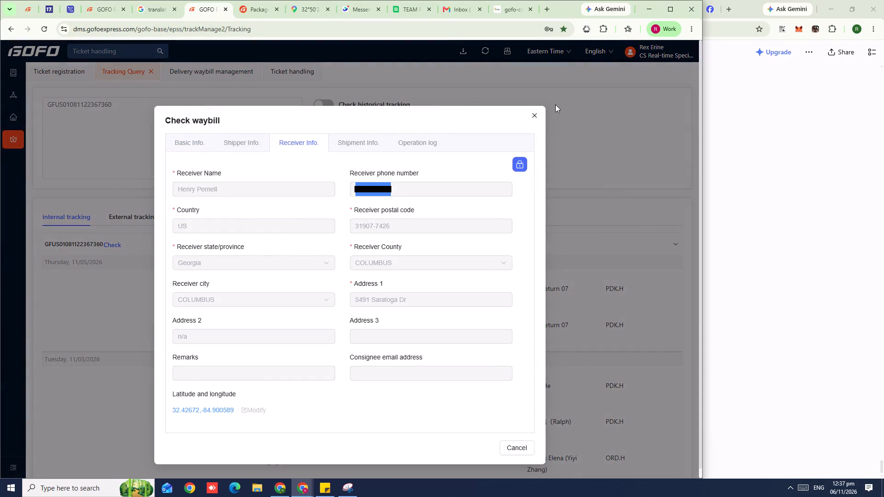
key("ctrl+c")
key("ctrl+c")
left_click(533, 114)
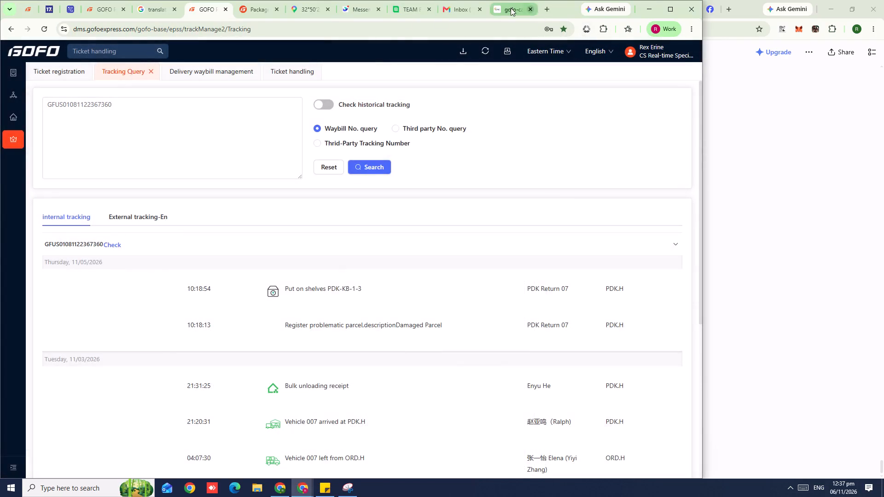
Enter the copied phone number, prefixed with 1, as the phone number on the ticket being registered.
left_click(510, 9)
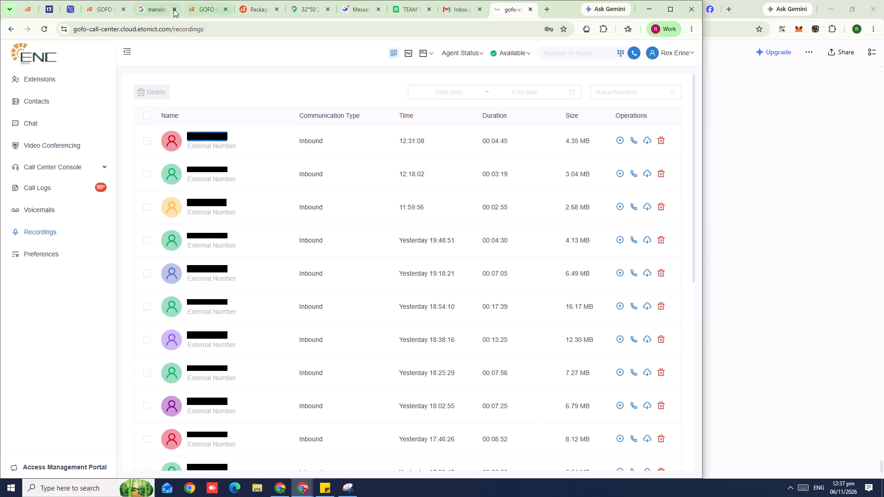
left_click(164, 14)
left_click(202, 12)
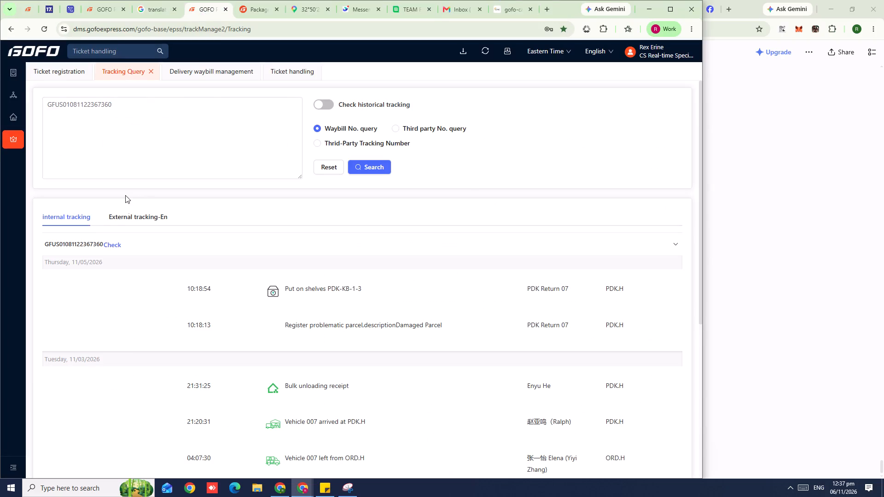
left_click(80, 73)
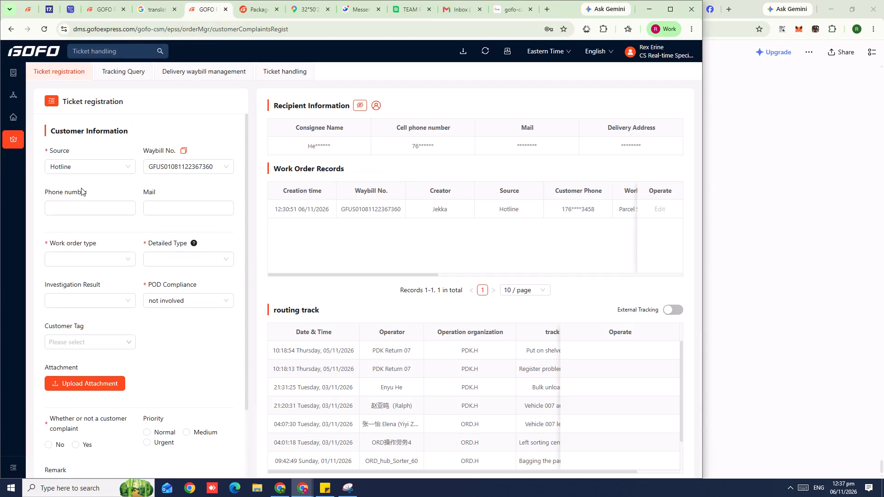
left_click(76, 213)
key("1")
key("ctrl+v")
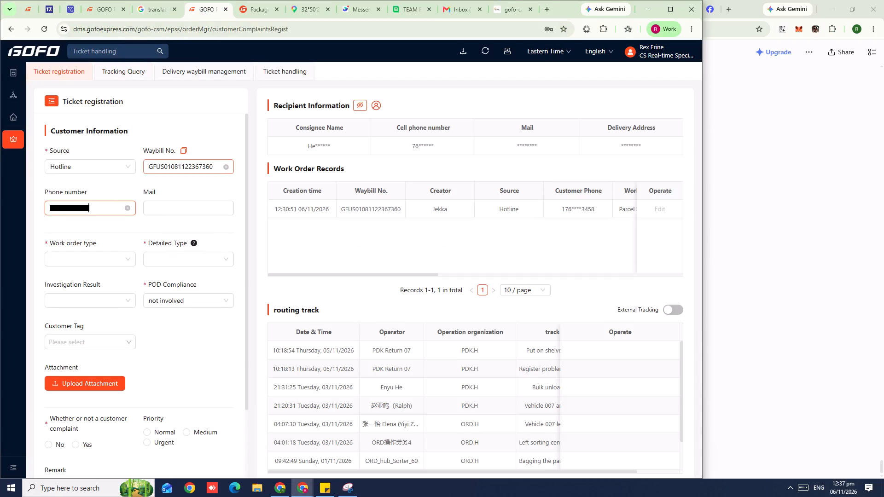
Classify the ticket as Damaged/missing package, choose the third detailed type, "Damaged package with ...", and mark it as not a customer complaint.
left_click(108, 254)
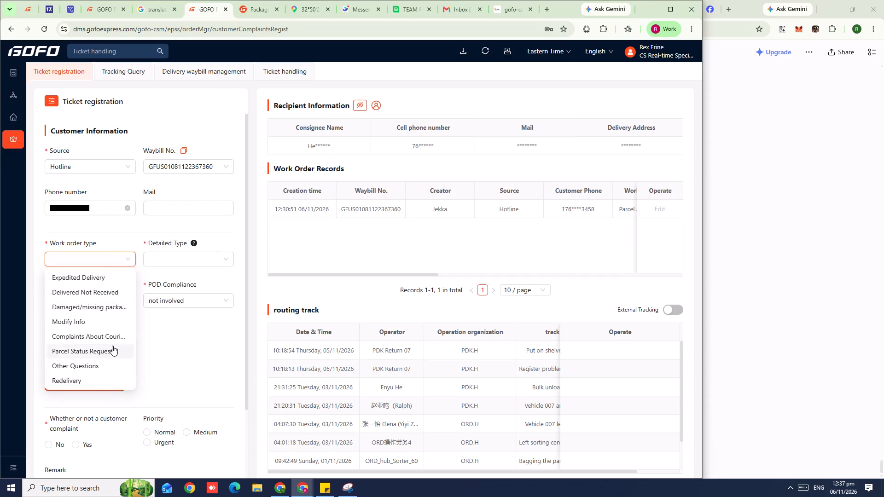
scroll(112, 346, "down", 3)
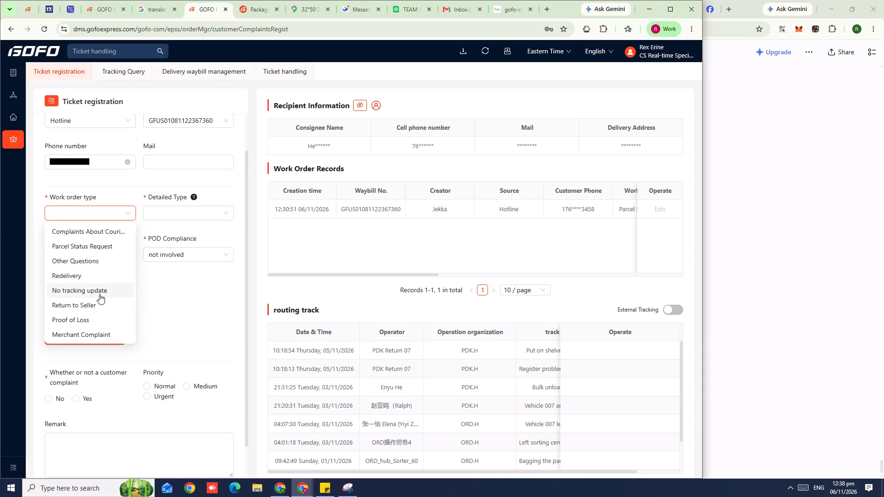
scroll(99, 294, "up", 2)
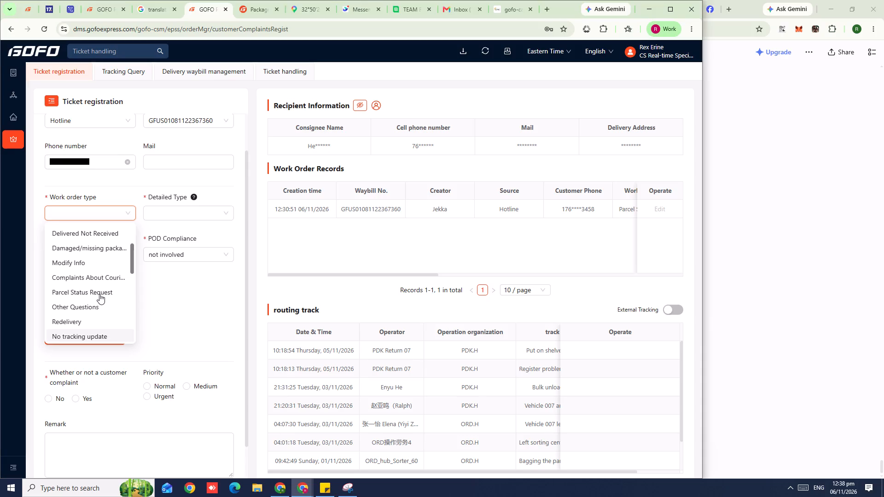
left_click(94, 247)
left_click(168, 215)
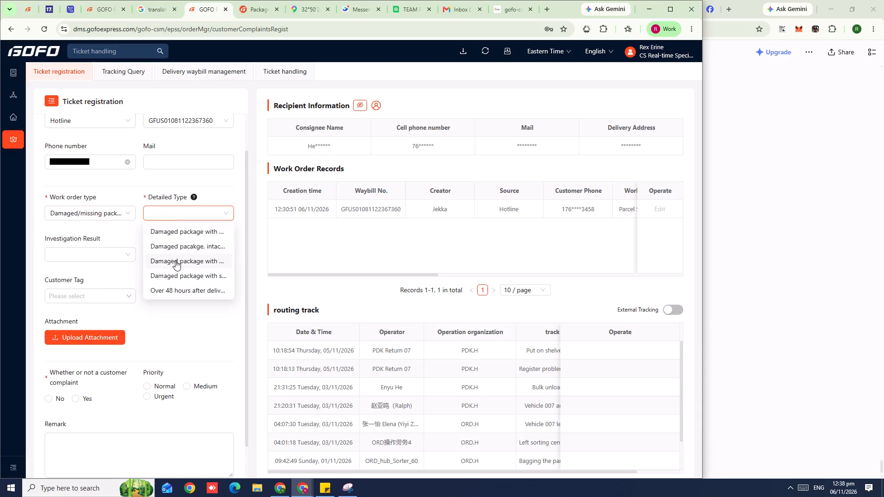
left_click(175, 260)
scroll(133, 340, "down", 2)
left_click(59, 358)
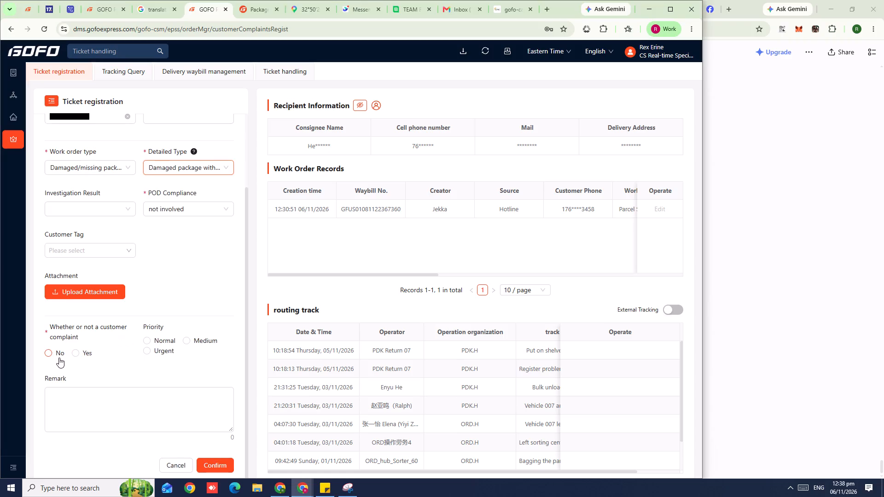
Add the remark "AIP, Damaged Package , advise to reach out the seller." and submit the ticket.
left_click(72, 387)
type("AIP")
type(", Damaged PAckage")
key("space")
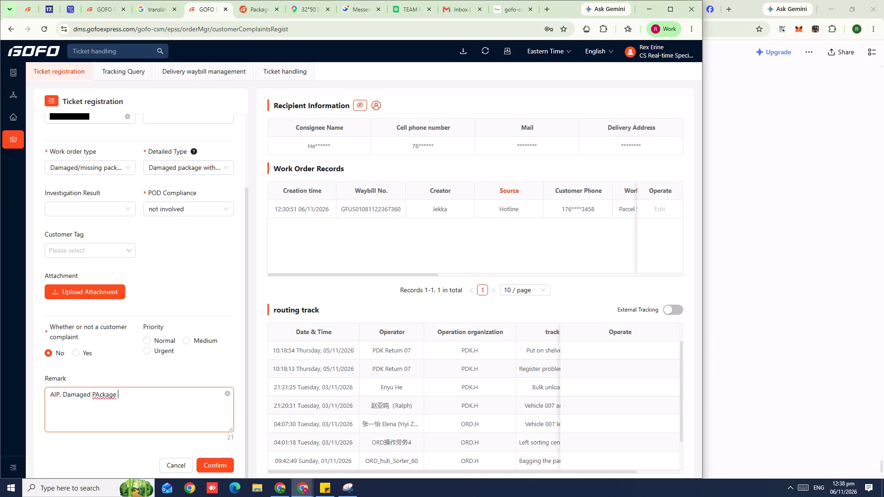
key("BackSpace")
key("BackSpace")
key("BackSpace")
key("BackSpace")
key("BackSpace")
key("BackSpace")
key("BackSpace")
type("acka")
type("ge")
key("space")
type(", advise to reacch")
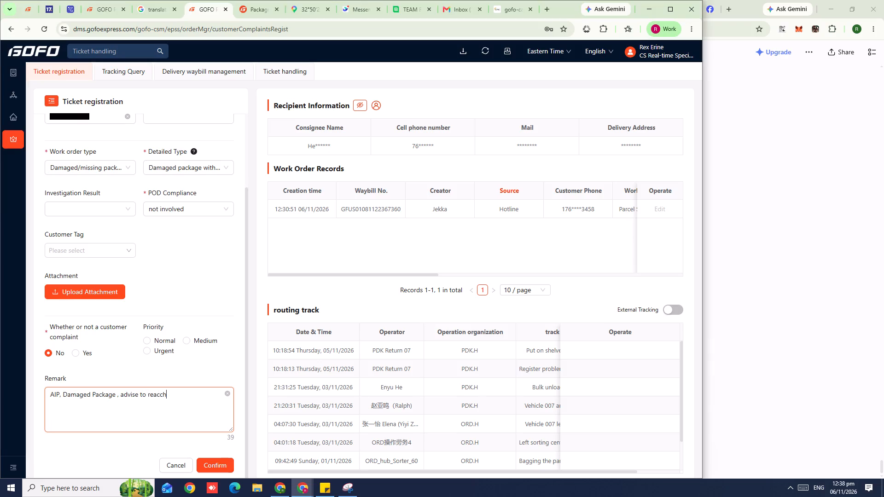
key("BackSpace")
key("BackSpace")
type("h out the seller.")
left_click(229, 464)
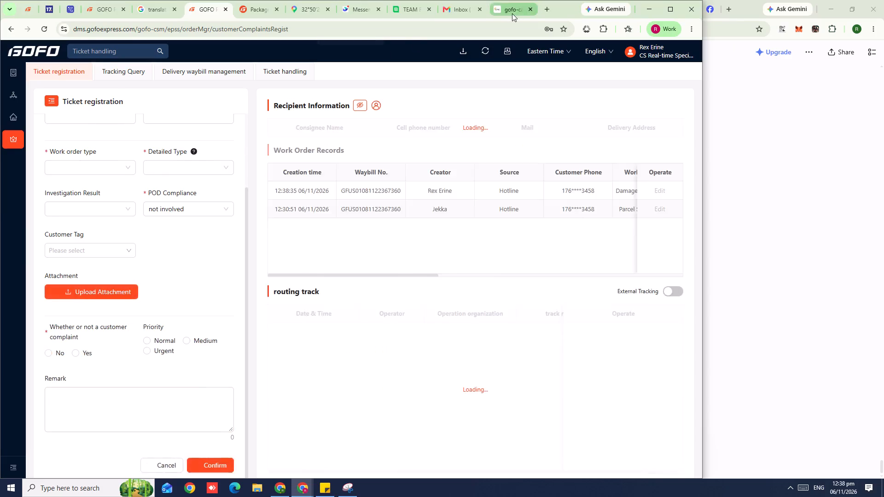
Copy the caller's phone number from the 11:59:56 inbound recording into the sticky note, just above the DNR section.
left_click(511, 14)
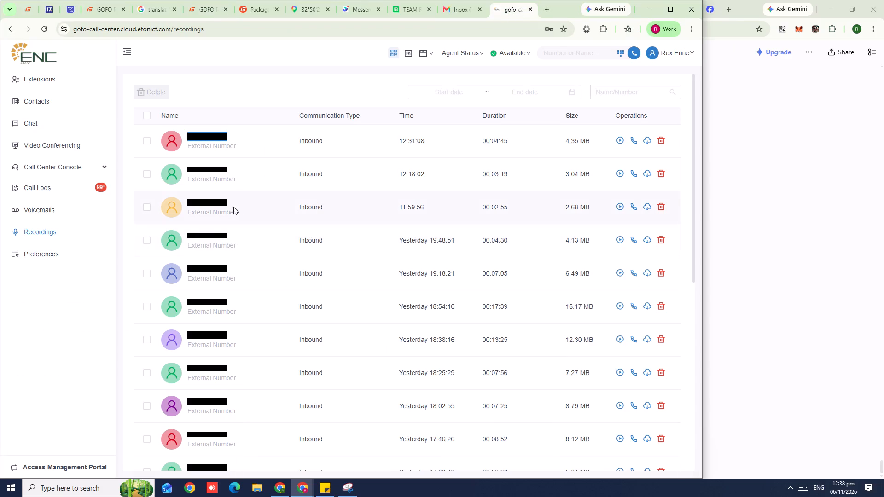
left_click_drag(229, 202, 172, 202)
key("ctrl+c")
key("ctrl+c")
left_click(325, 487)
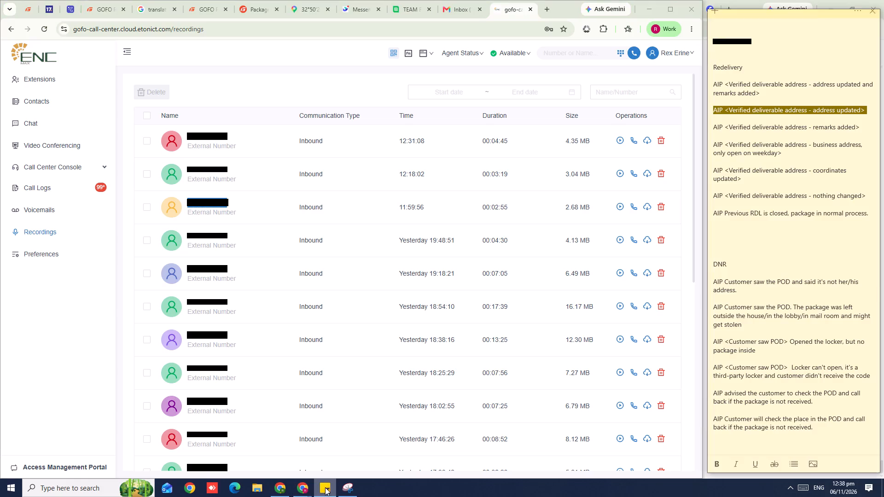
left_click(774, 241)
key("ctrl+v")
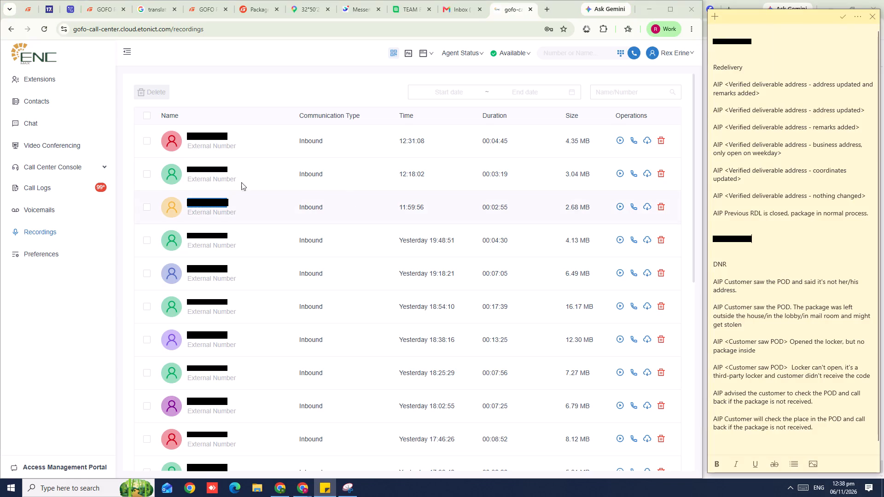
Select the caller's phone number in the 12:18:02 inbound entry of the call center recordings.
left_click_drag(227, 170, 178, 173)
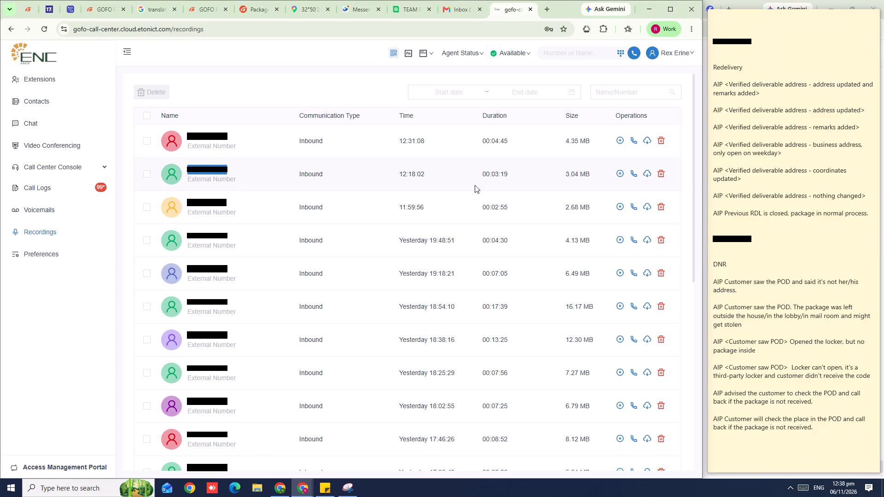
Copy the caller's phone number from the 12:18:02 inbound recording into the sticky note, on a new line below the number above the DNR section.
key("ctrl+c")
key("ctrl+c")
left_click(771, 241)
key("Return")
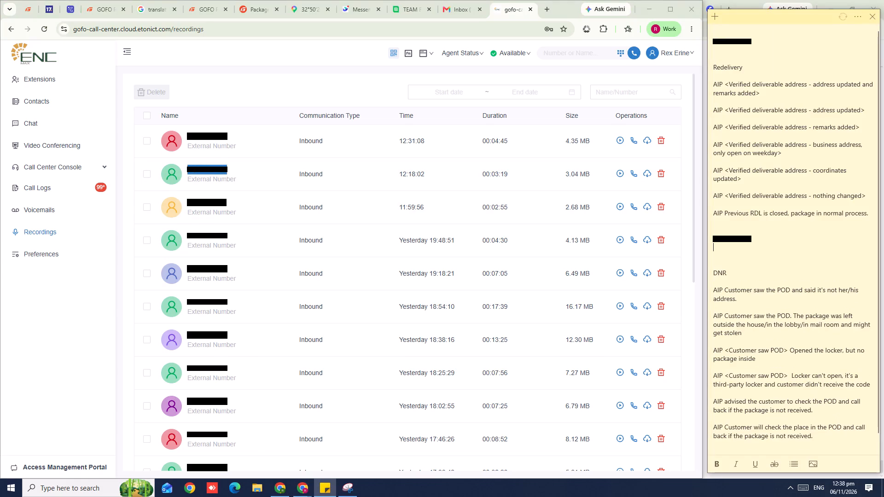
key("Return")
key("BackSpace")
key("ctrl+v")
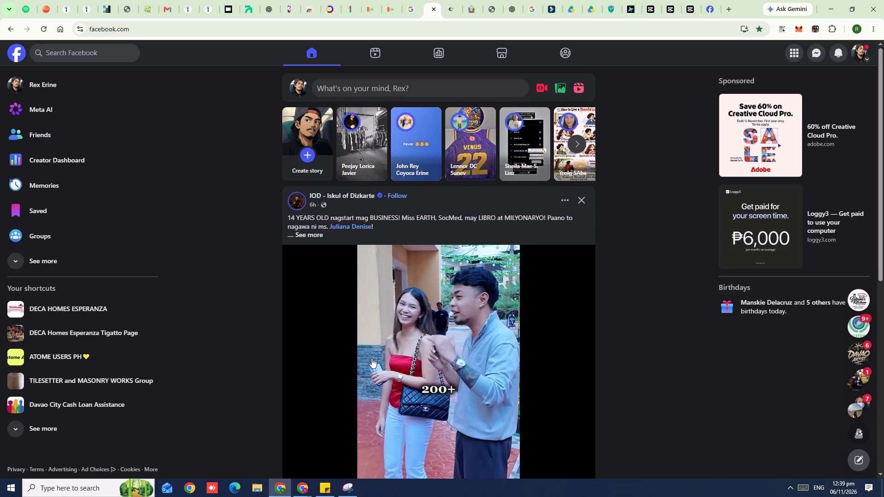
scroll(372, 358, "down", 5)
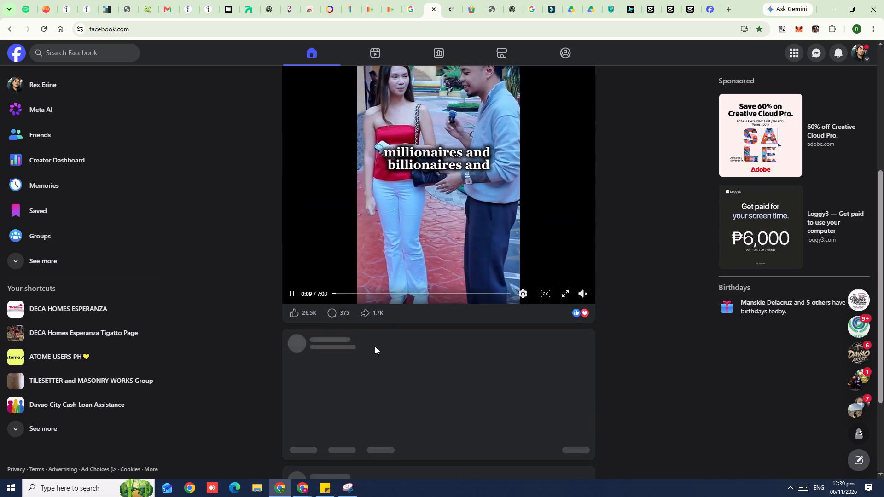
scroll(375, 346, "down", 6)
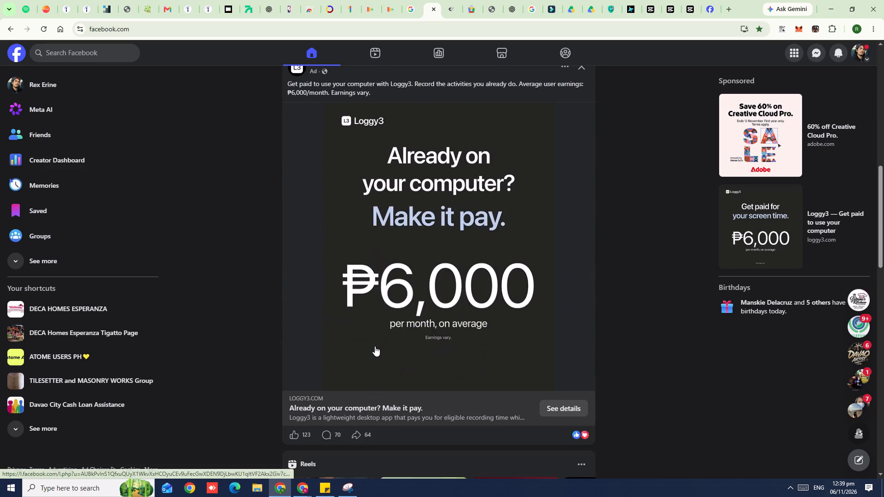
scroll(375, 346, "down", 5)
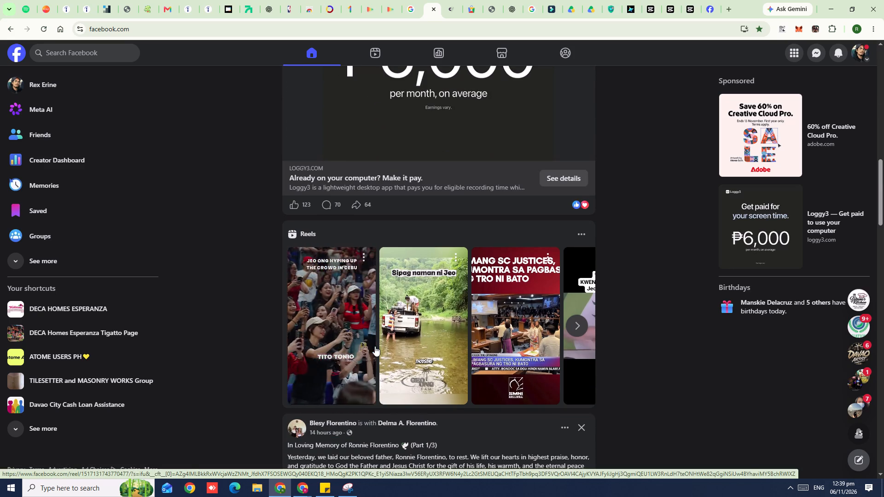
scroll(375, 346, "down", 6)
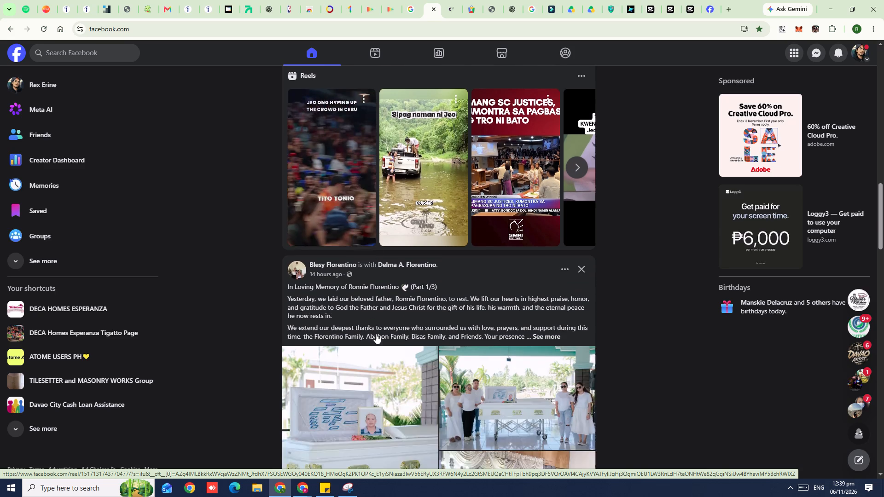
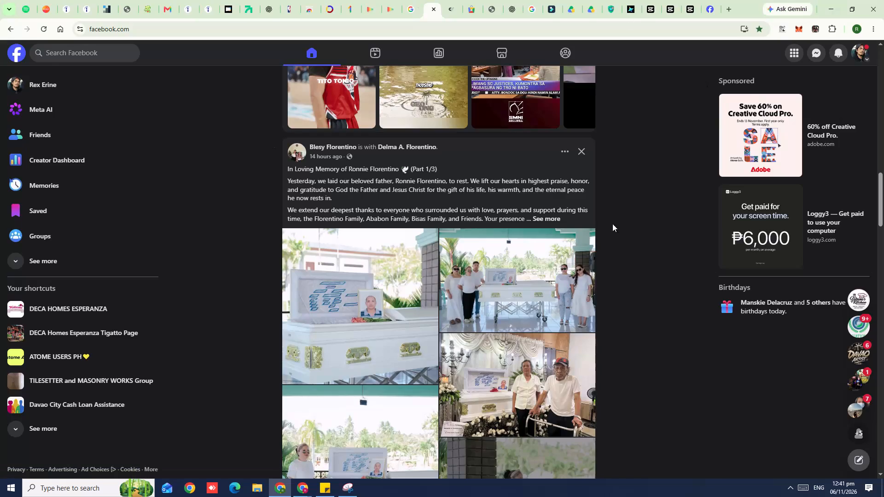
Return to the top of the Facebook home feed and play the Klay Thompson video with its sound at low volume.
left_click(326, 53)
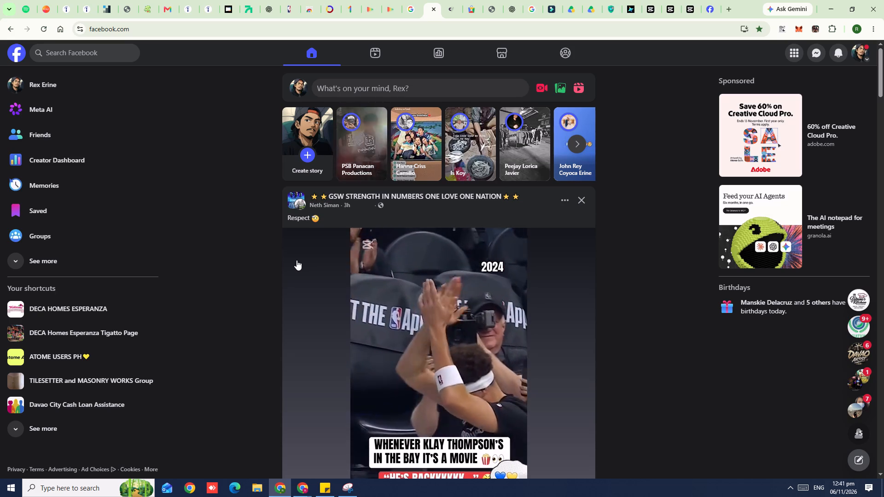
scroll(297, 260, "down", 2)
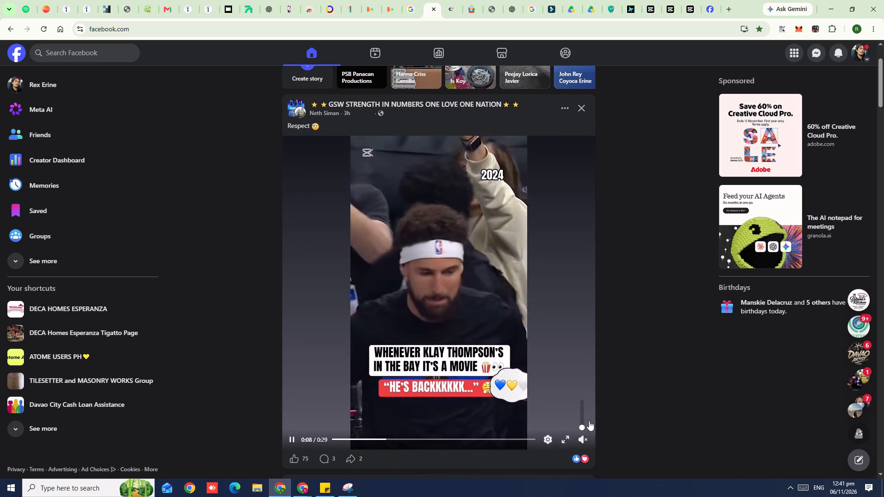
left_click(588, 420)
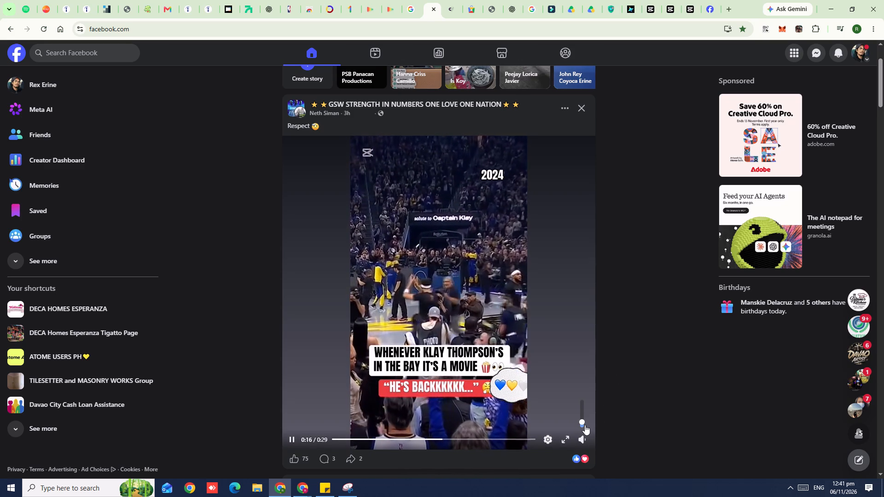
left_click_drag(585, 425, 586, 425)
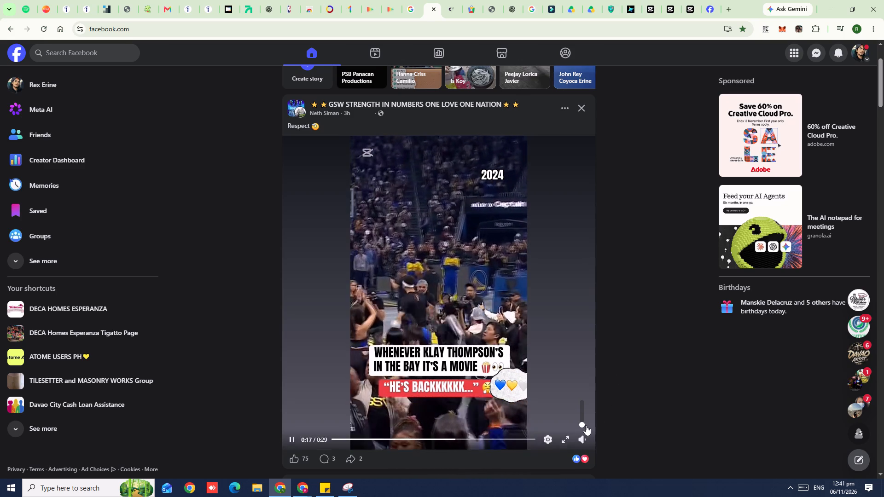
left_click_drag(586, 425, 587, 430)
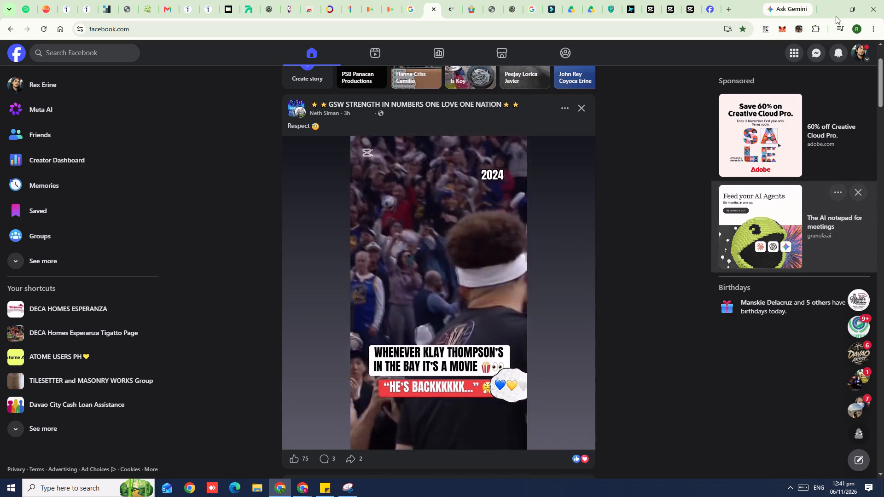
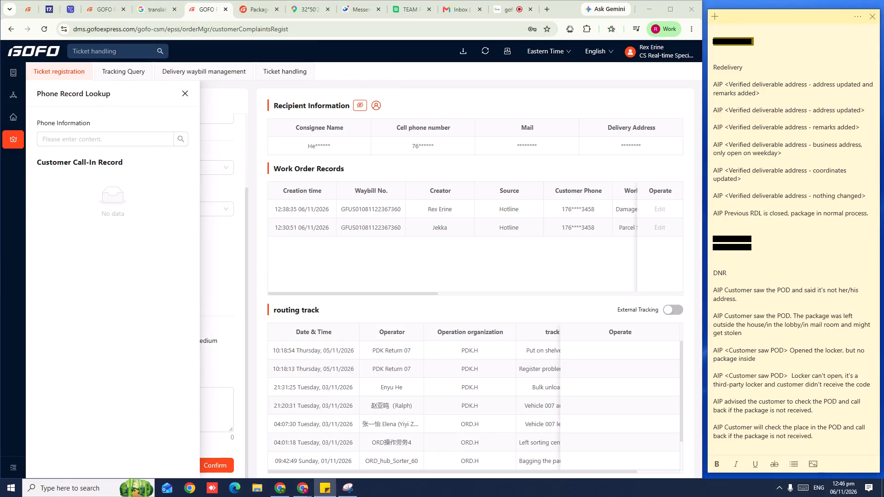
Replace the phone number at the top of the sticky note, above the Redelivery section, with the waybill prefix "GFUS".
key("Delete")
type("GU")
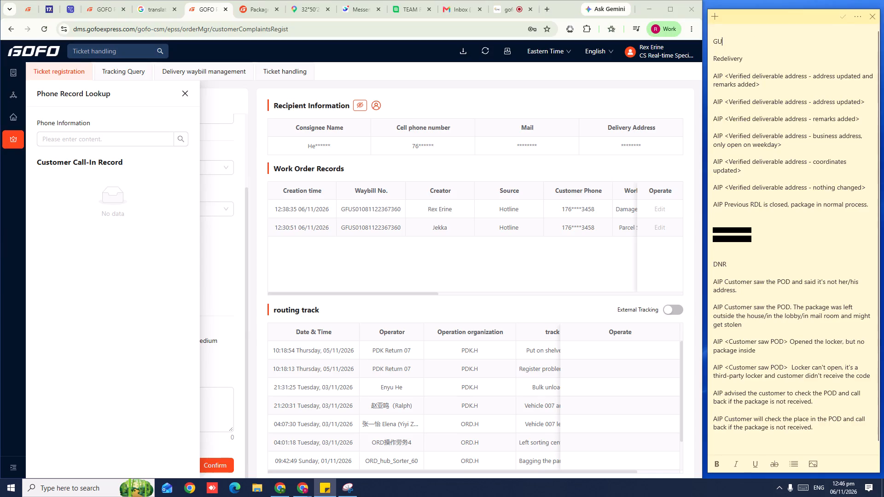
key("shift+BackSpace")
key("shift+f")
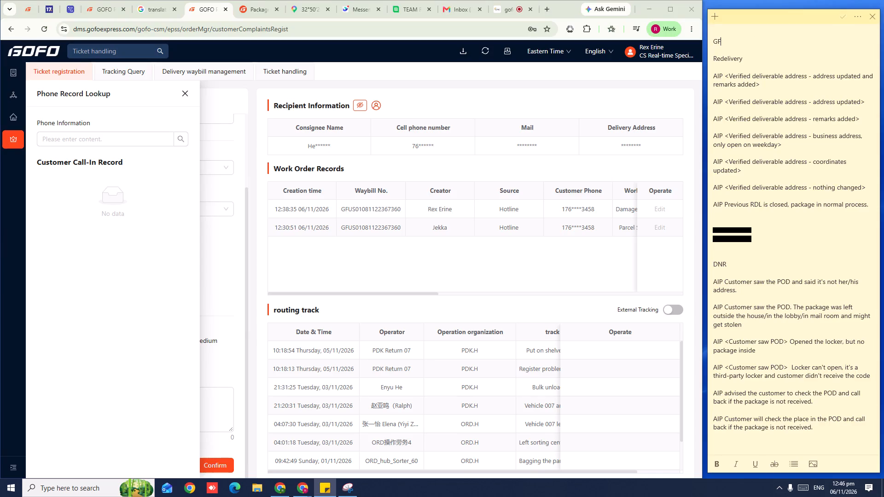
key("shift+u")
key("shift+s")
left_click_drag(831, 87, 871, 92)
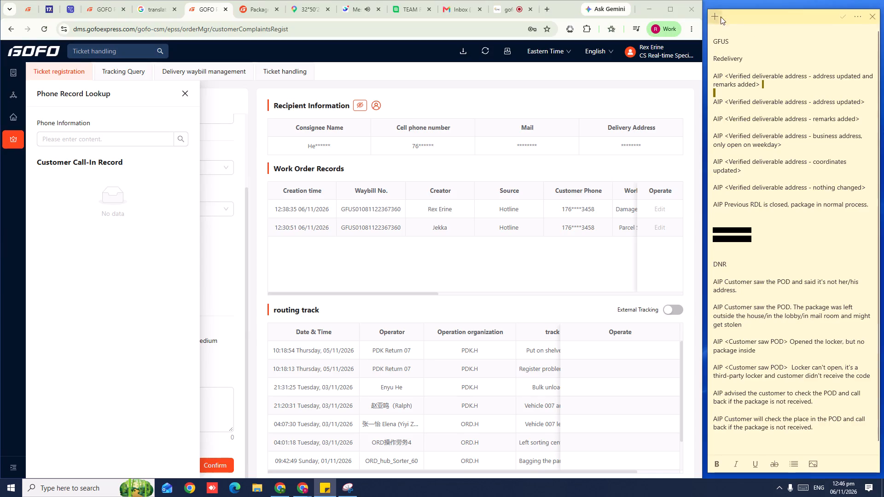
left_click(747, 36)
left_click(744, 42)
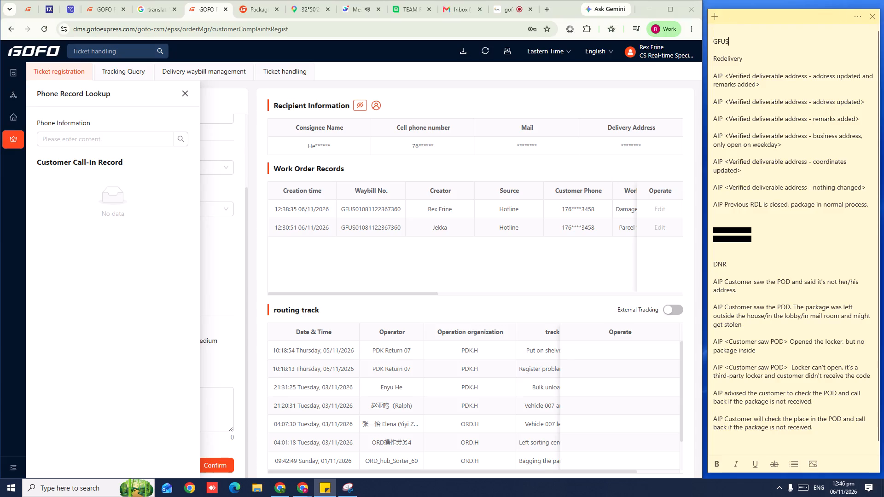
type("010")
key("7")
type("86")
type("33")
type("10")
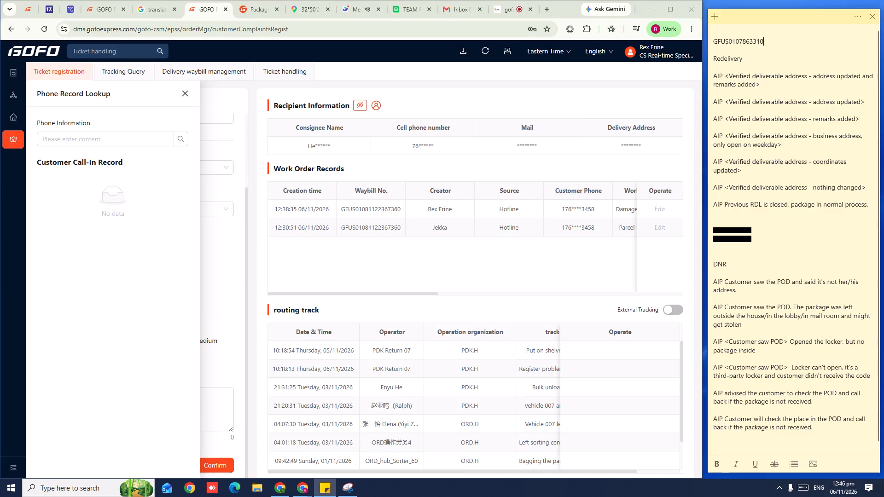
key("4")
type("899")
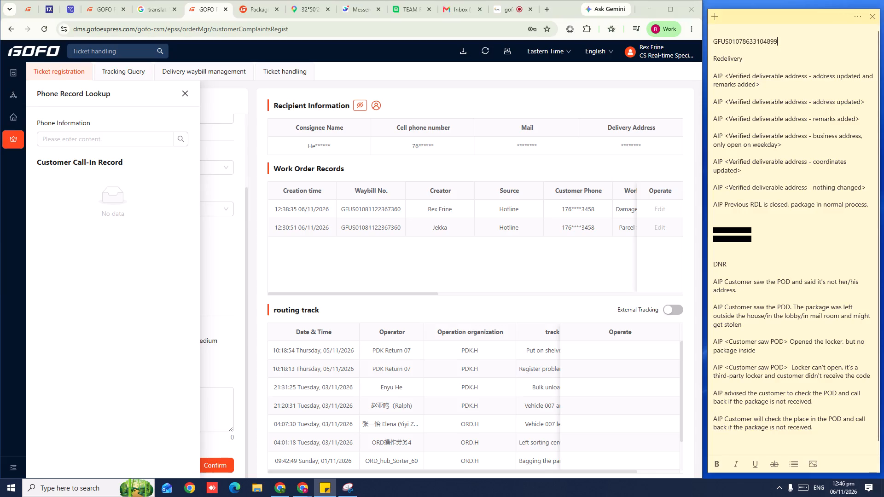
double_click(741, 41)
key("ctrl+c")
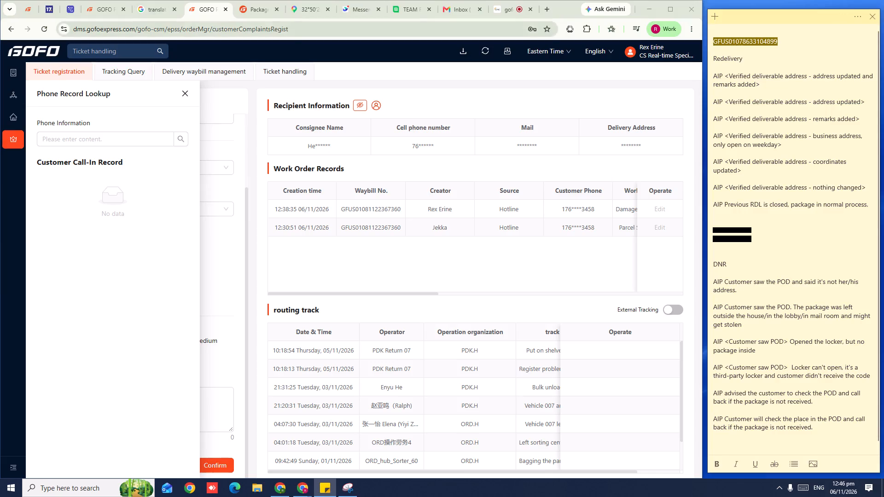
key("ctrl+c")
left_click(184, 92)
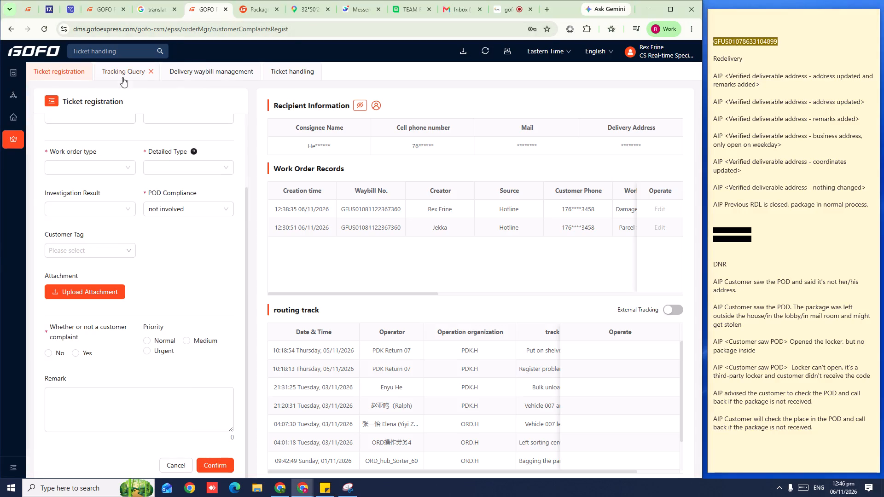
left_click(115, 76)
left_click(104, 124)
triple_click(105, 107)
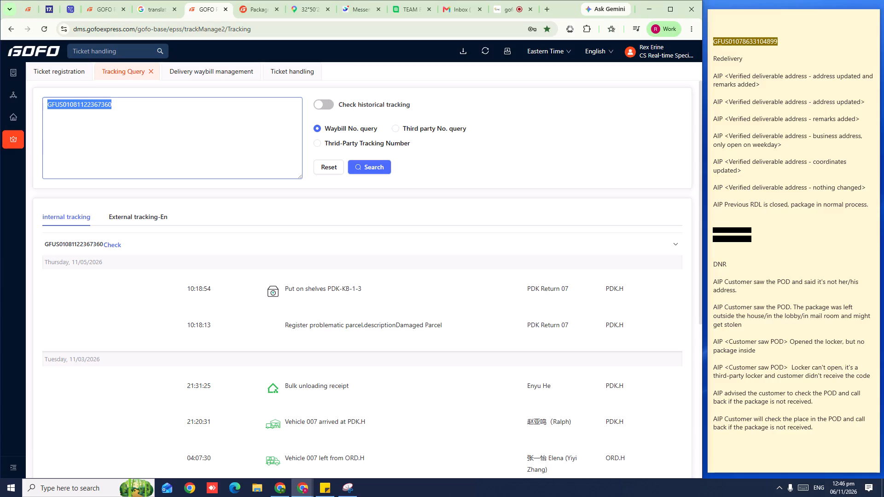
key("Delete")
key("ctrl+v")
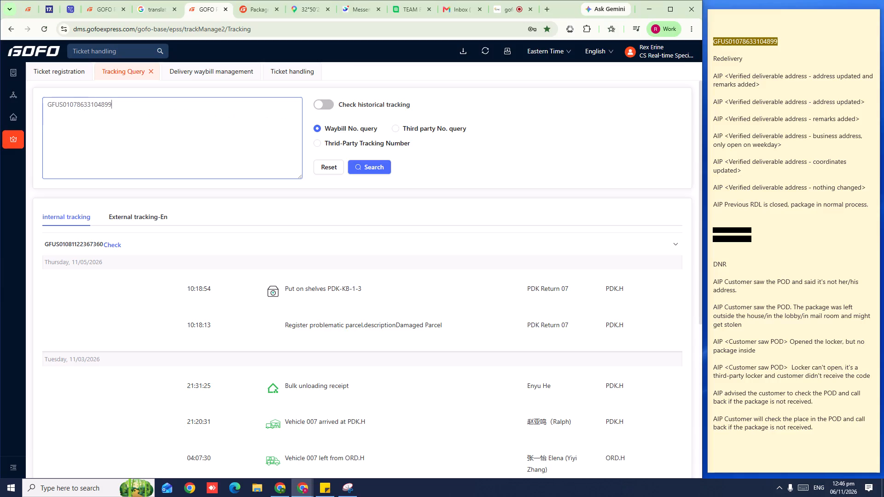
key("Return")
left_click(367, 166)
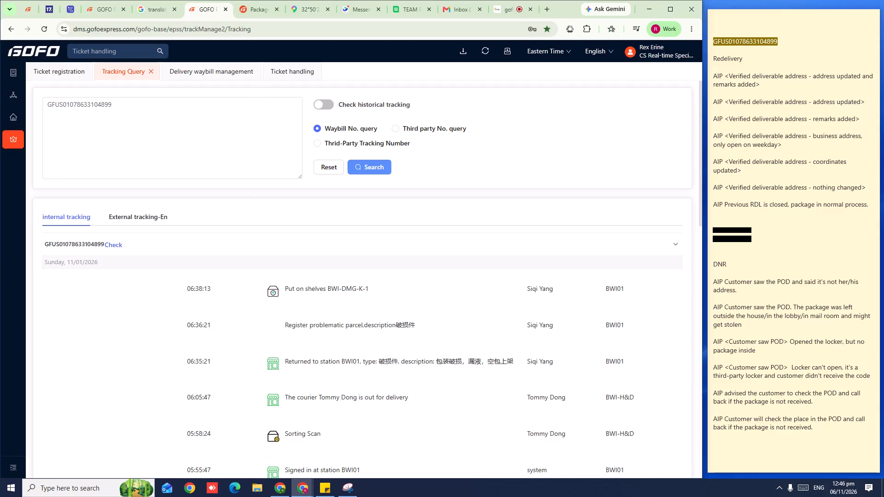
left_click(286, 68)
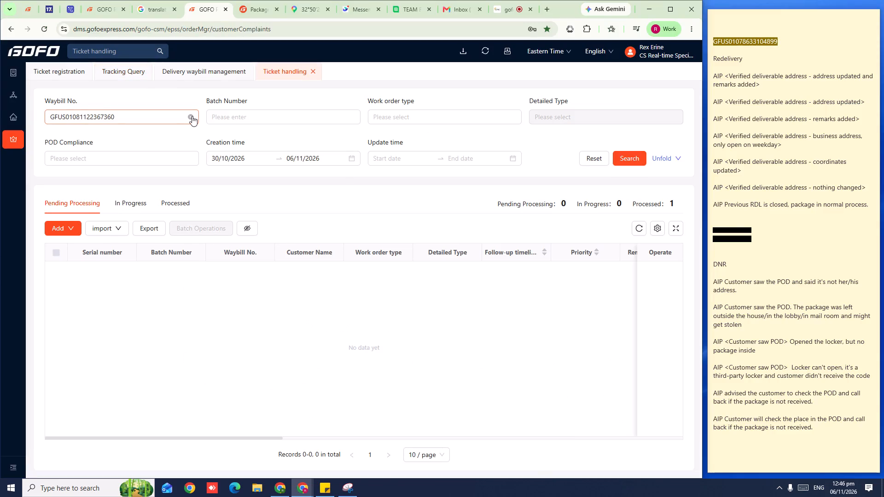
left_click(191, 116)
key("ctrl+v")
left_click(626, 162)
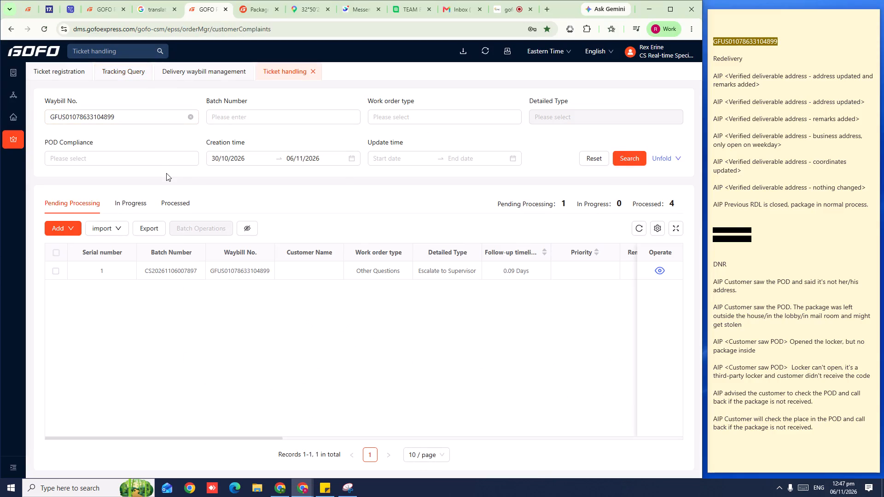
left_click(166, 202)
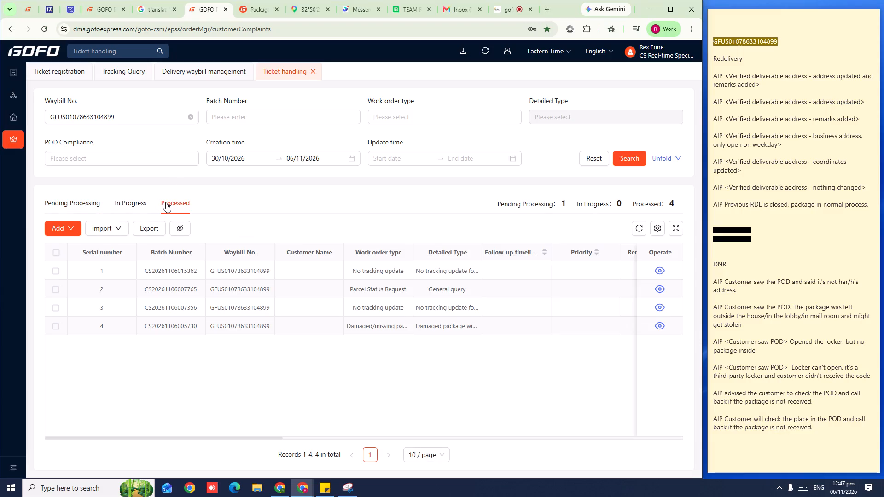
left_click(76, 207)
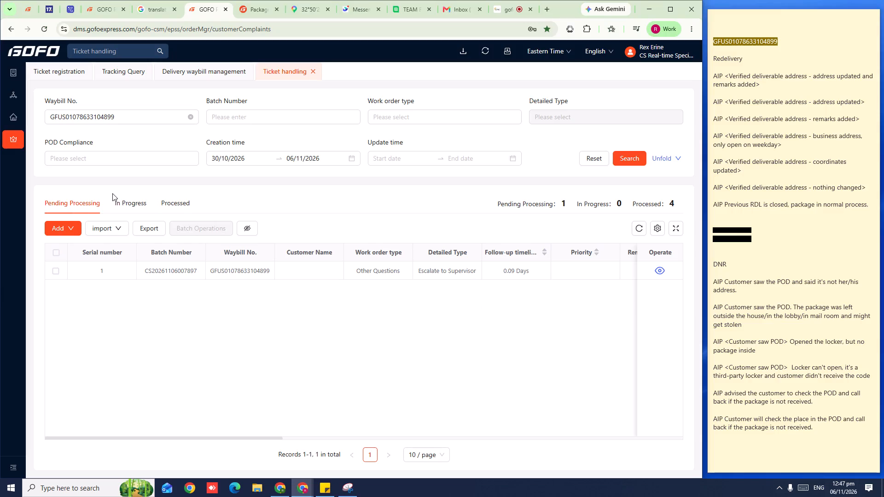
left_click(133, 72)
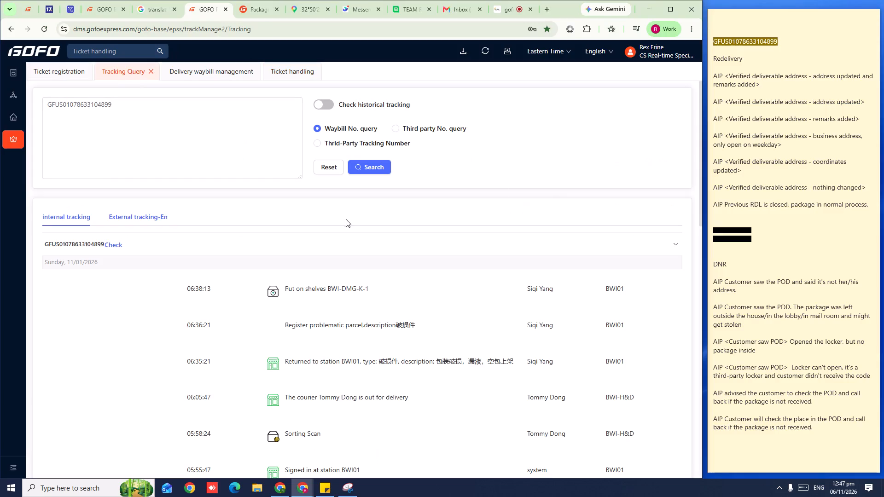
left_click(378, 165)
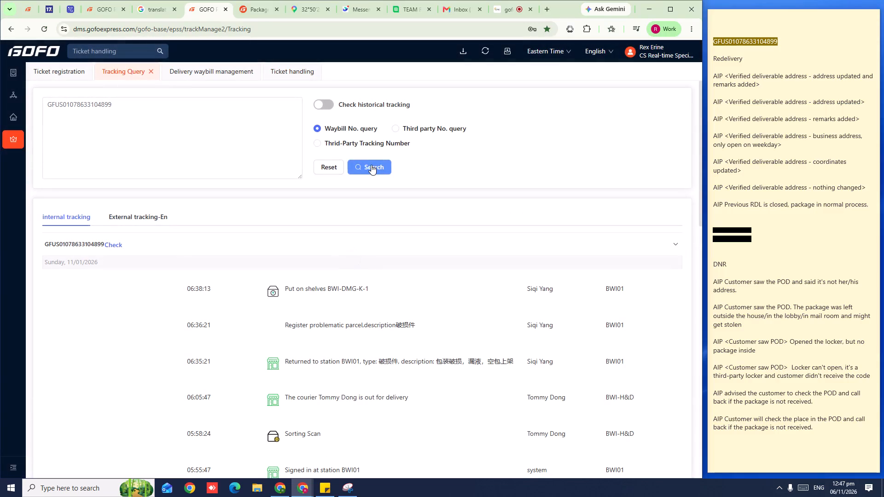
left_click(112, 247)
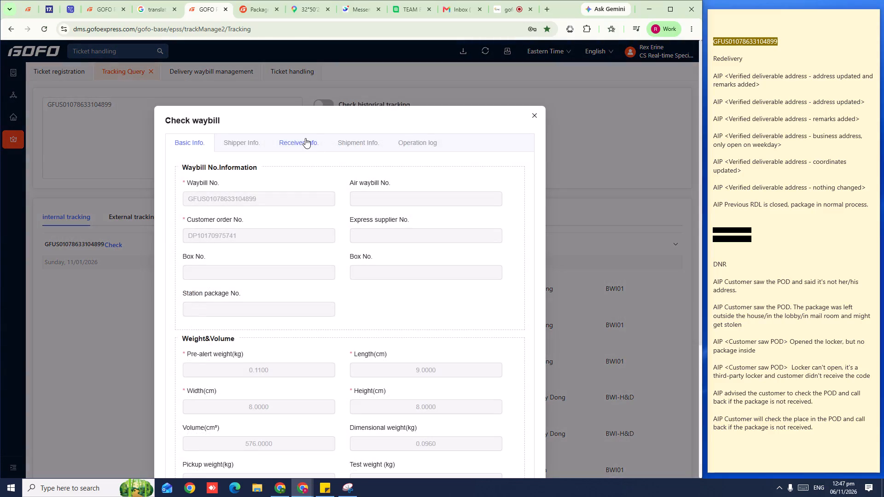
left_click(305, 138)
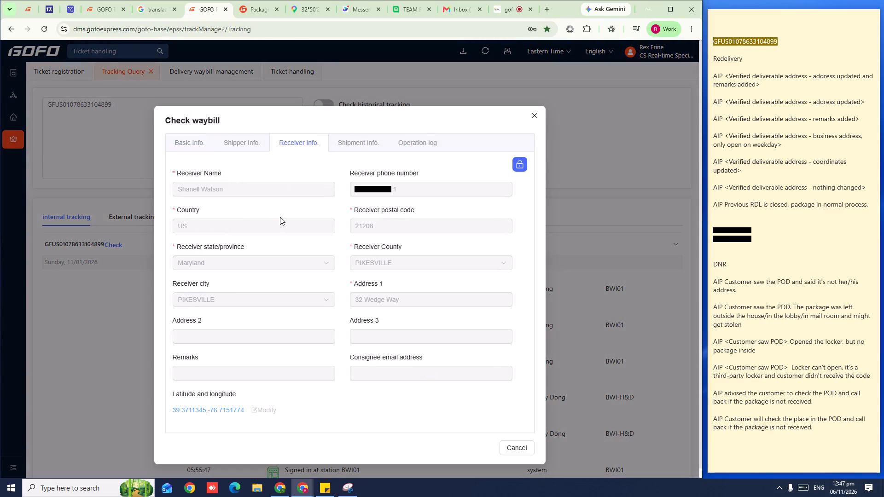
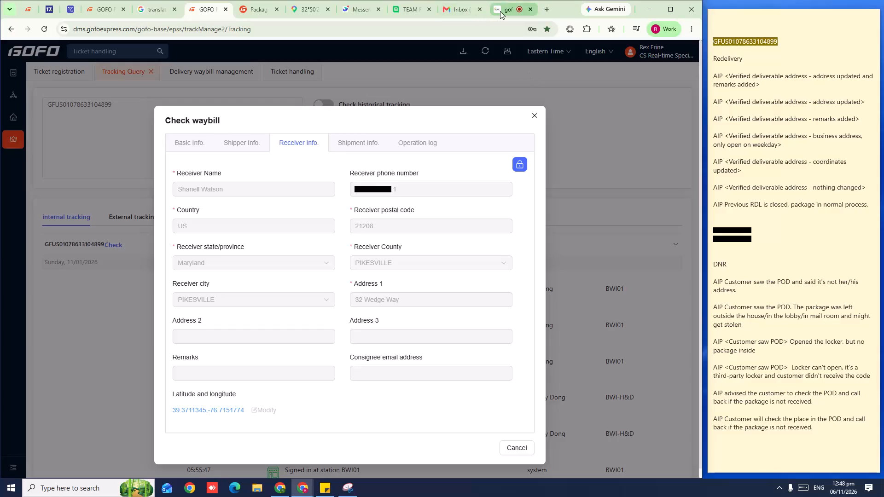
Check the ongoing call in the call center and return to the open waybill details.
left_click(500, 13)
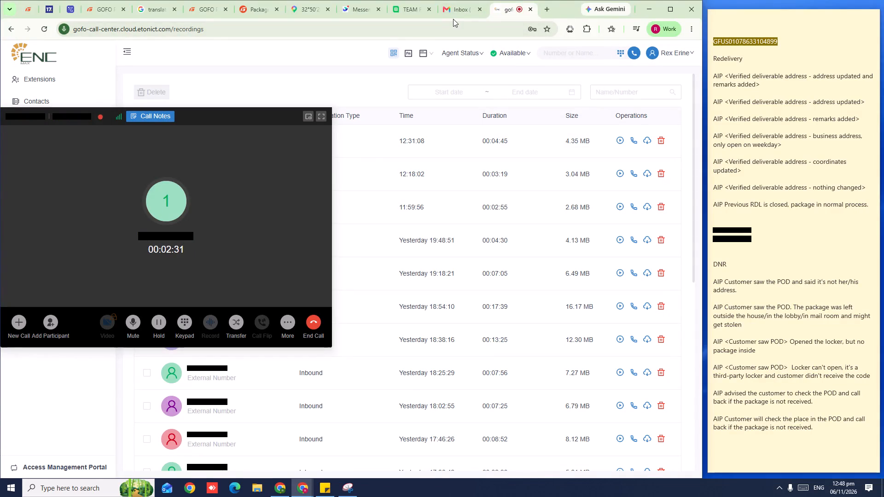
left_click(254, 10)
left_click(199, 14)
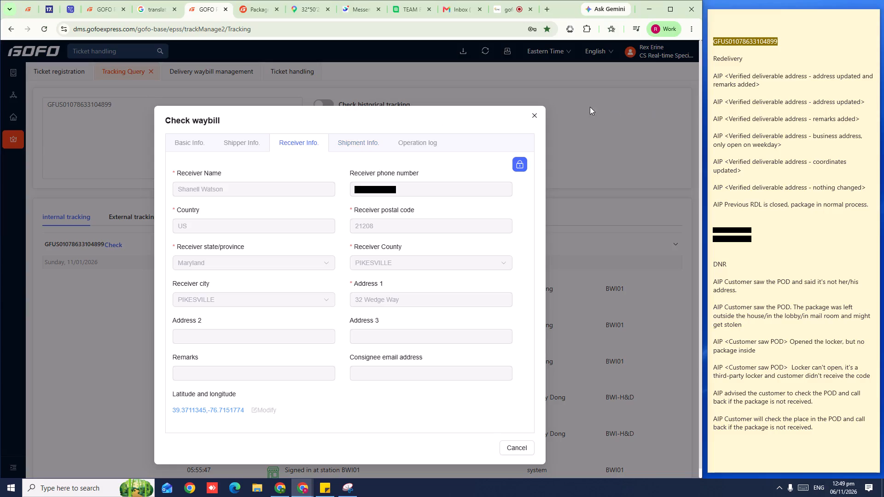
left_click(533, 119)
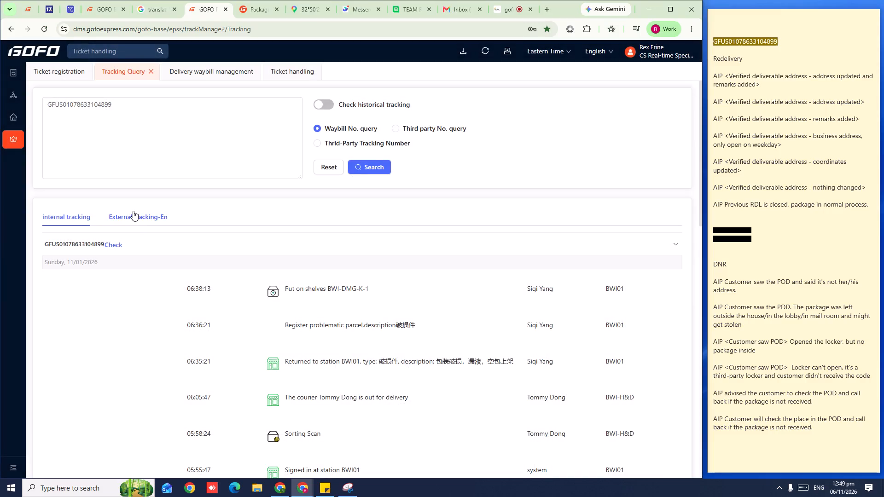
left_click(133, 211)
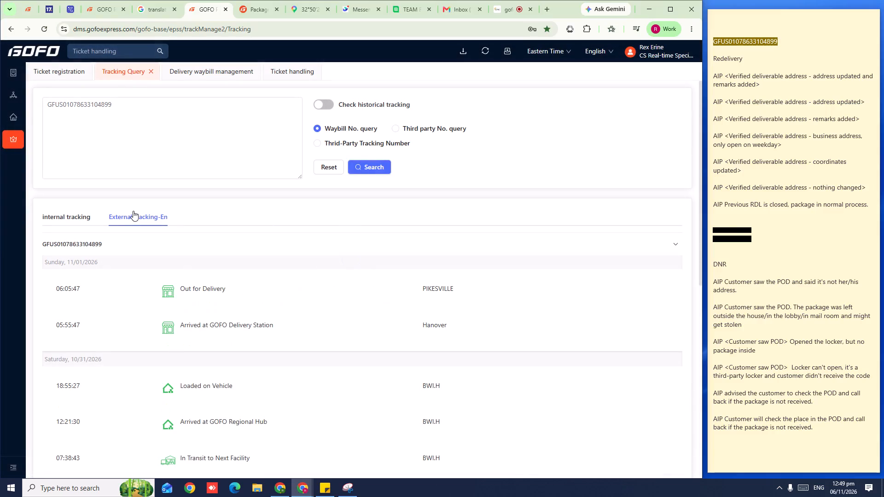
left_click(62, 221)
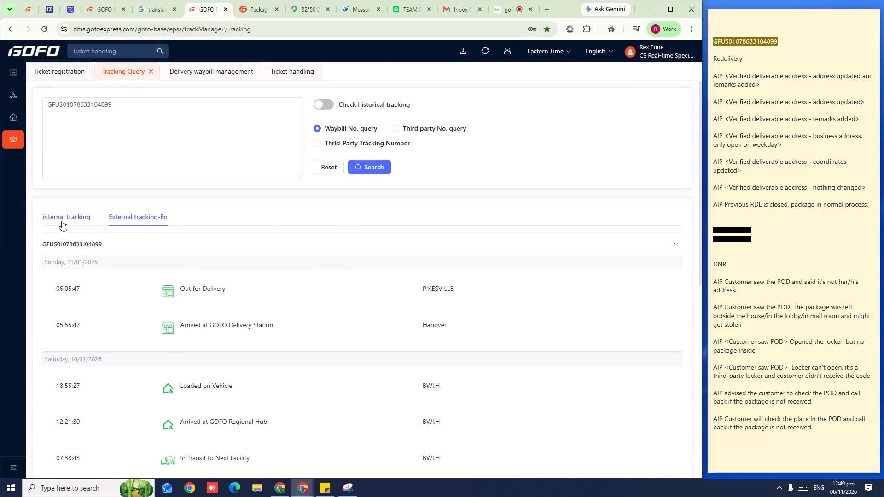
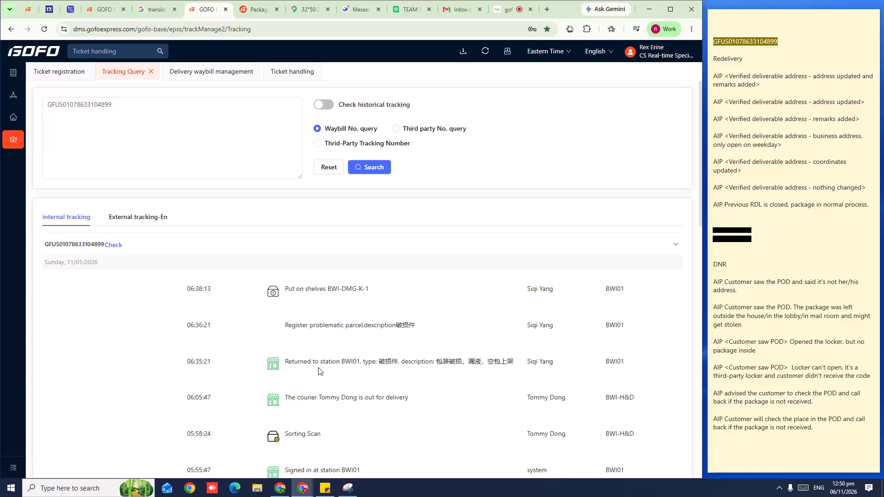
scroll(318, 367, "down", 2)
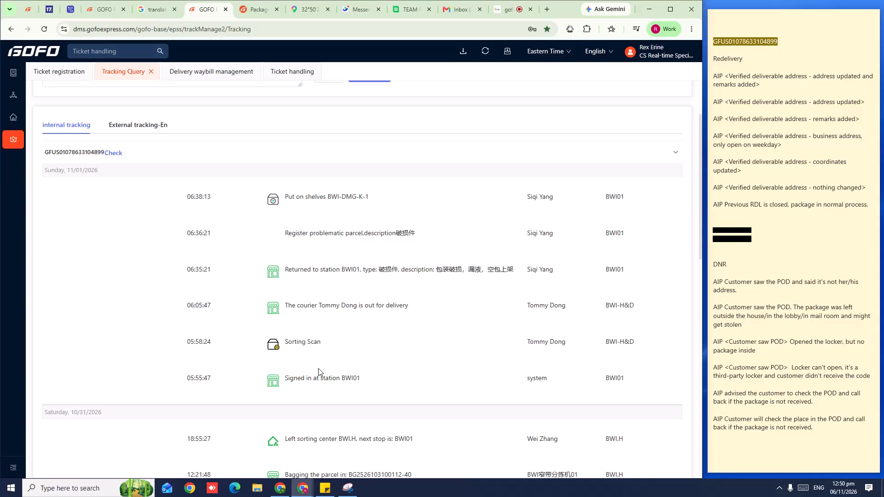
scroll(318, 368, "down", 3)
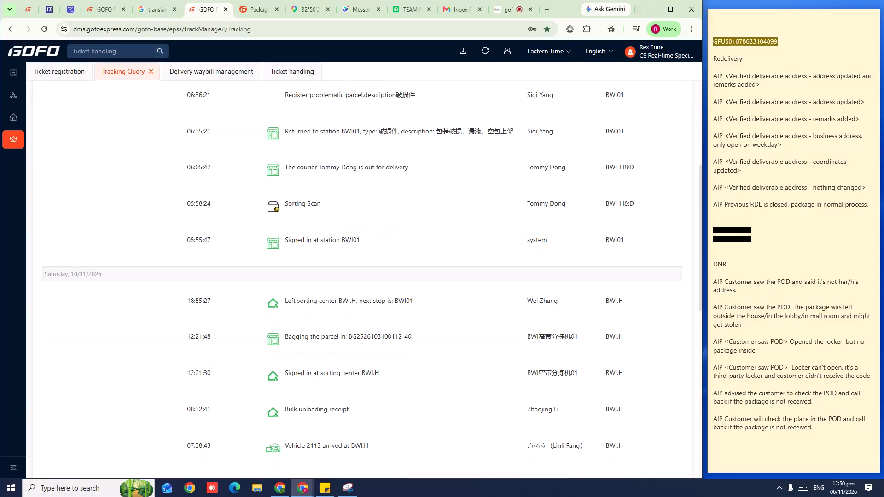
scroll(318, 368, "up", 2)
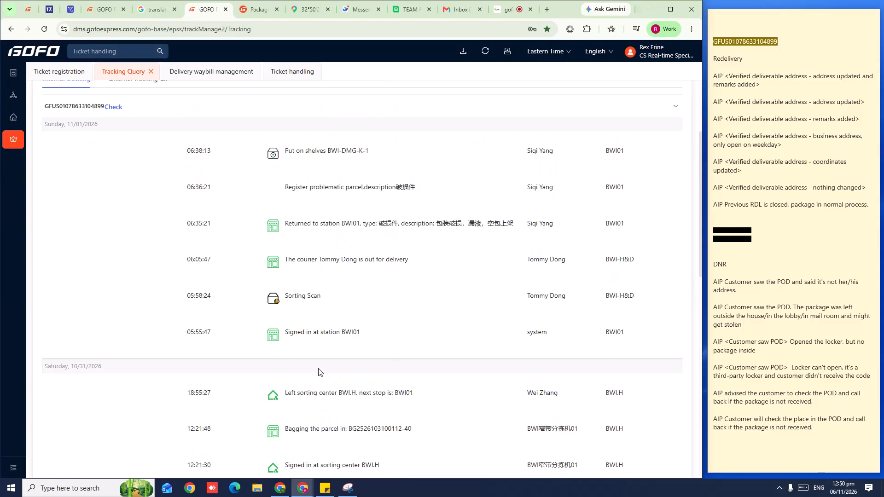
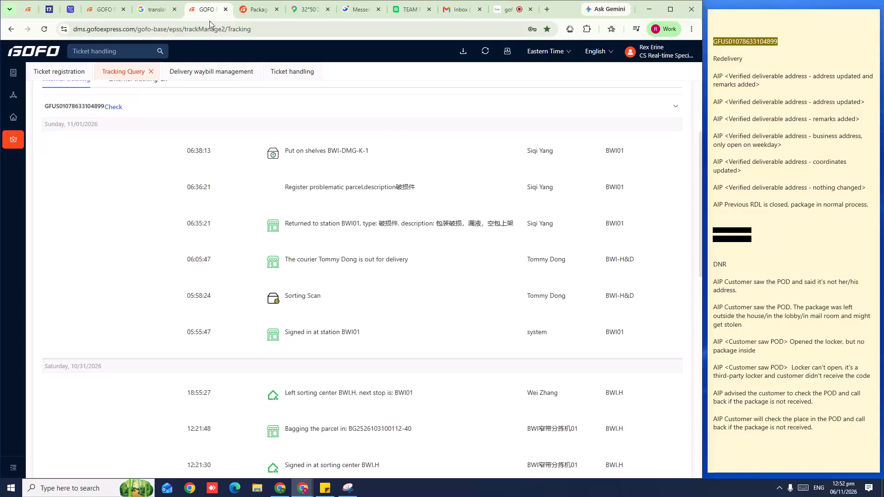
left_click(249, 12)
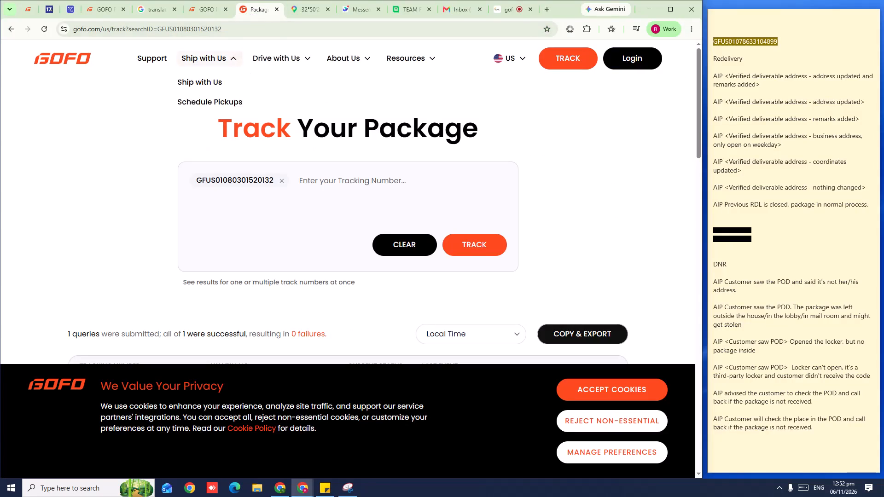
left_click(212, 8)
scroll(193, 196, "up", 5)
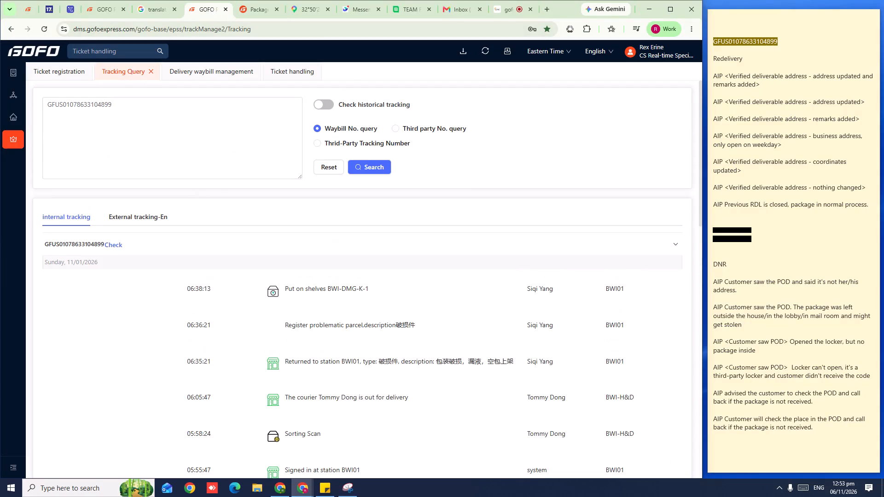
left_click(288, 65)
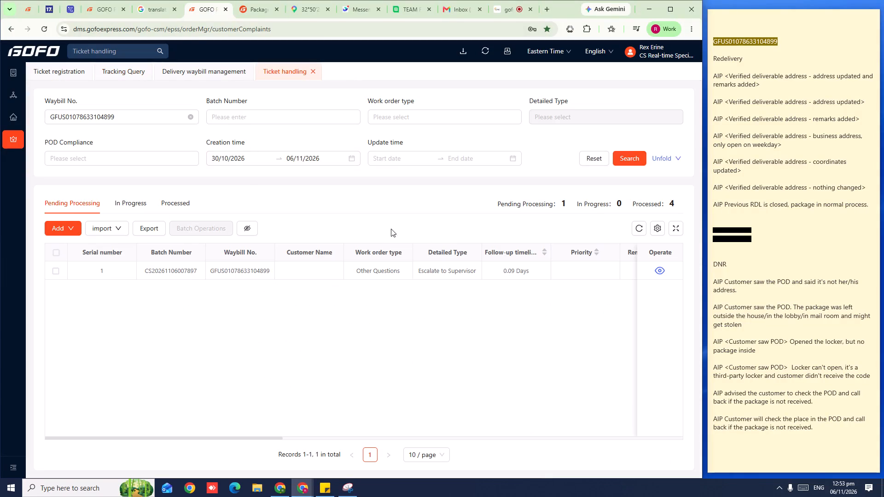
left_click(659, 271)
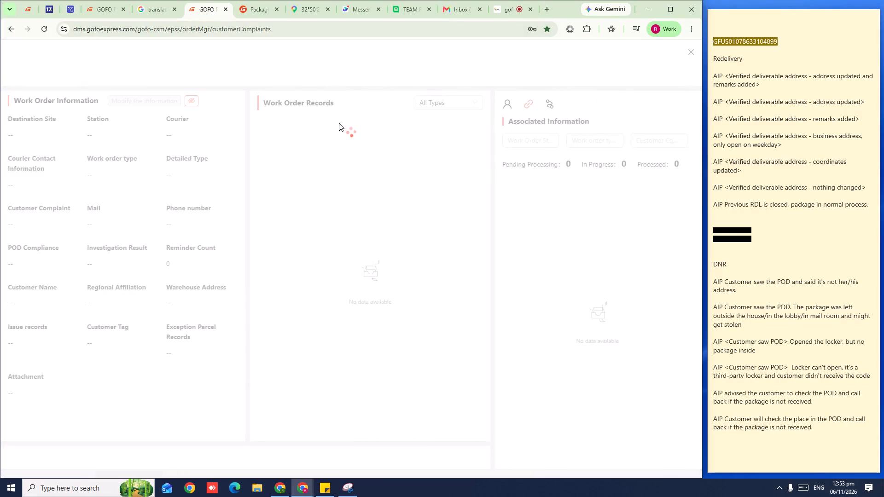
left_click(691, 51)
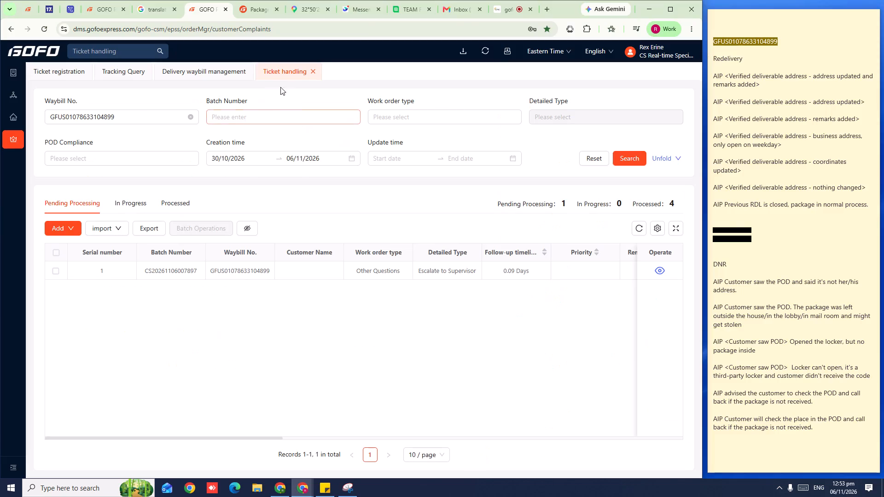
left_click(165, 200)
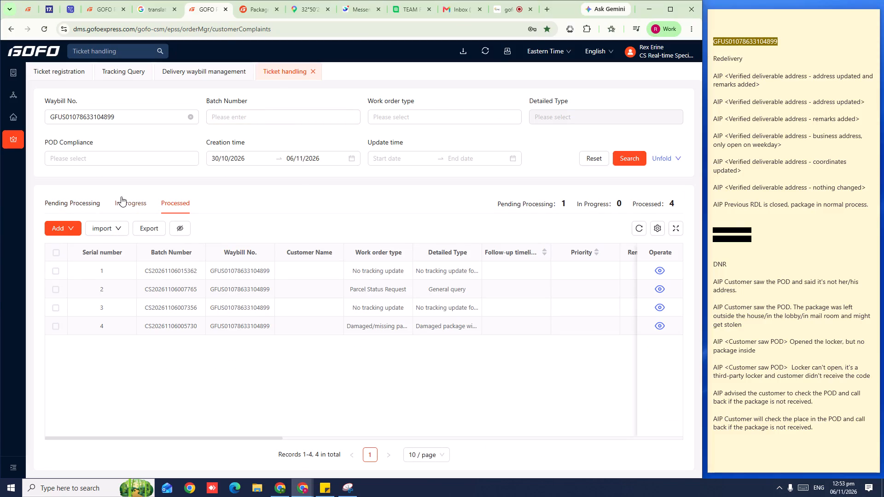
left_click(93, 203)
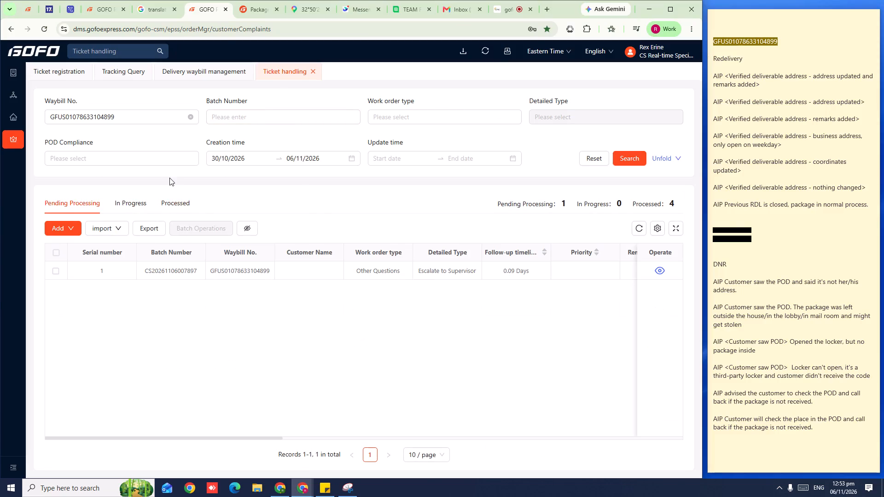
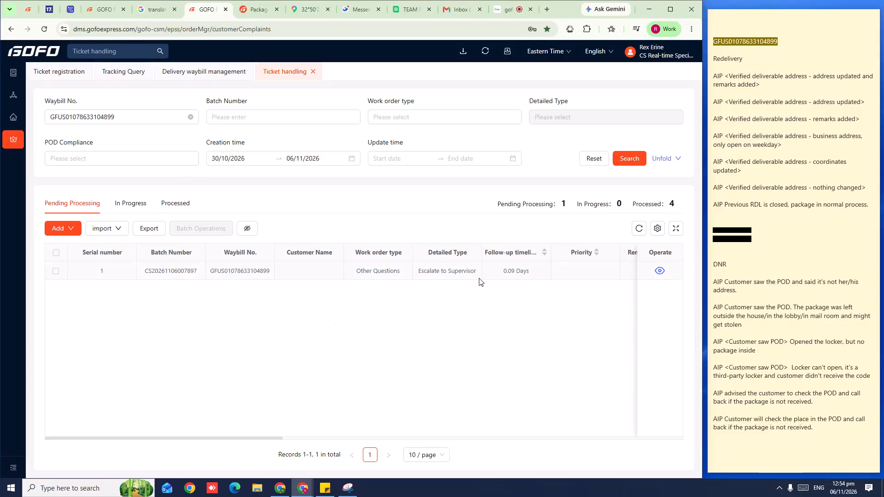
left_click(661, 269)
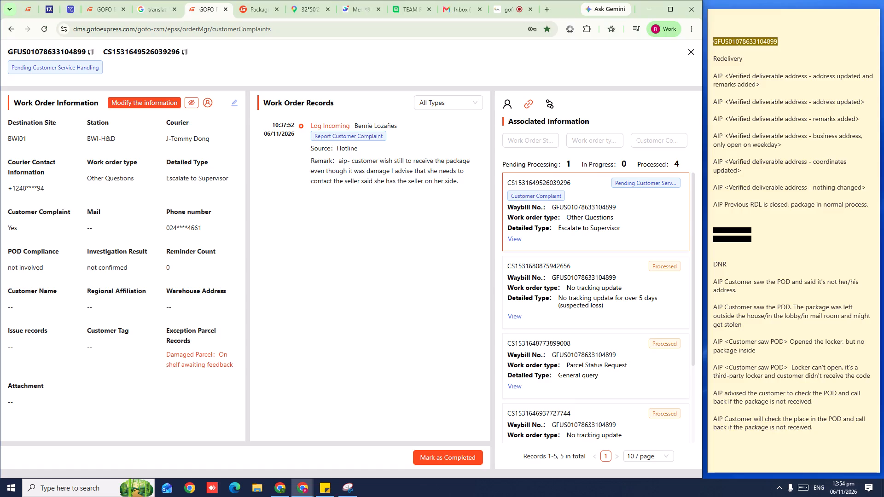
left_click(687, 48)
left_click(695, 51)
left_click(692, 52)
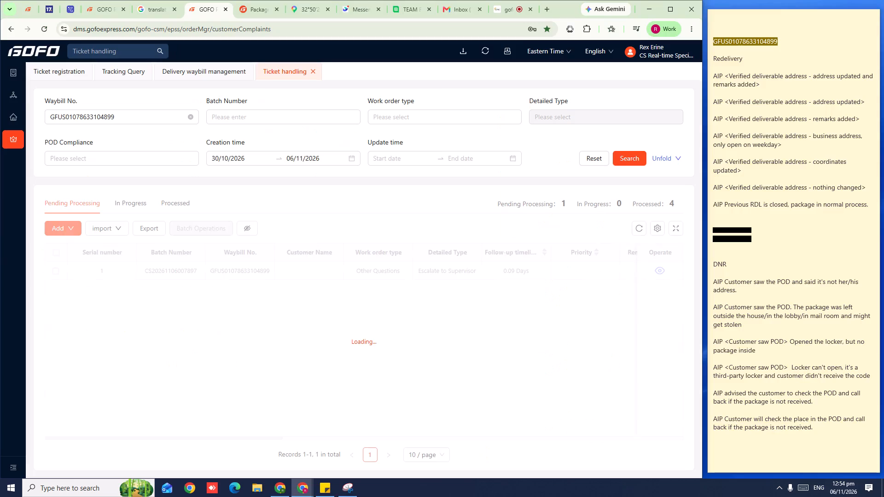
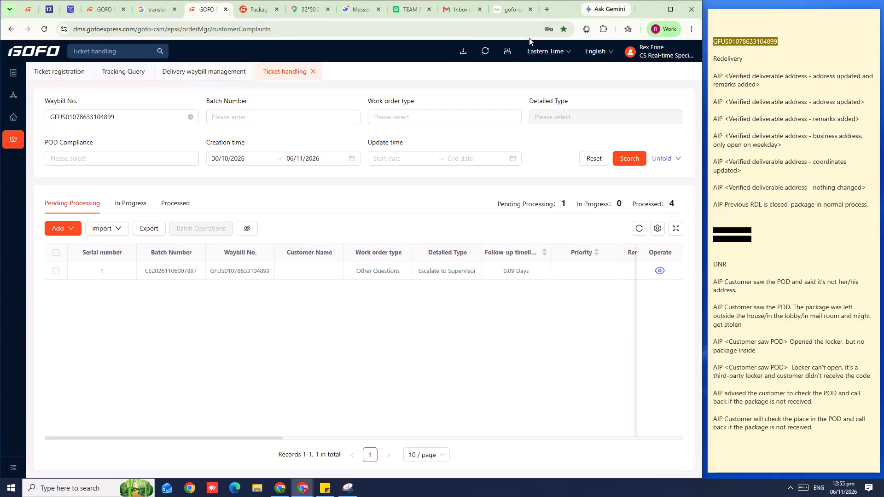
left_click(510, 12)
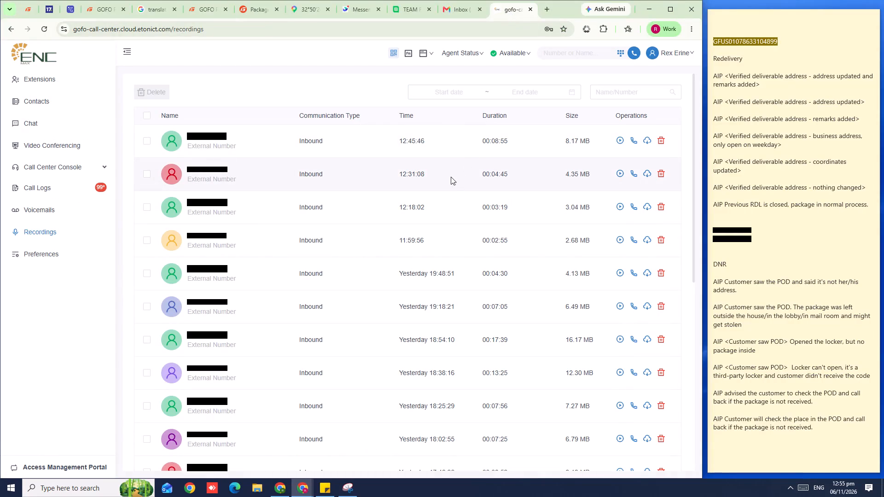
left_click(208, 14)
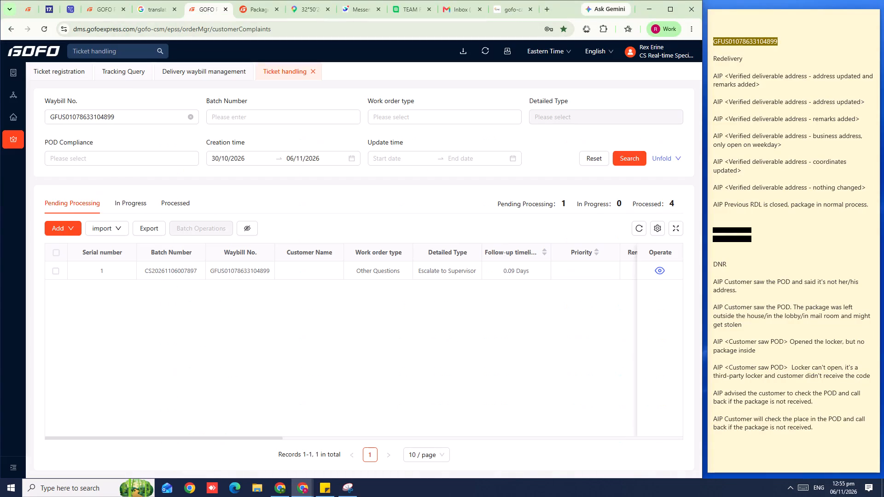
double_click(123, 116)
key("ctrl+c")
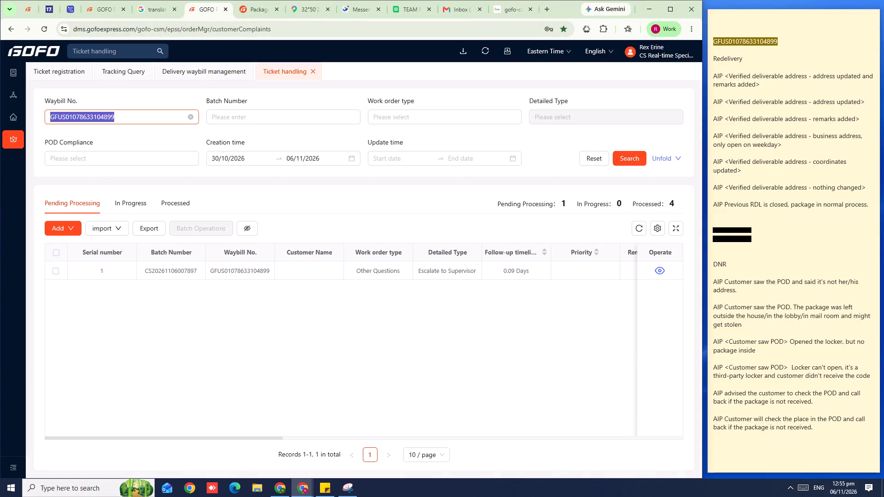
key("ctrl+c")
key("ctrl+c")
key("ctrl+c")
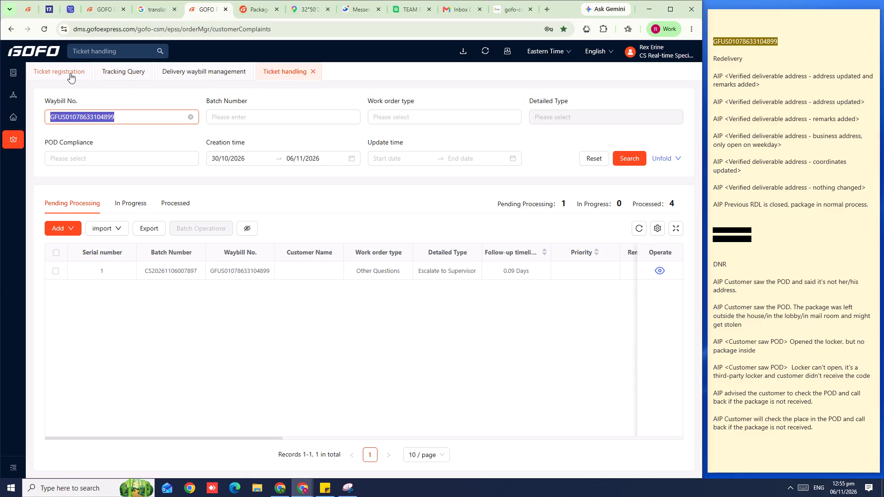
left_click(70, 73)
left_click(113, 162)
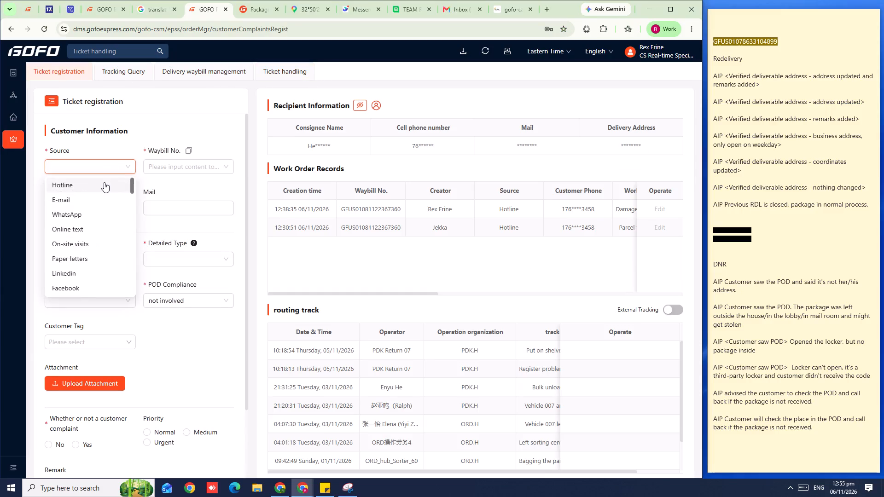
left_click(104, 182)
left_click(165, 170)
key("ctrl+v")
Copy the caller's number from the latest inbound call recording into the ticket's phone number field.
left_click(103, 213)
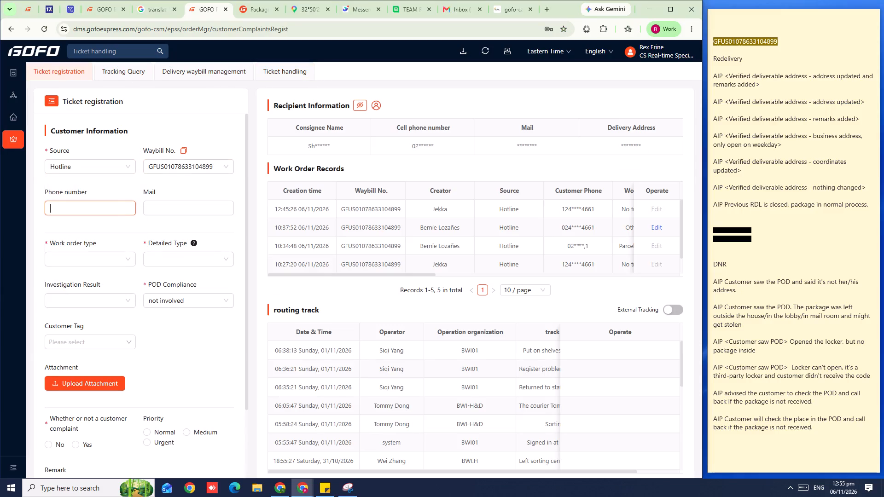
left_click(509, 6)
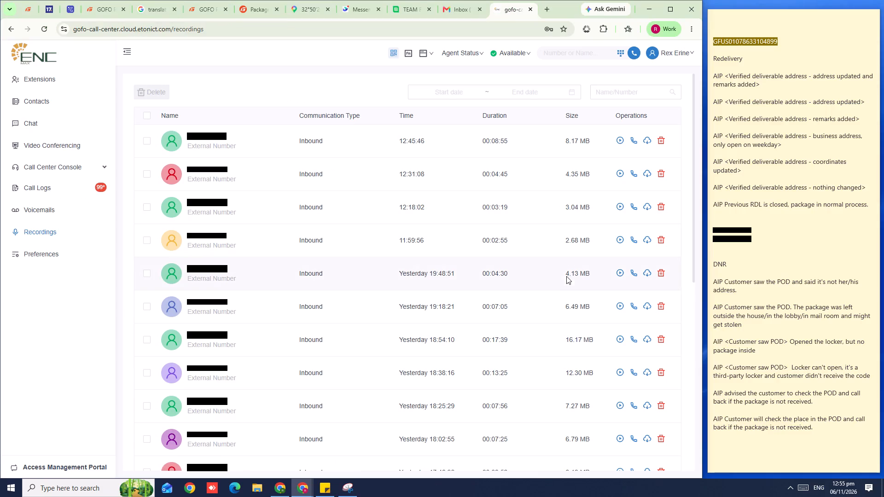
left_click_drag(234, 133, 189, 139)
left_click_drag(189, 139, 189, 139)
key("ctrl+c")
key("ctrl+c")
key("ctrl+c")
key("ctrl+c")
key("ctrl+c")
key("ctrl+c")
key("ctrl+c")
key("ctrl+c")
key("ctrl+c")
key("ctrl+c")
key("ctrl+c")
key("ctrl+c")
key("ctrl+c")
key("ctrl+c")
key("ctrl+c")
key("ctrl+c")
key("ctrl+c")
key("ctrl+c")
left_click(199, 10)
key("ctrl+v")
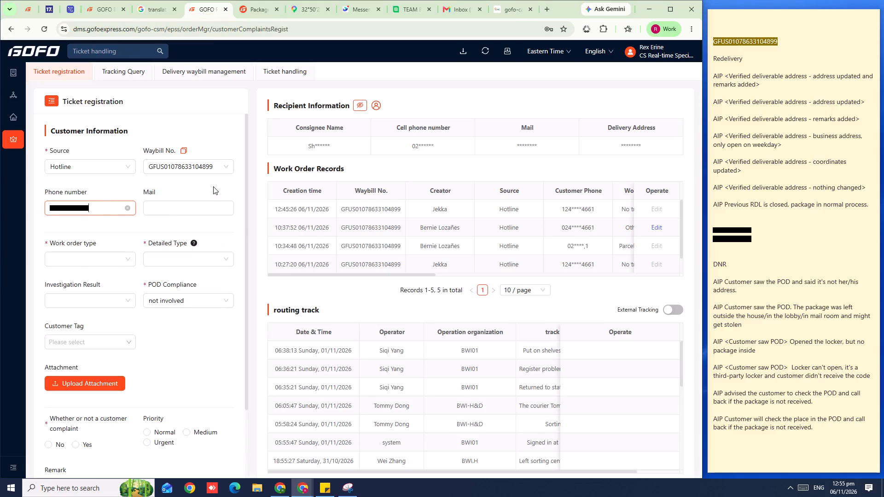
Classify the ticket as Parcel Status Request with detailed type General query, and mark it as not a customer complaint.
left_click(66, 263)
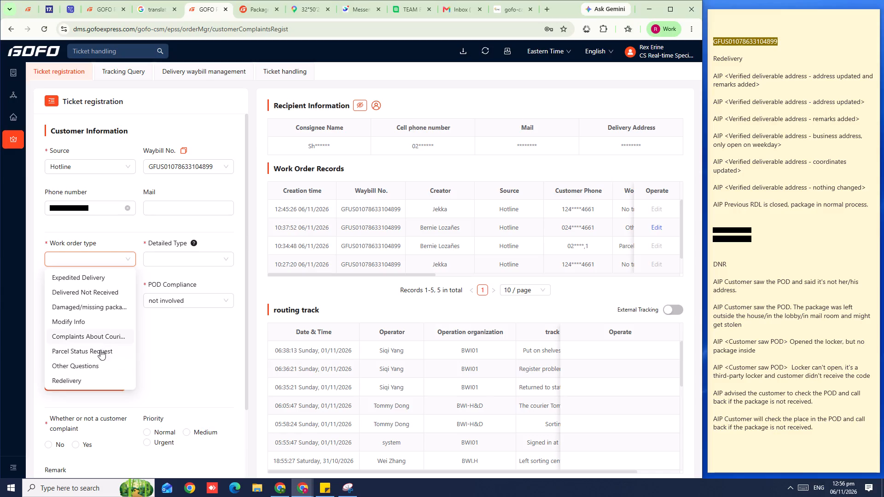
left_click(100, 353)
left_click(187, 257)
left_click(172, 280)
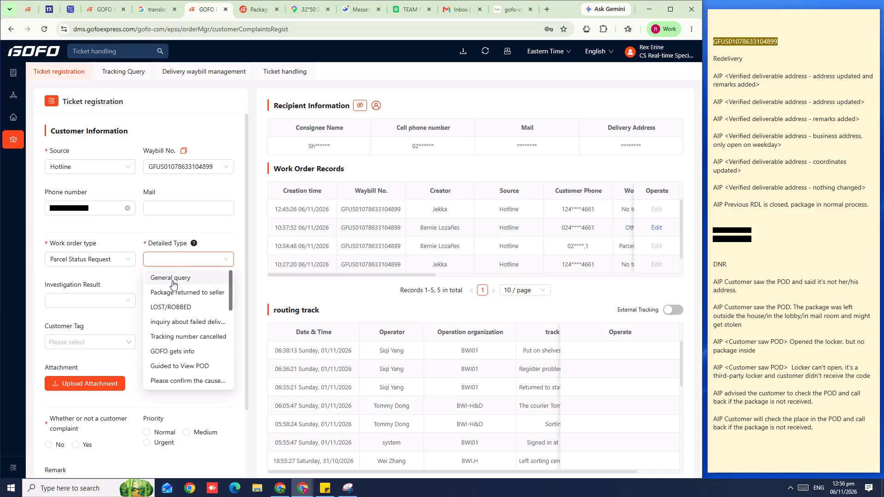
scroll(168, 278, "down", 4)
left_click(52, 352)
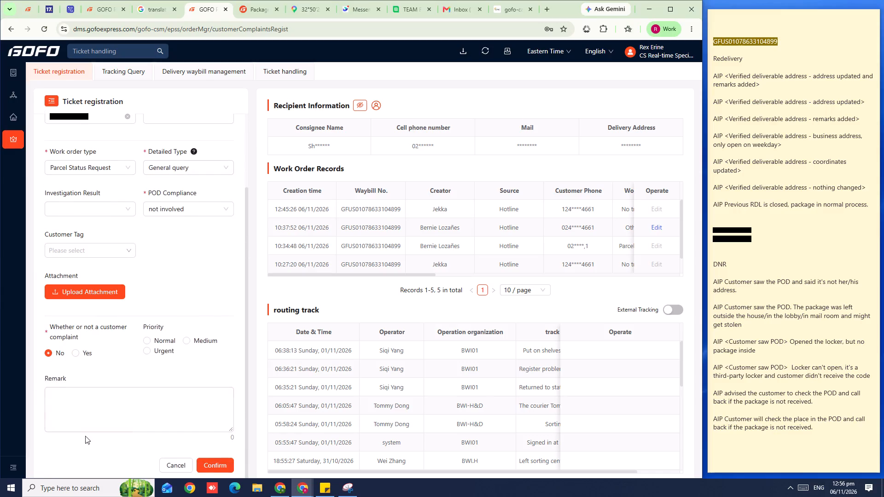
Enter the ticket remark "AIP, calling to ask for her package but on tracking show it was damage.".
left_click(86, 411)
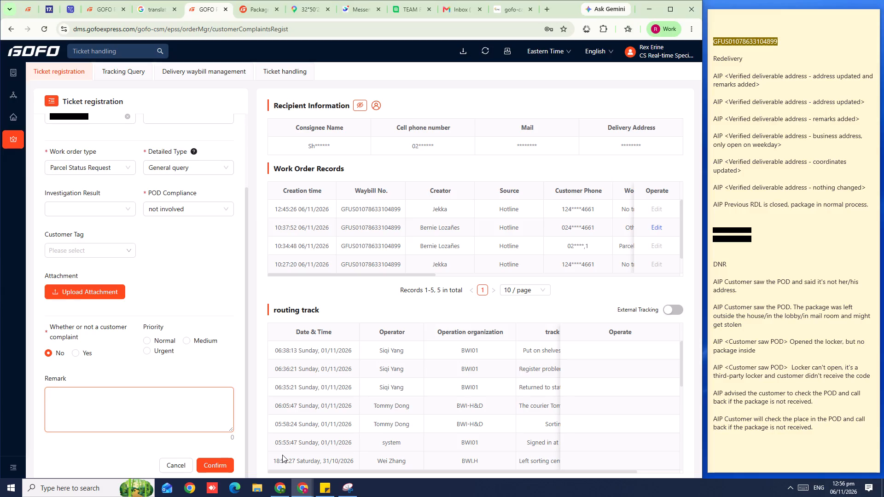
type("AIP,")
key("space")
type("callin")
type("g to")
key("space")
key("a")
type("sk for")
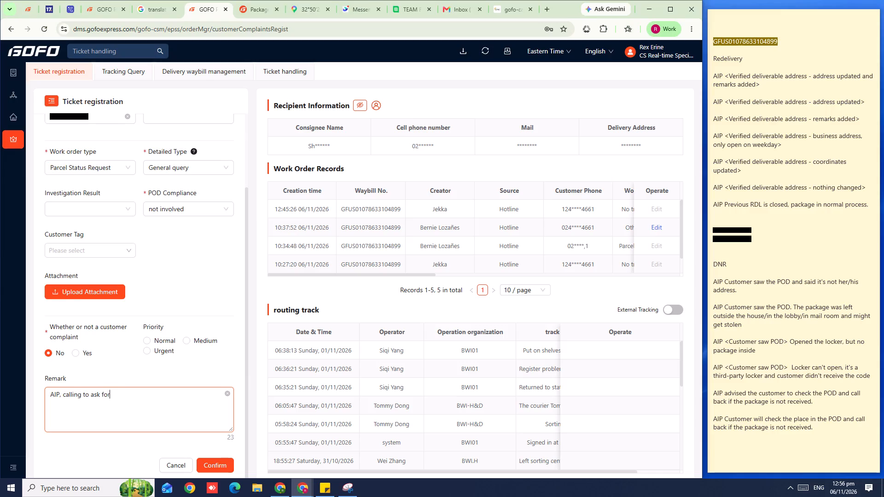
key("space")
type("her d")
key("BackSpace")
type("package.")
key("space")
key("BackSpace")
key("BackSpace")
key("space")
type("but on tracking s")
type("how")
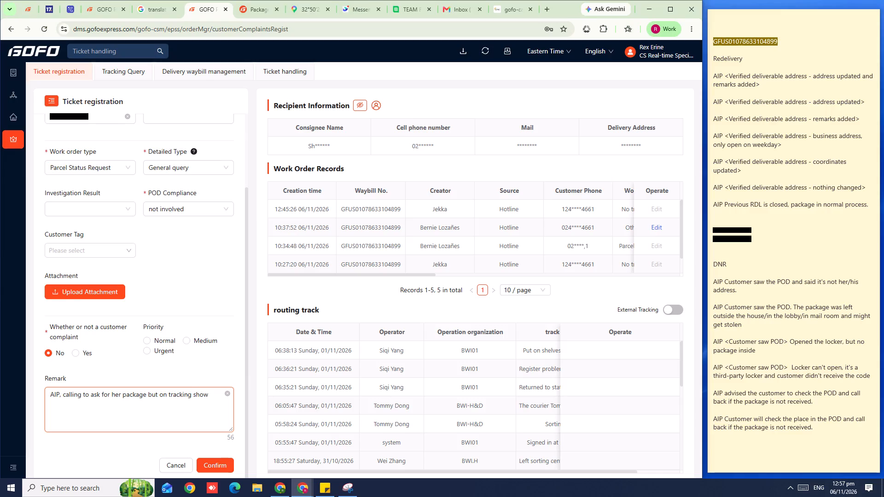
key("space")
type("it was")
key("space")
type("damaged.")
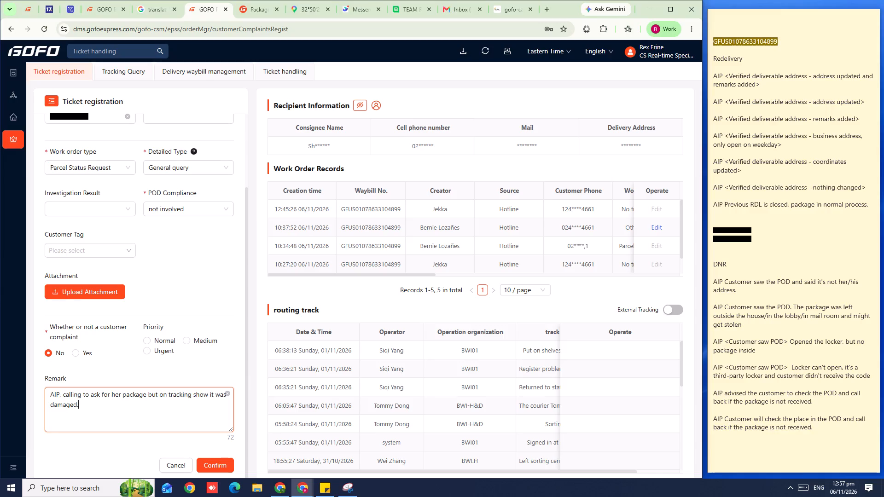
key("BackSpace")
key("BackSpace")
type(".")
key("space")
Add "She want to speak with supervisor" to the end of the ticket remark.
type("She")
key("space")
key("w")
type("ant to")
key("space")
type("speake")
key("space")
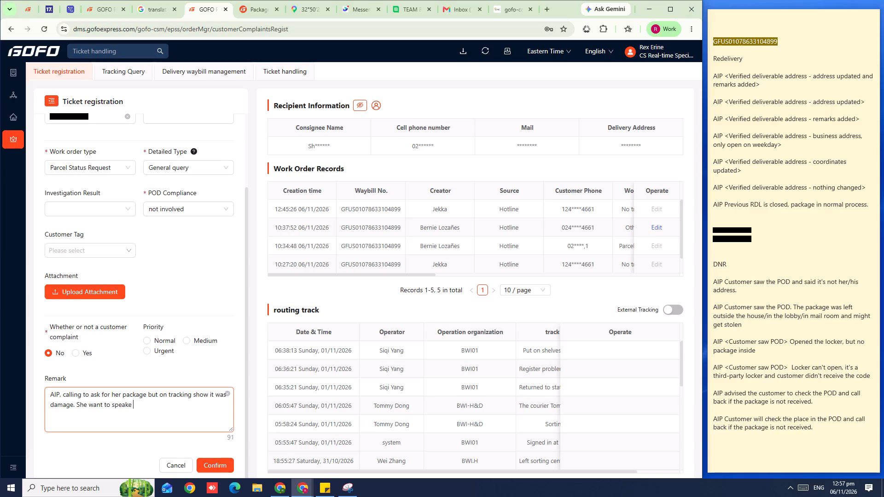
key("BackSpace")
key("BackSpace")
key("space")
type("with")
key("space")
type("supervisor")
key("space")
Add "told her to wait within 24 hours." to the end of the ticket remark, followed by a line break.
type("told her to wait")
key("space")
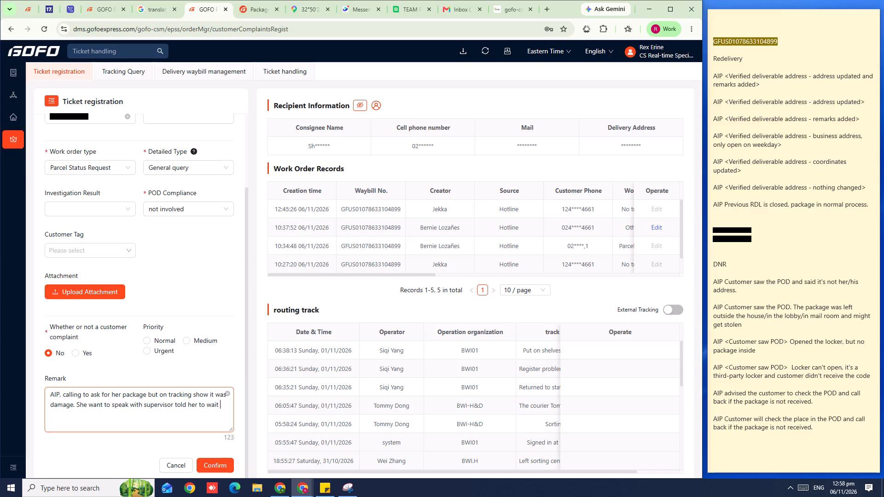
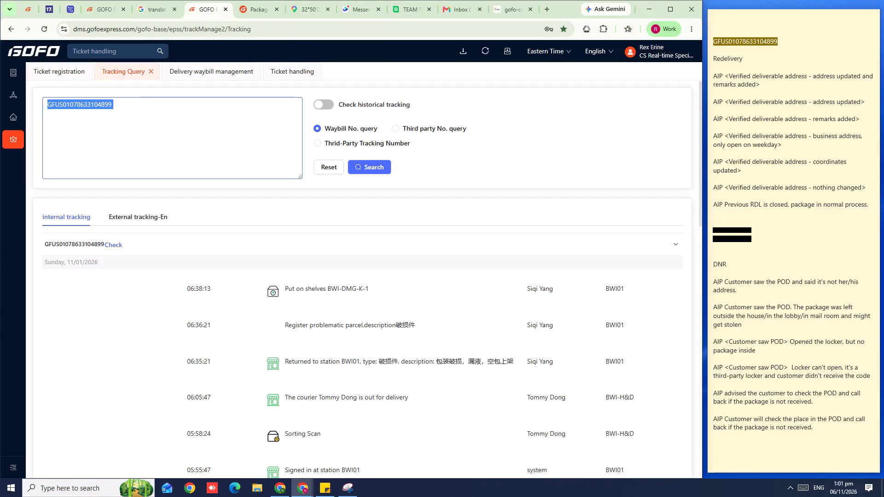
key("Delete")
key("ctrl+v")
left_click(379, 163)
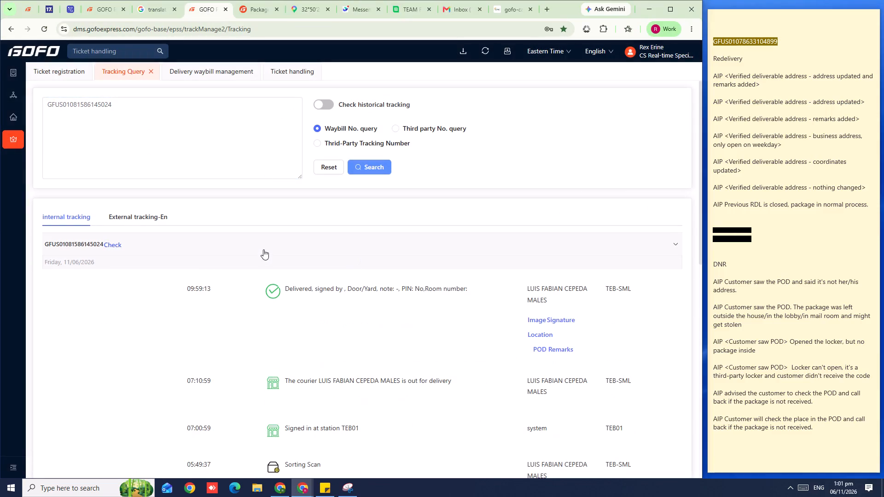
left_click(297, 75)
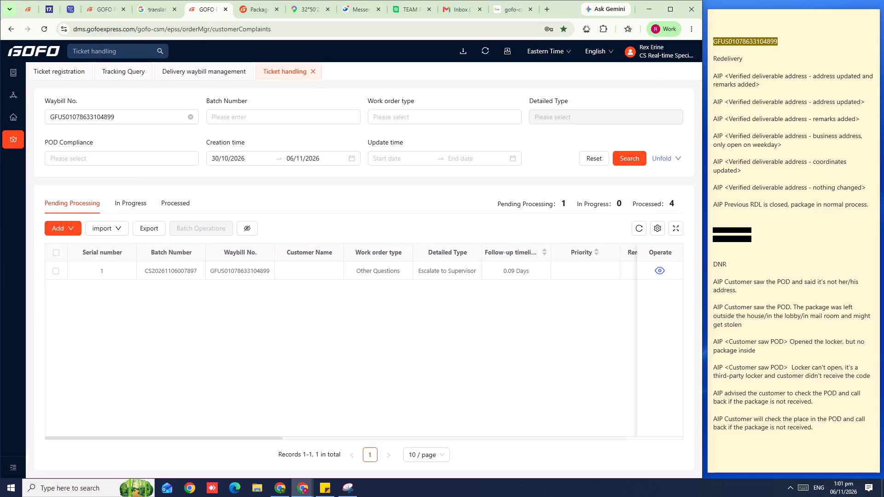
left_click(190, 118)
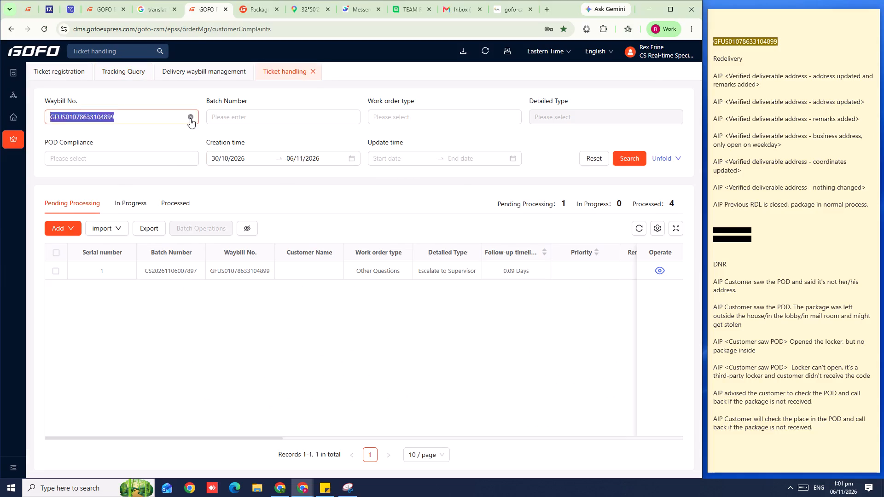
key("ctrl+v")
left_click(616, 160)
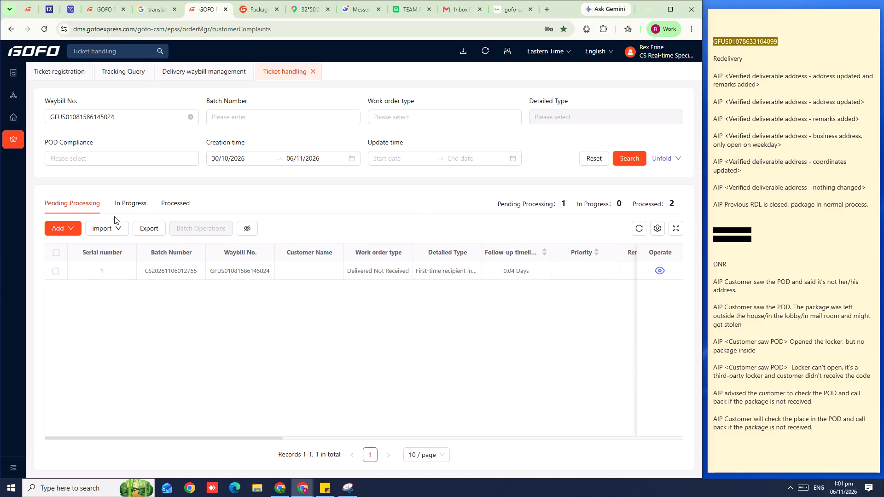
Review the records of the waybill's processed Parcel Status Request tickets, first the delivery exception cause one and then the General query one.
left_click(184, 196)
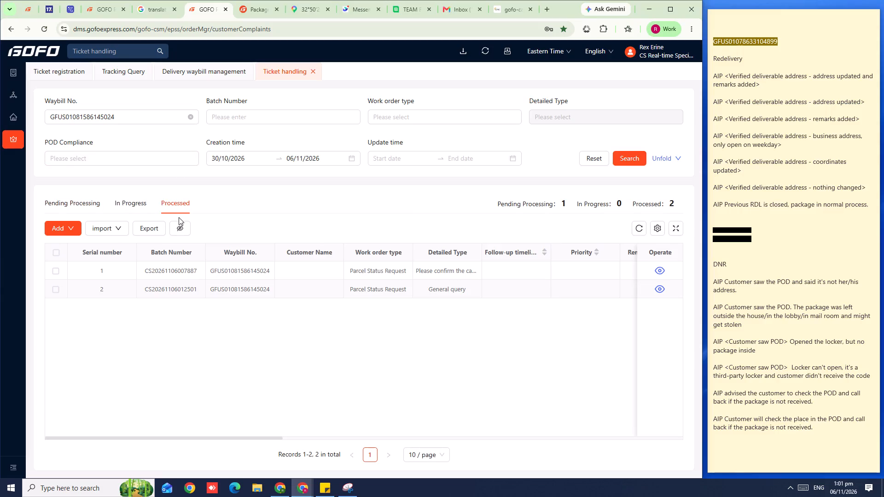
left_click(661, 272)
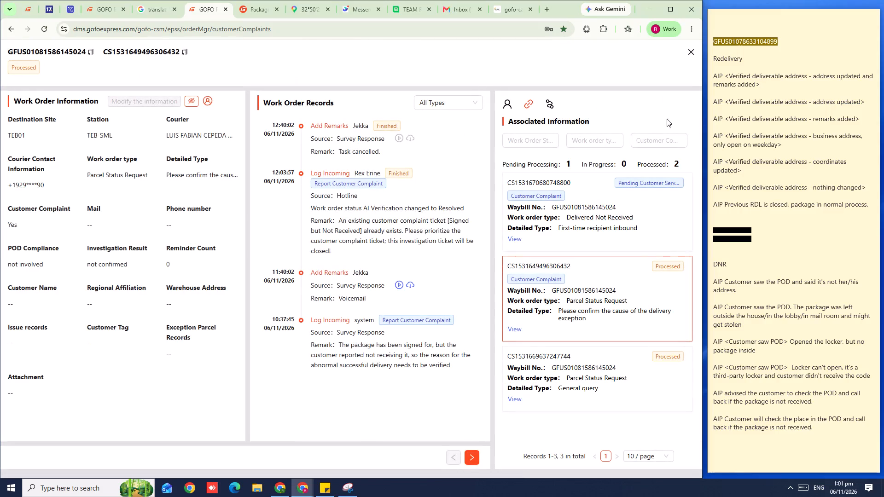
left_click(688, 52)
left_click(659, 292)
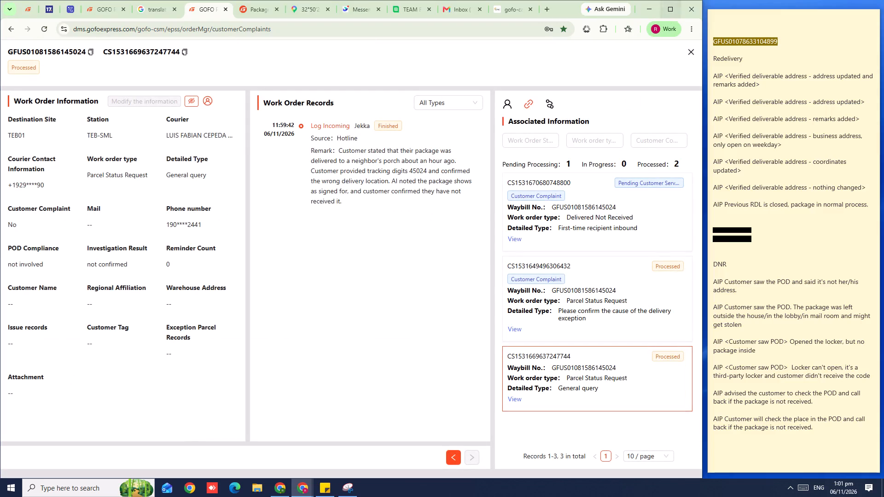
left_click(691, 49)
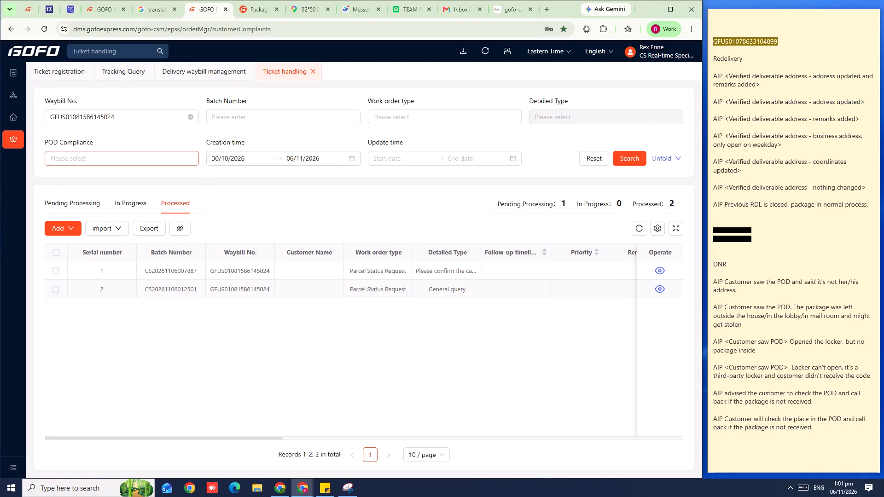
Open the waybill's pending Delivered Not Received ticket and reveal its masked phone number.
left_click(74, 202)
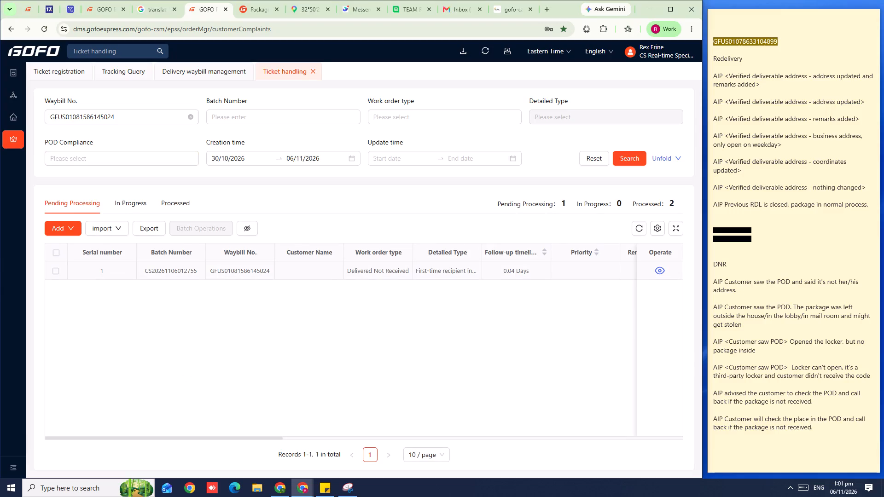
left_click(659, 272)
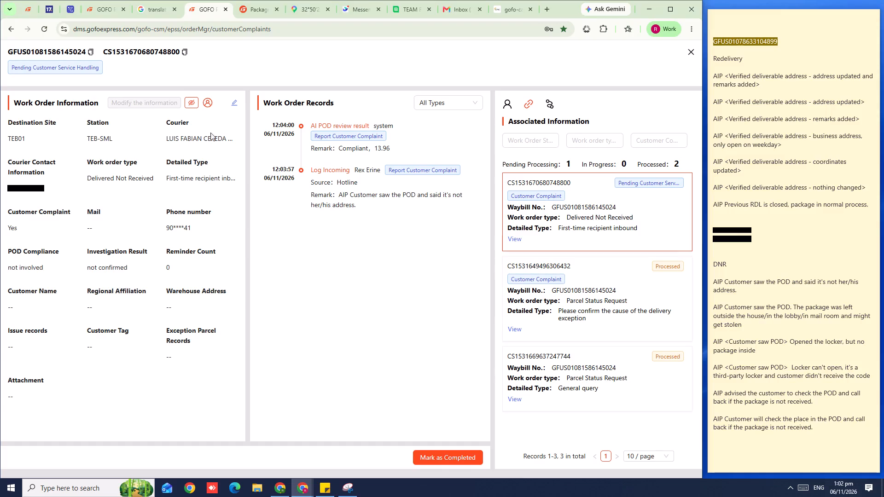
left_click(192, 105)
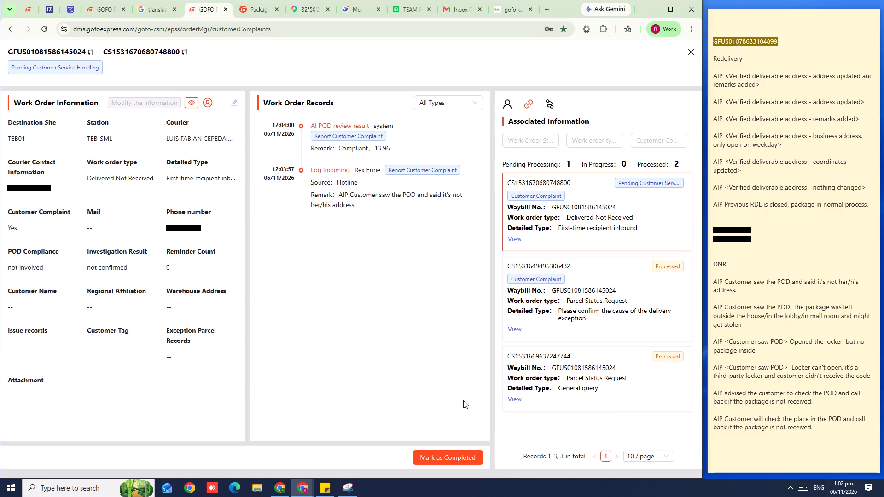
Open the pending Delivered Not Received ticket's work order information for editing.
left_click(238, 104)
left_click(235, 99)
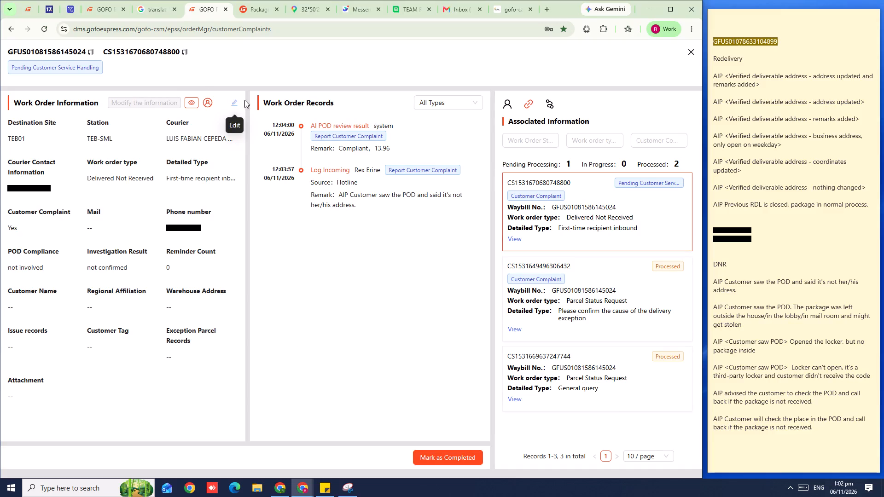
Undo the recent edits in the sticky note back to the earlier entry on its first line above the Redelivery templates.
left_click(744, 29)
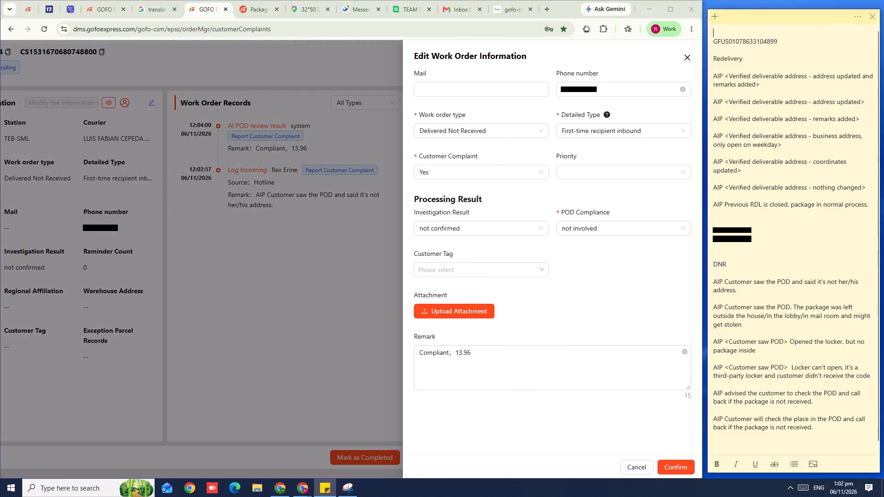
key("ctrl+z")
key("ctrl+z")
key("ctrl+z")
key("ctrl+z")
key("ctrl+z")
key("ctrl+z")
key("ctrl+z")
key("ctrl+z")
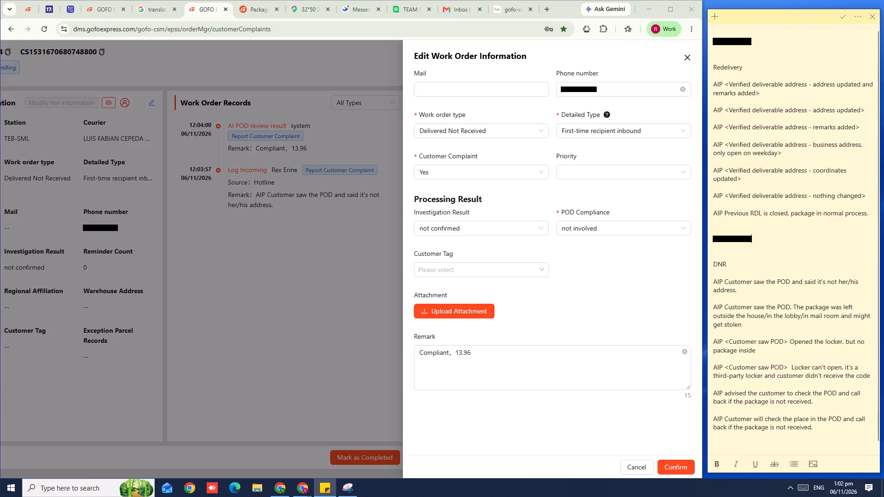
key("ctrl+z")
key("ctrl+z")
key("ctrl+z")
key("ctrl+z")
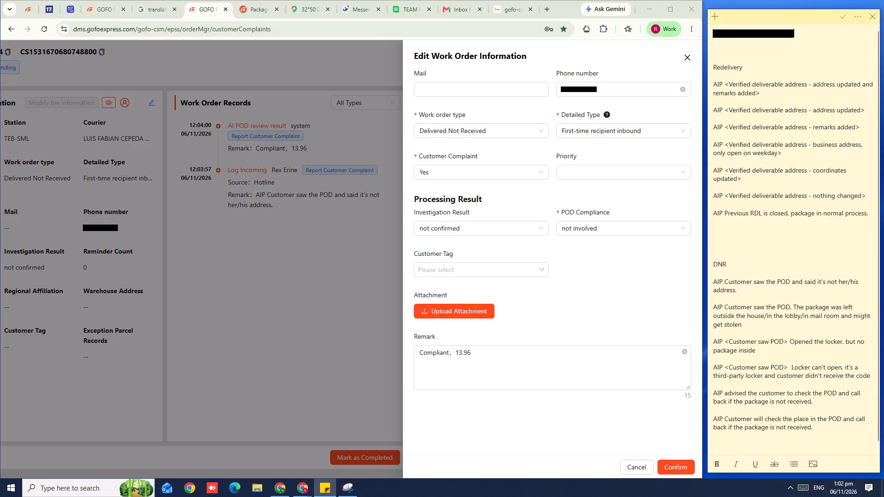
Copy the restored entry on the sticky note's first line.
triple_click(752, 33)
key("ctrl+c")
key("ctrl+c")
key("ctrl+c")
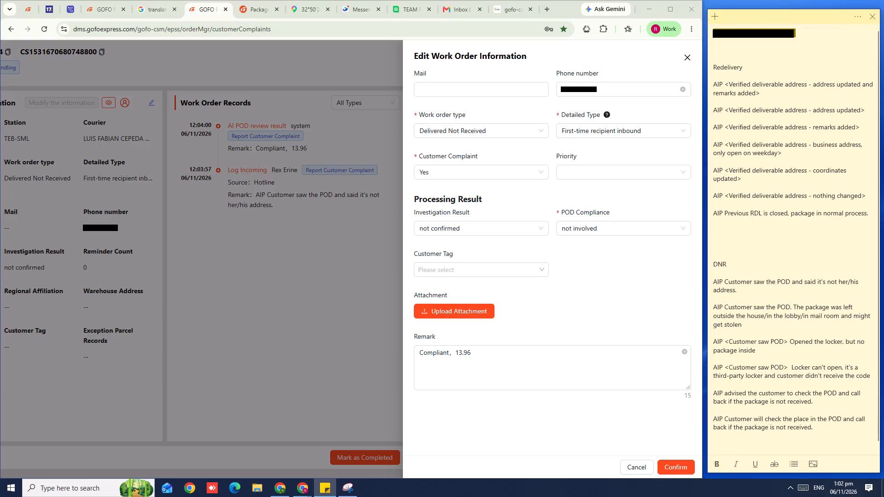
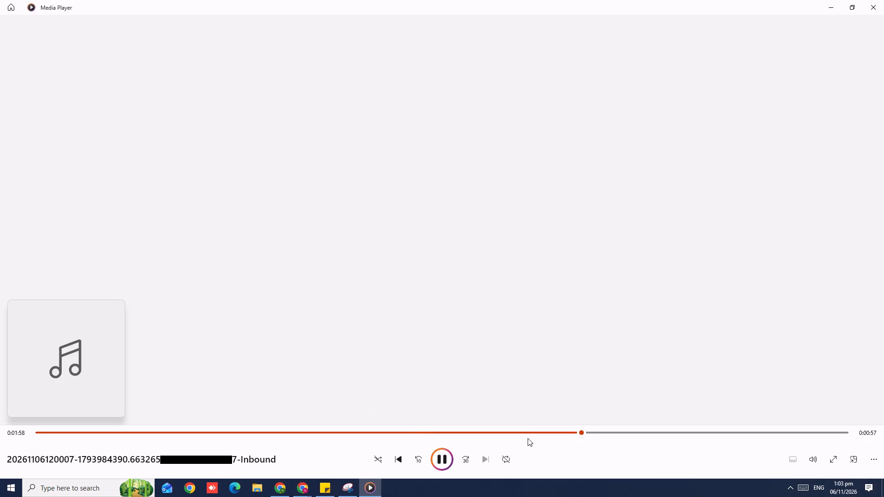
Skip back in the inbound call recording and replay it from about 1:40.
left_click(525, 435)
left_click(500, 426)
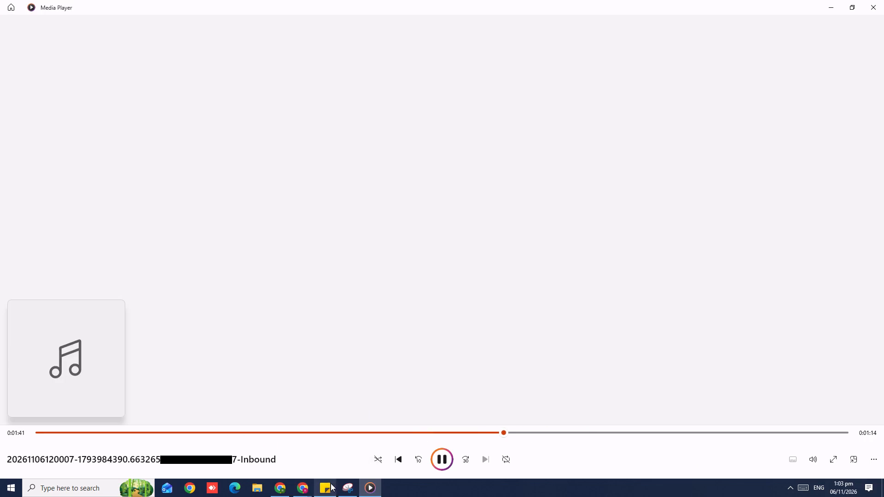
Switch to Sticky Notes and copy the top line of the note, above the Redelivery templates.
left_click(331, 483)
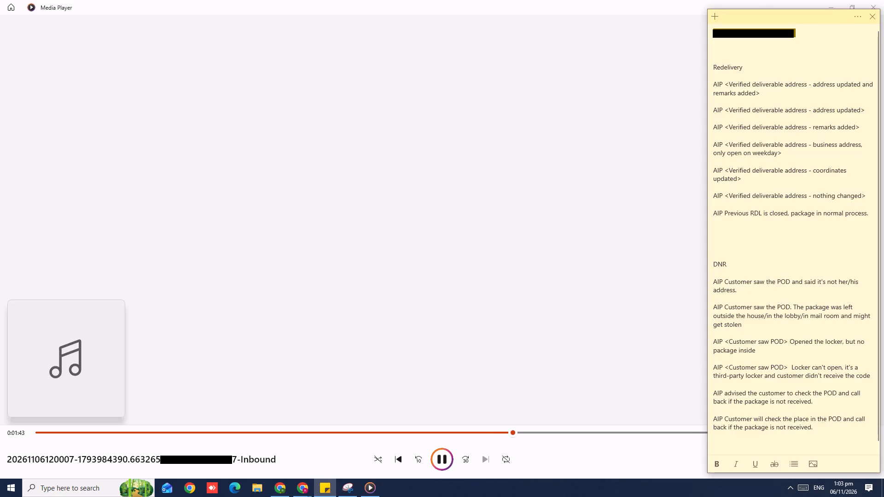
left_click(728, 61)
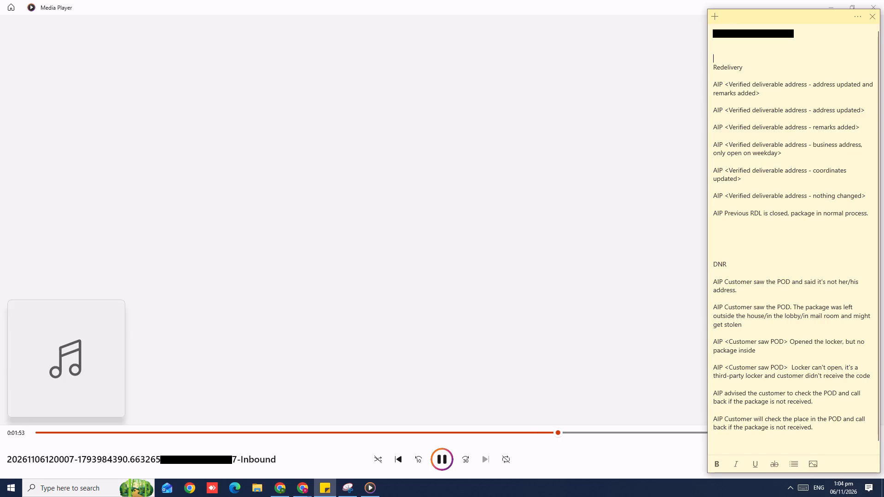
triple_click(725, 35)
key("ctrl+c")
key("ctrl+c")
key("ctrl+c")
key("ctrl+c")
key("ctrl+c")
key("ctrl+c")
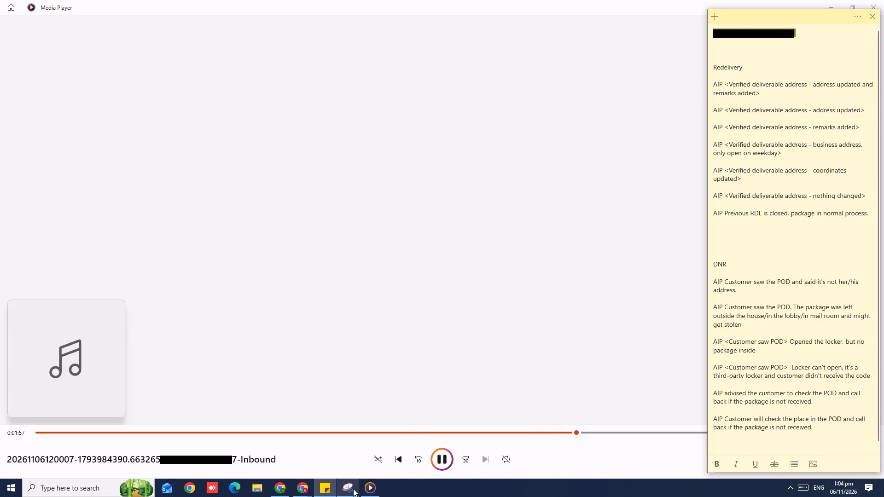
Switch from the call recording to the Chrome profile that holds the New Tab and Lark Messenger windows.
left_click(284, 487)
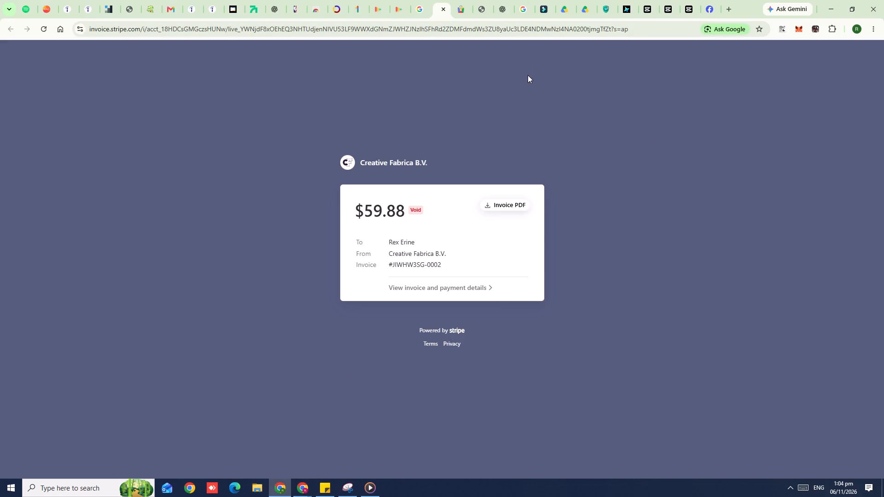
left_click(829, 14)
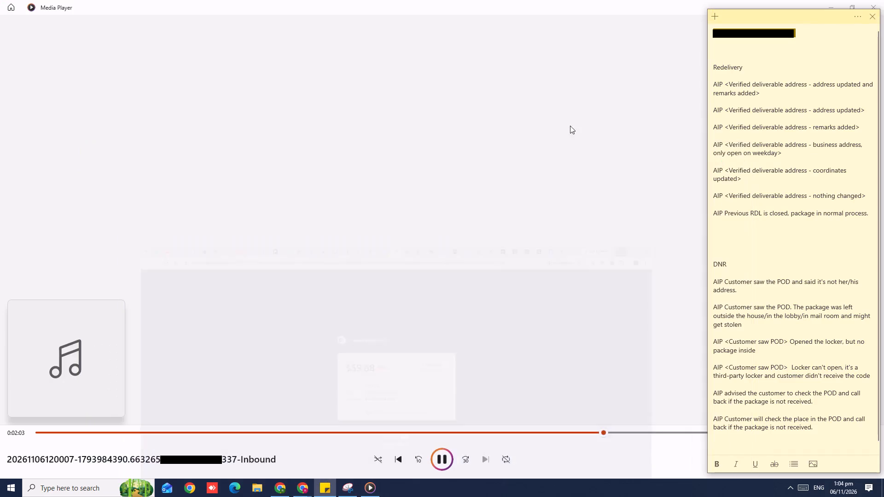
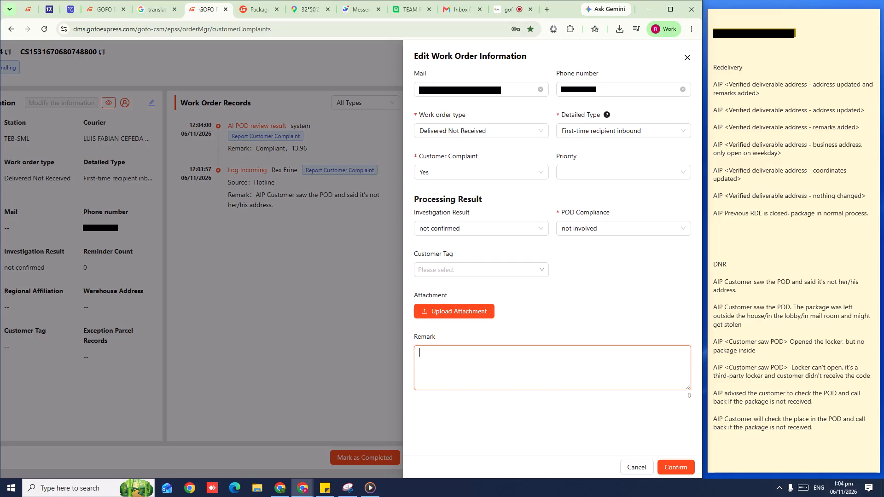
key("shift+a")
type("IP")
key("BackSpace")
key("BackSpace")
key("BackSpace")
Switch to Snipping Tool to view the captured Call Procedure scoring rules.
left_click(351, 490)
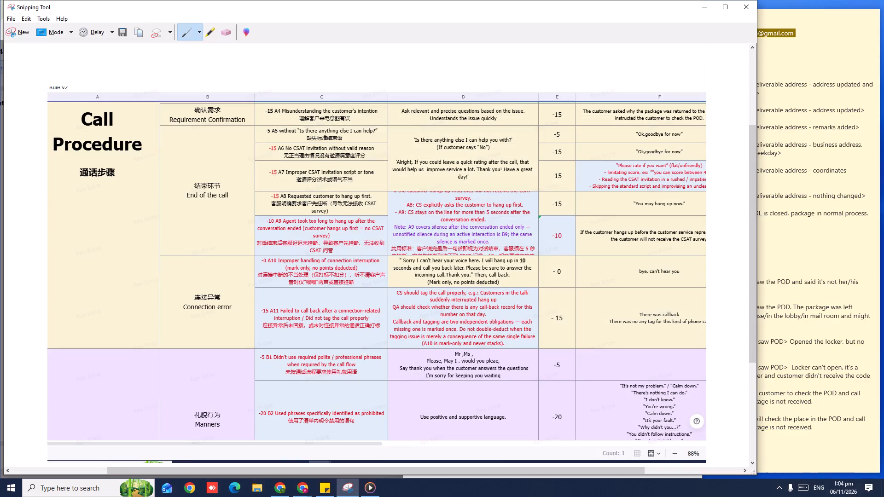
Capture a new rectangular snip of the Edit Work Order Information form with its contact, work order type and processing result fields.
left_click(17, 36)
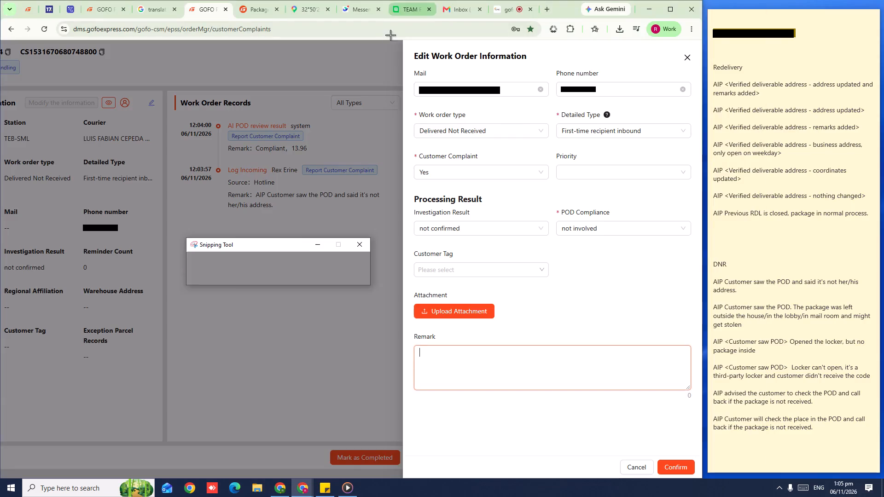
left_click_drag(406, 36, 696, 450)
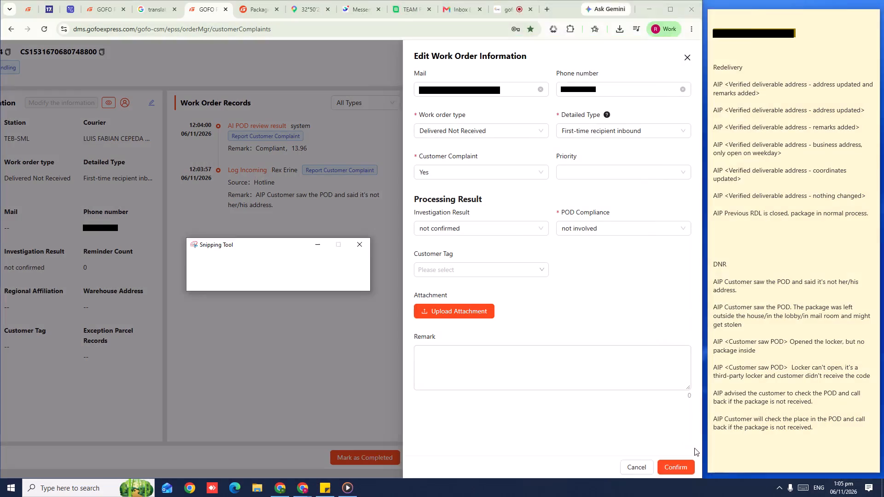
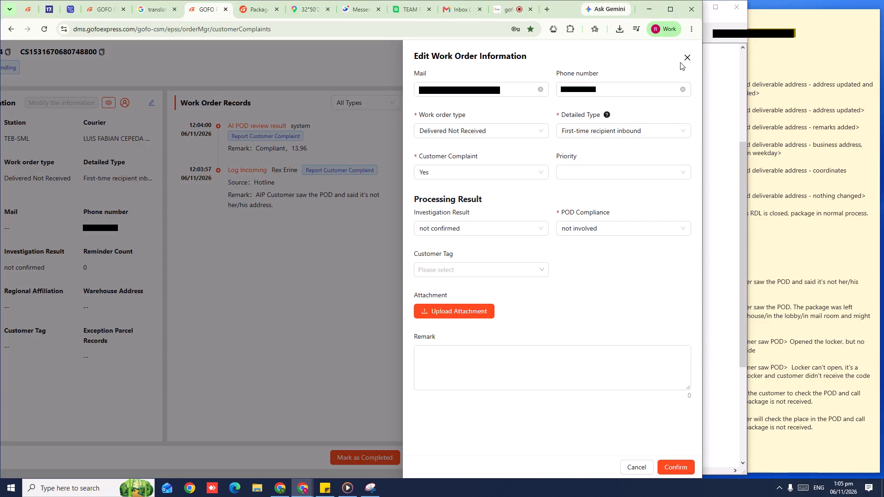
left_click(686, 59)
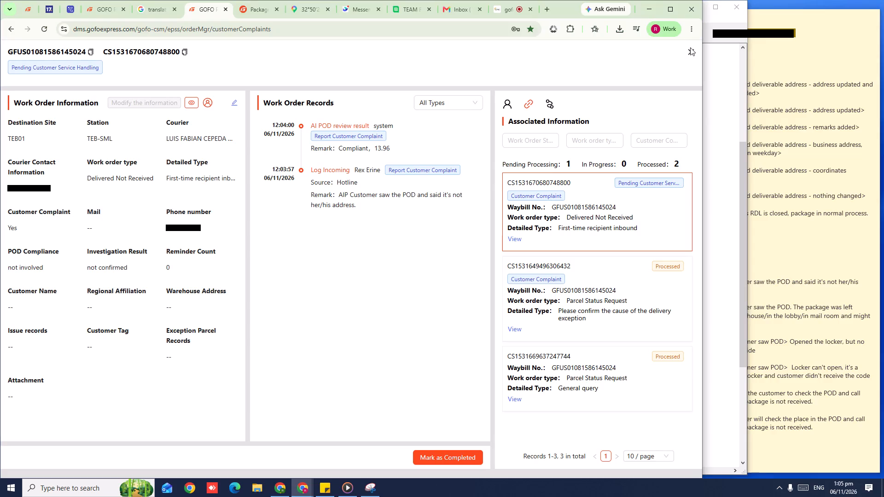
left_click(690, 47)
left_click(692, 53)
Look up the caller's phone number in the Phone Record Lookup of Ticket registration.
left_click(66, 71)
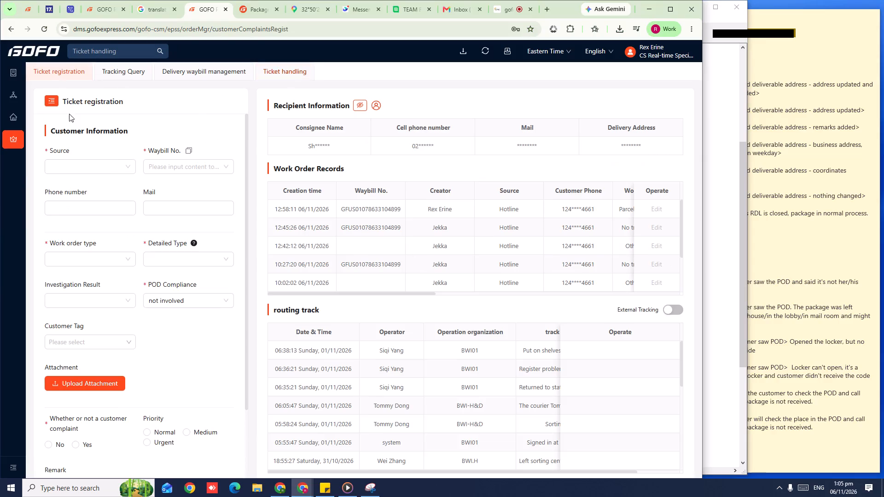
left_click(57, 99)
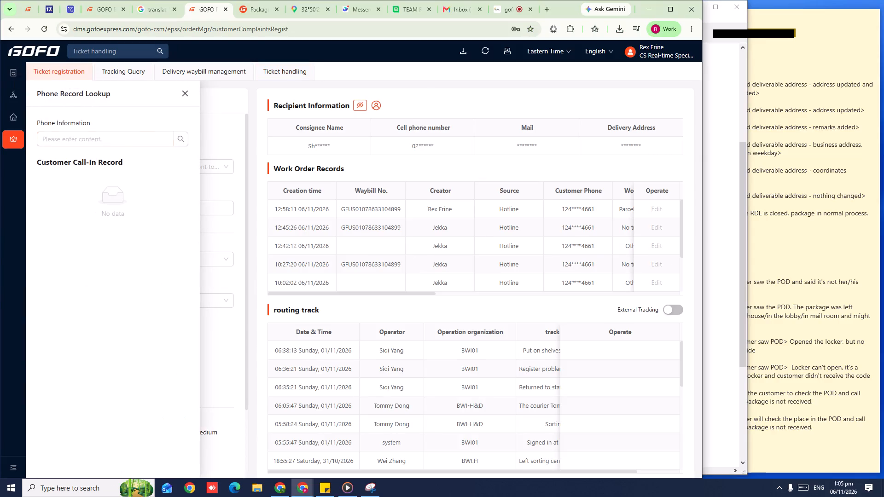
left_click(129, 139)
key("ctrl+v")
left_click(181, 136)
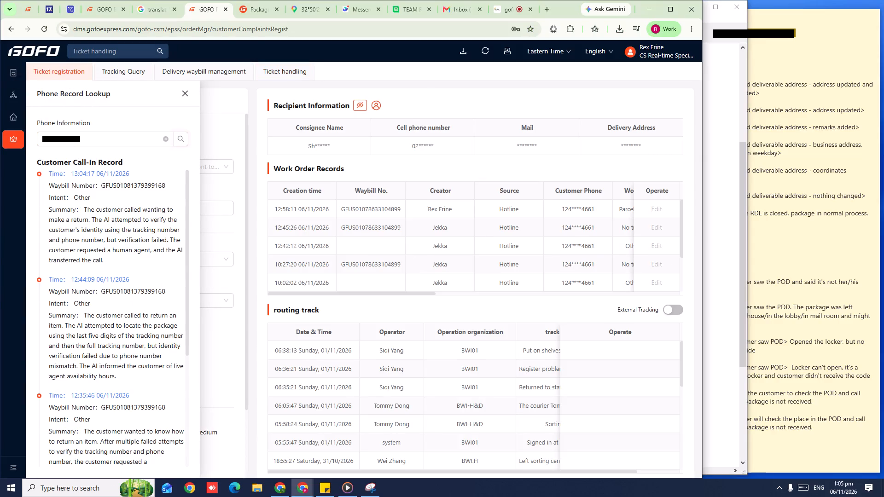
double_click(148, 185)
key("ctrl+c")
key("ctrl+c")
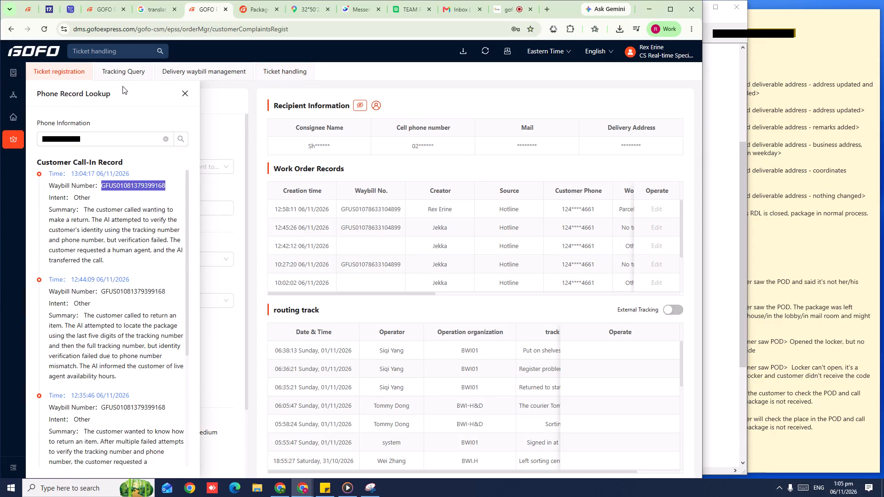
key("ctrl+c")
left_click(127, 70)
double_click(133, 116)
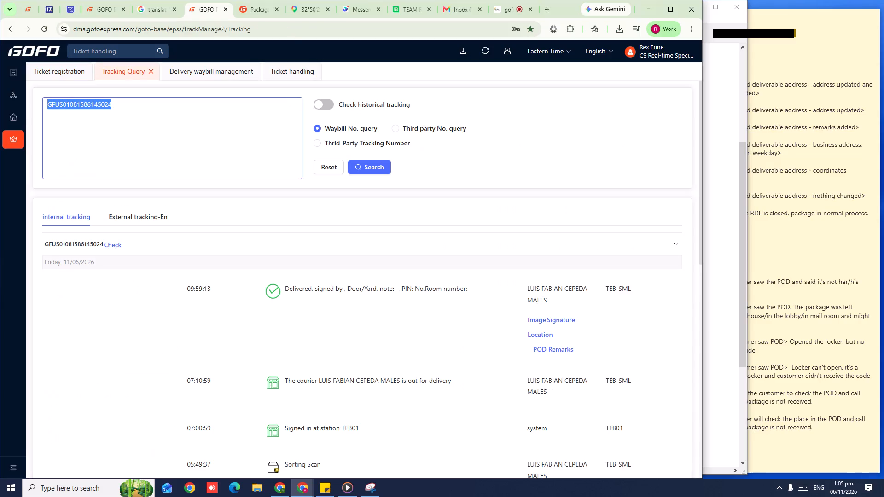
key("Delete")
key("ctrl+v")
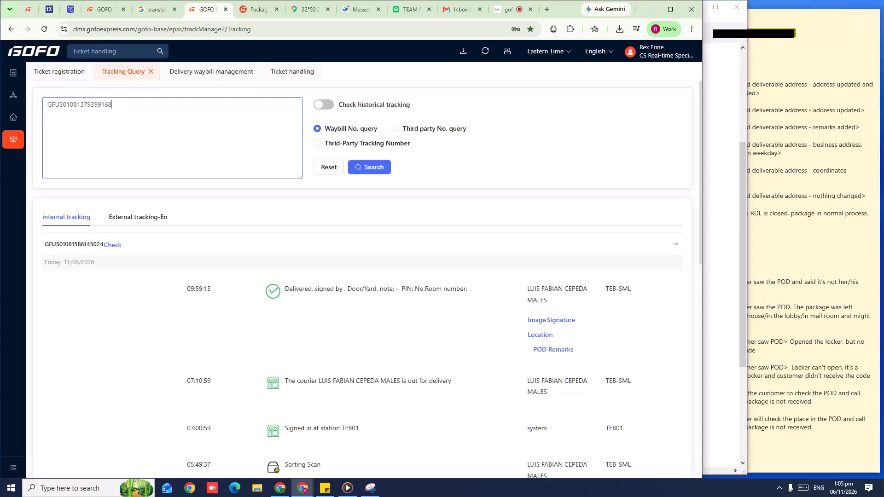
key("Return")
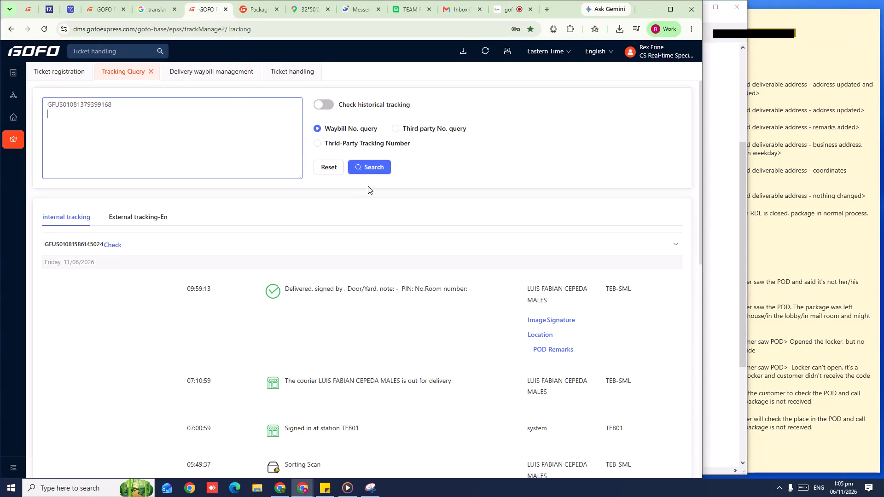
left_click(368, 163)
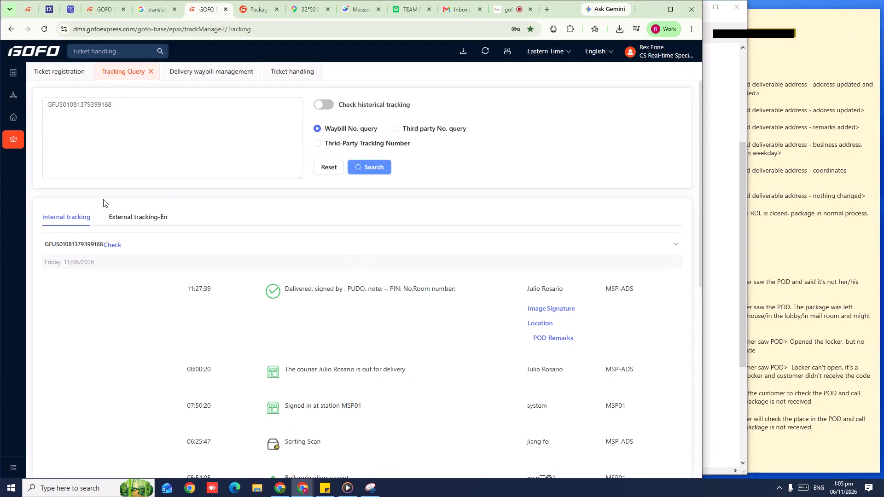
left_click(114, 246)
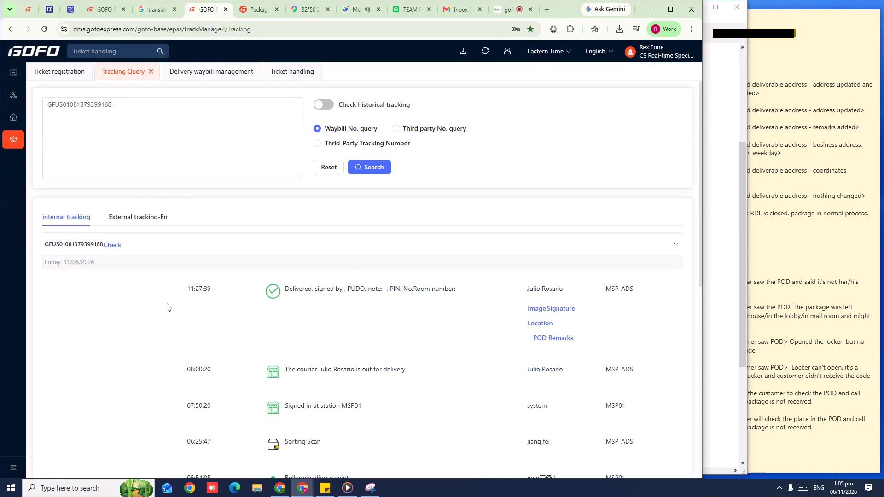
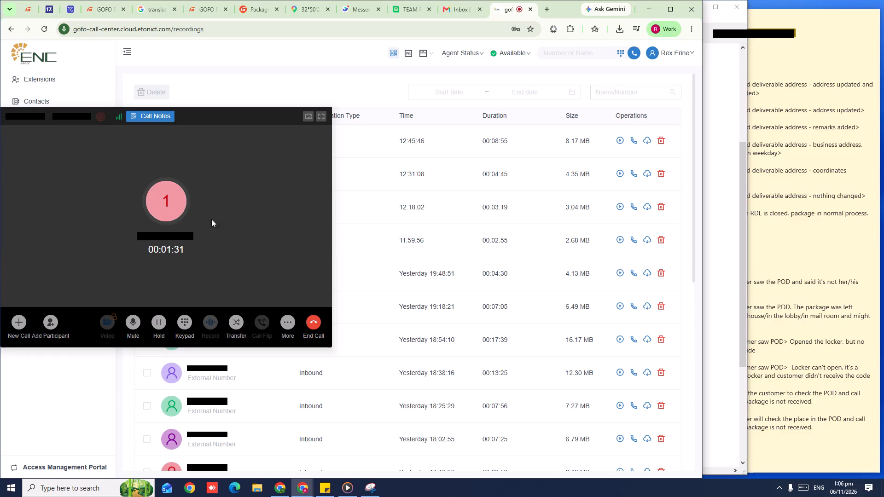
Copy the caller's number from the active call and paste it into the sticky note, on the line above the Redelivery templates.
left_click(194, 236)
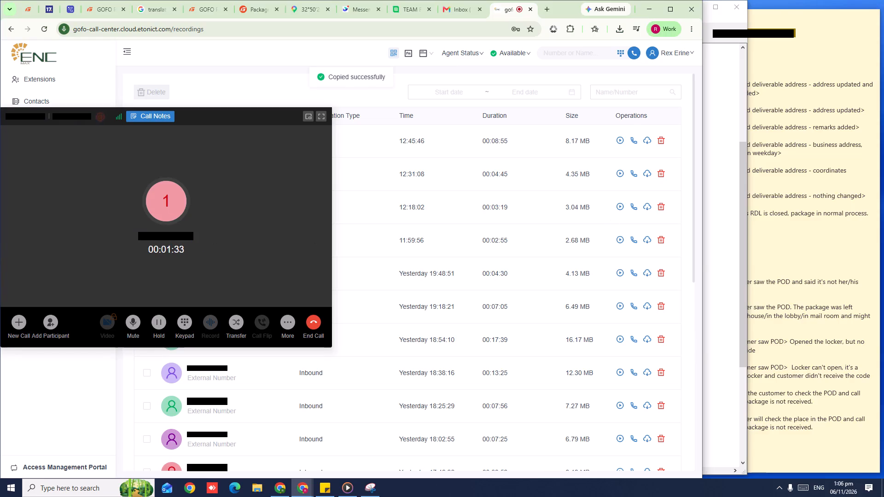
left_click(779, 55)
left_click(736, 44)
key("ctrl+v")
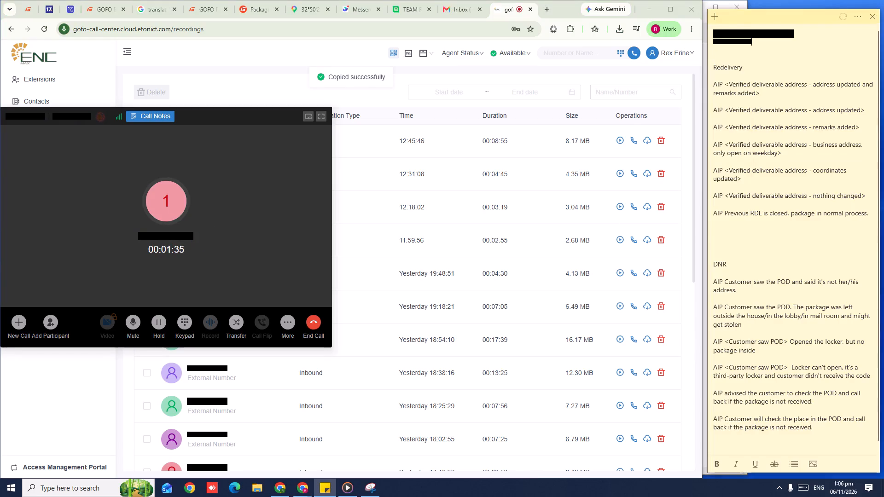
Delete the first of the two saved caller detail lines at the top of the sticky note.
triple_click(756, 34)
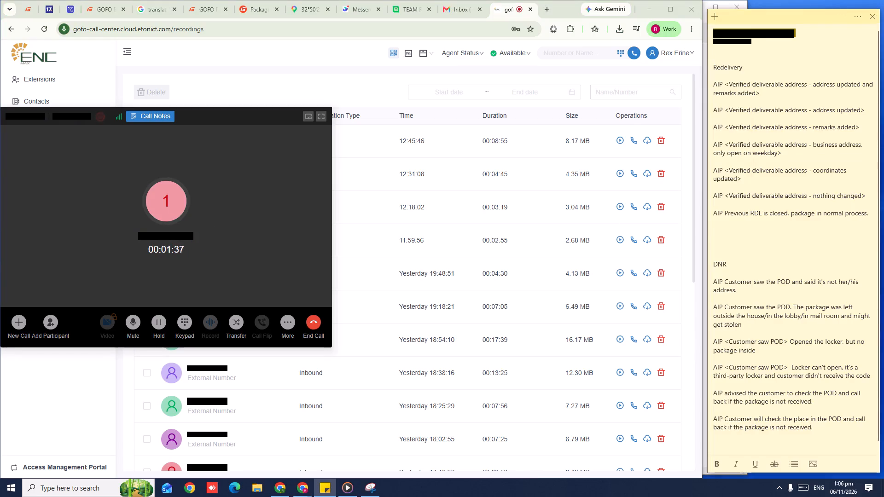
key("Delete")
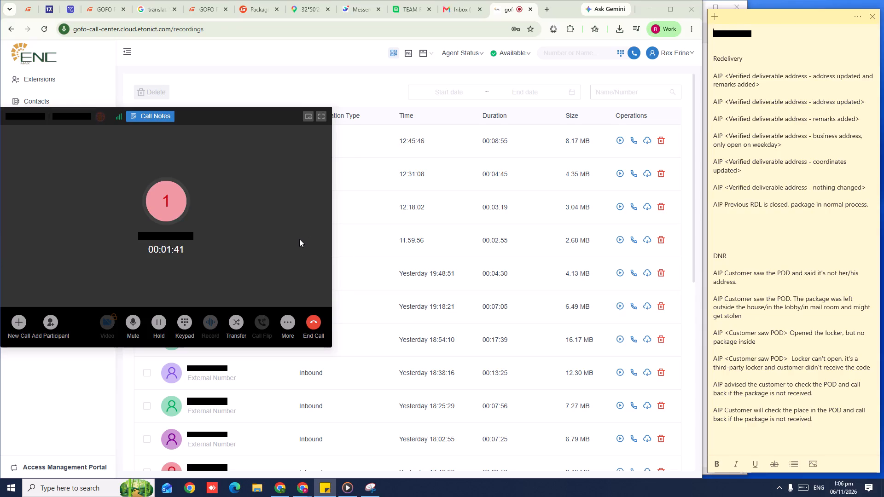
left_click(208, 14)
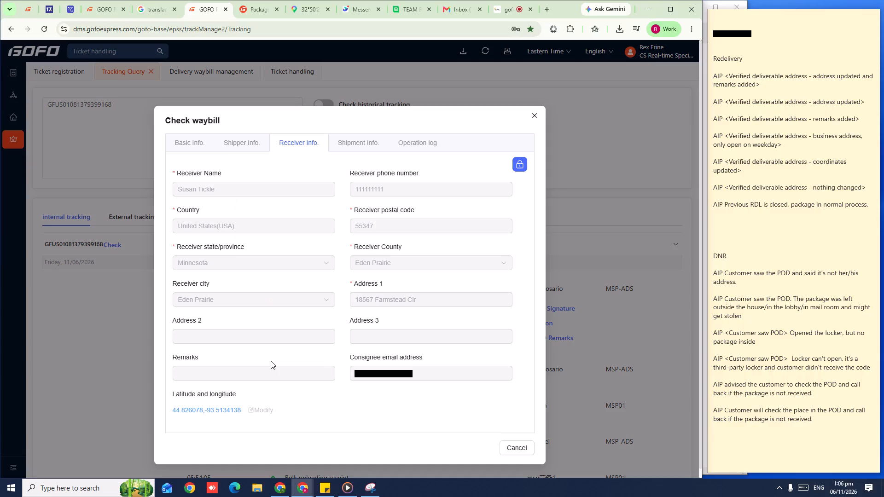
left_click(533, 115)
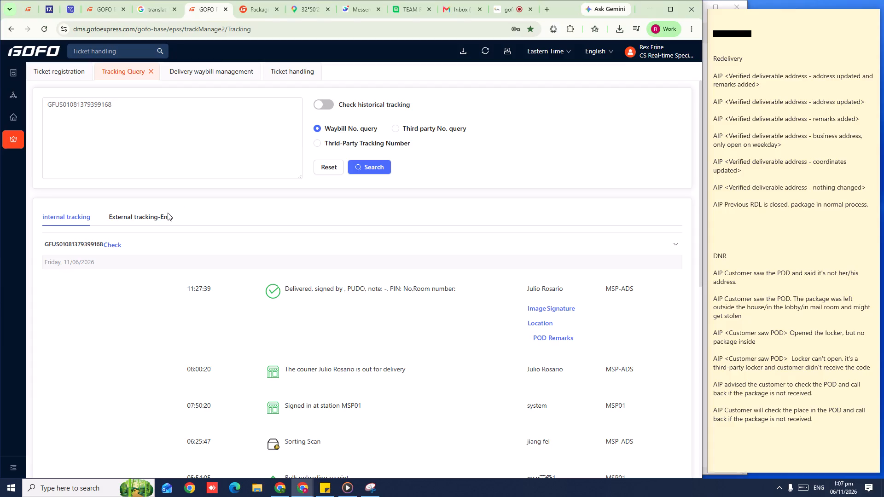
left_click(211, 71)
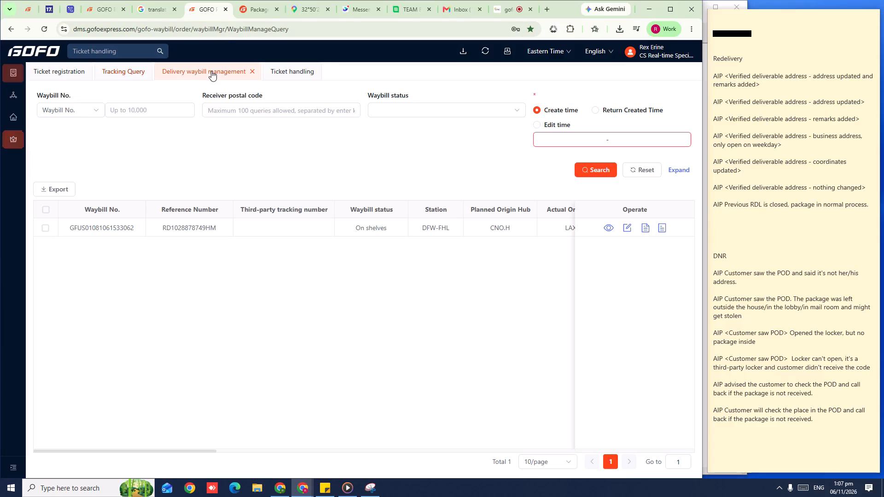
left_click(623, 230)
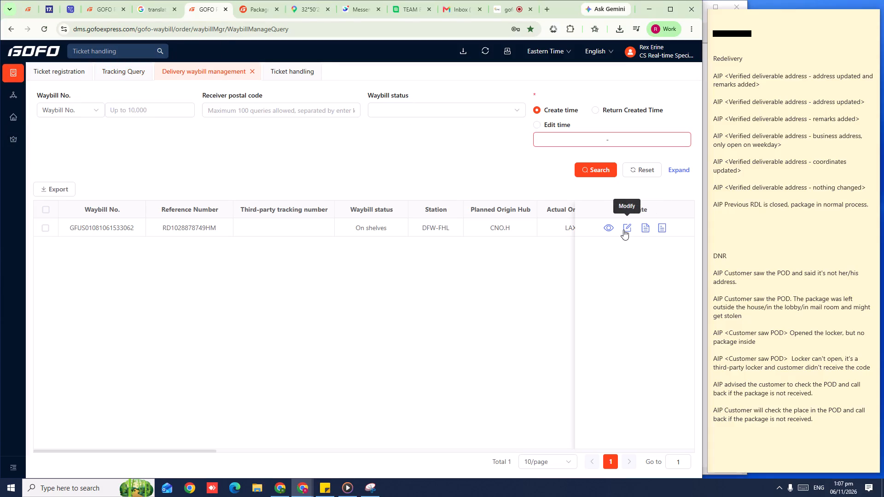
left_click(285, 101)
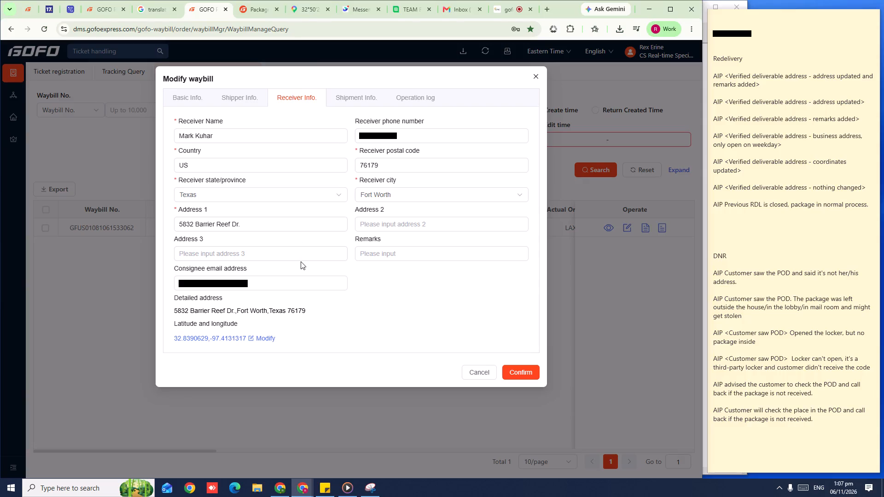
left_click(531, 80)
left_click(116, 69)
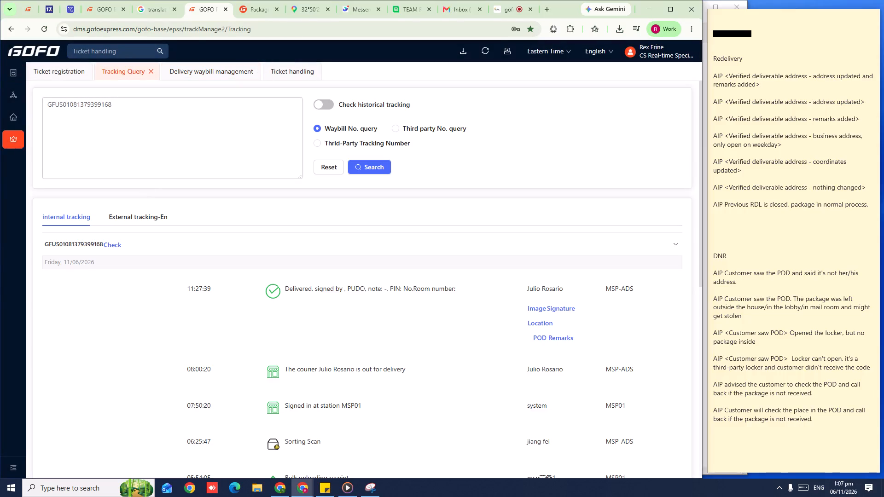
double_click(127, 110)
triple_click(99, 107)
key("ctrl+c")
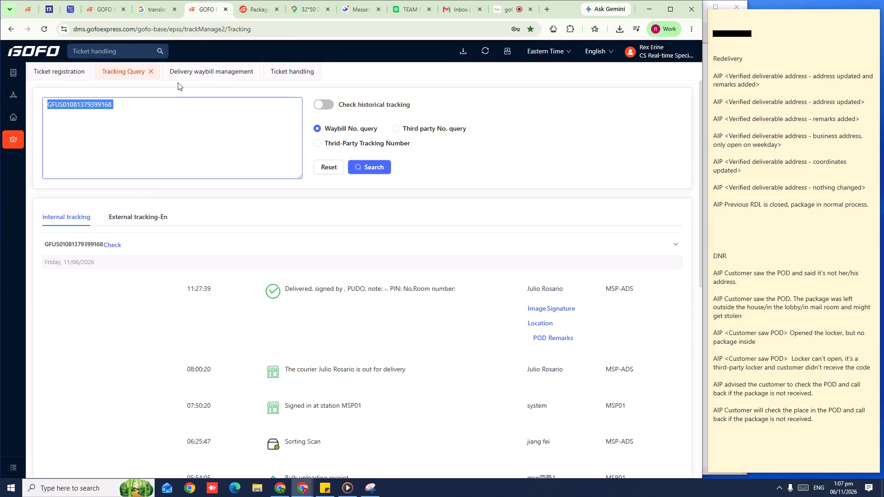
key("ctrl+c")
left_click(198, 65)
left_click(150, 116)
key("ctrl+v")
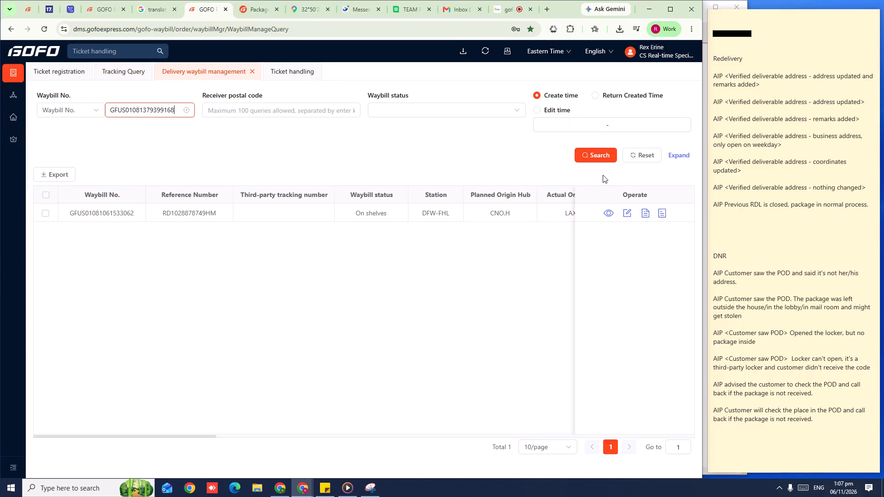
left_click(597, 162)
left_click(628, 214)
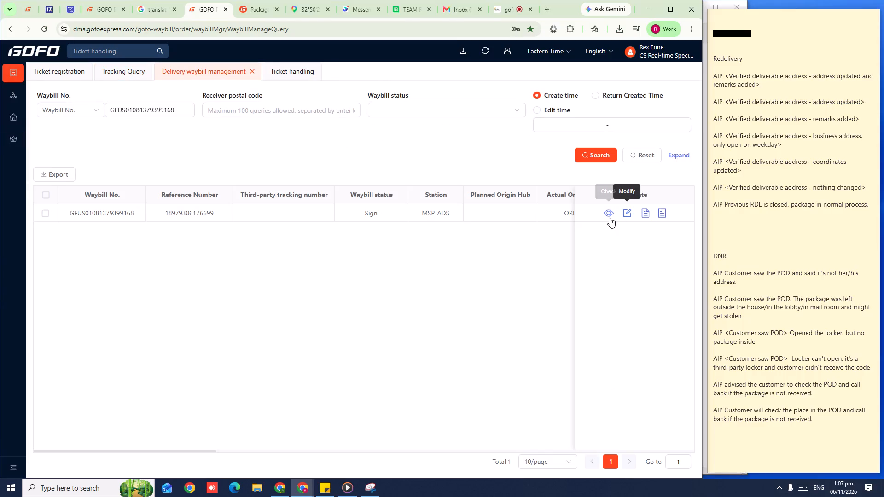
left_click(610, 218)
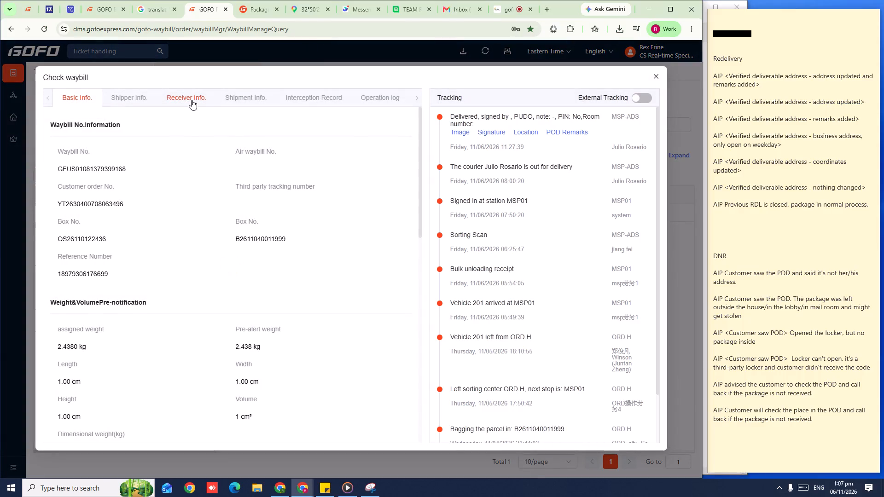
left_click(192, 100)
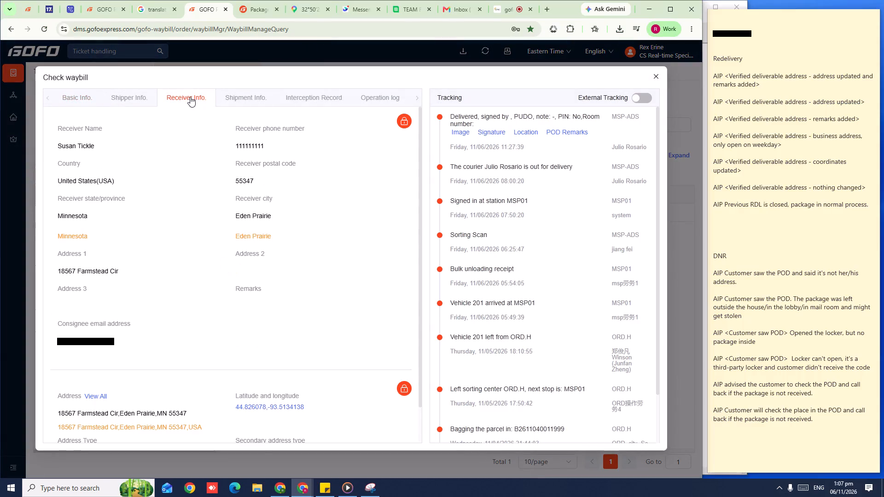
left_click(657, 76)
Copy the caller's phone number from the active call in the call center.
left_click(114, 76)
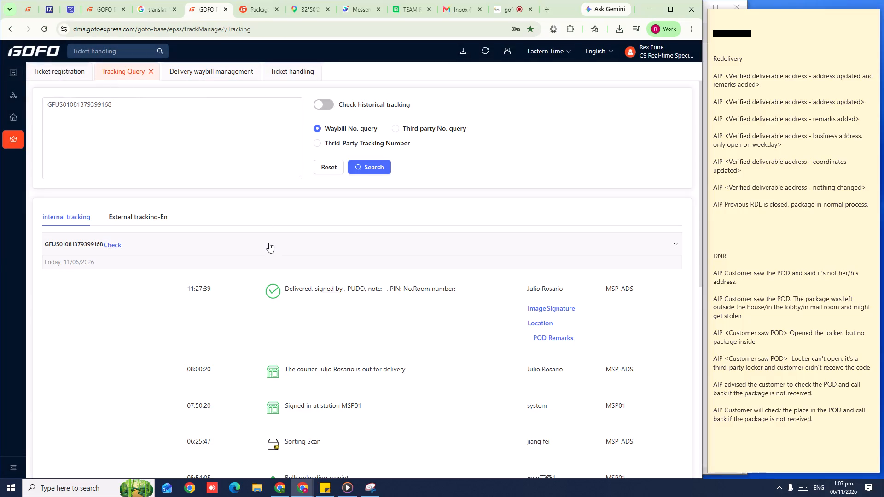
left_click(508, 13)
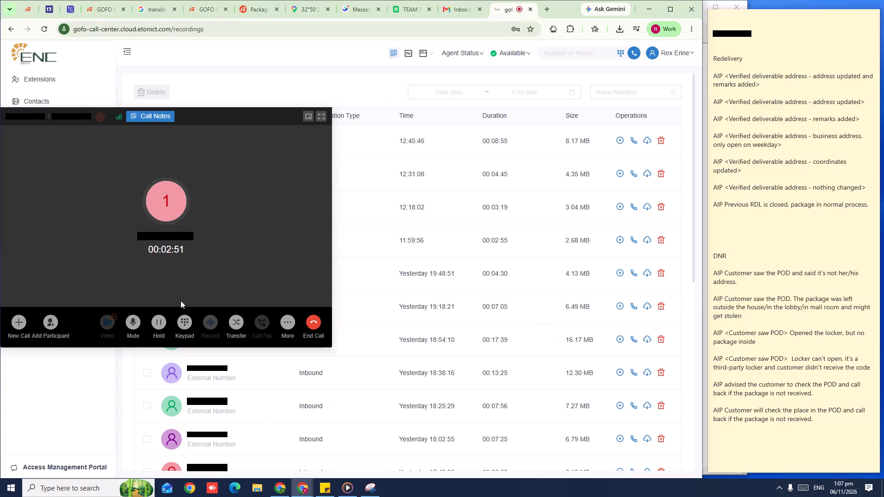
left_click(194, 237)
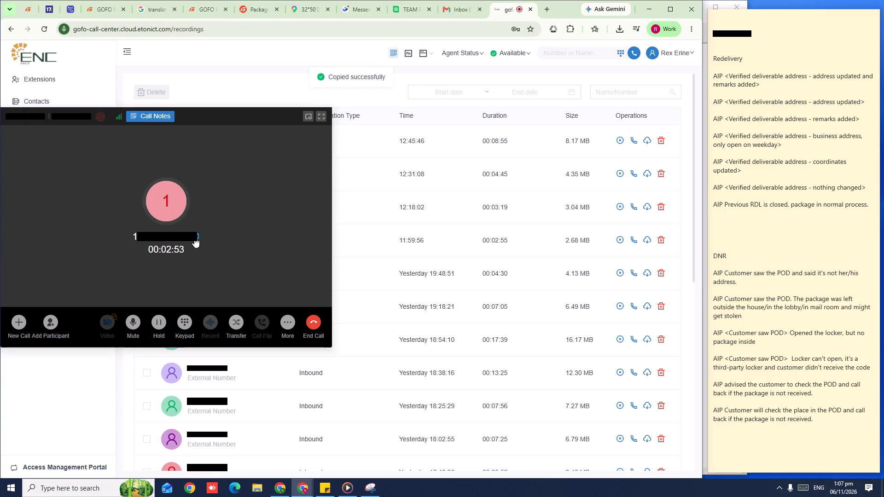
left_click(204, 11)
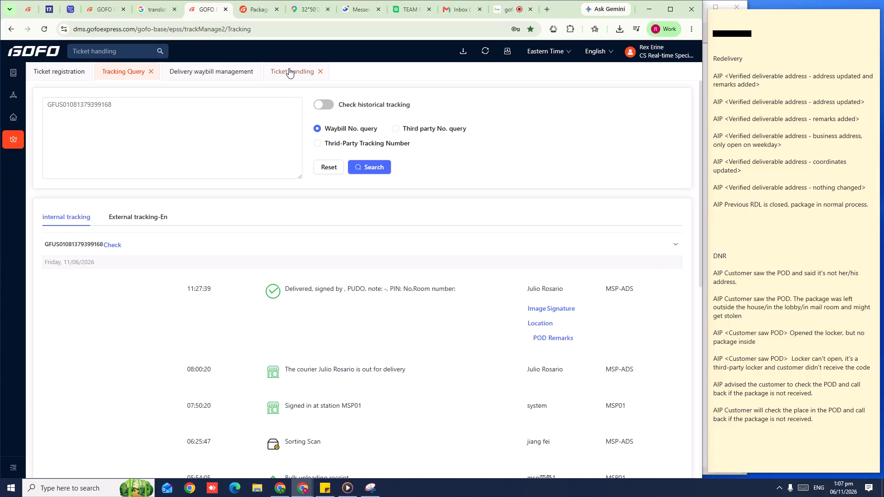
left_click(289, 68)
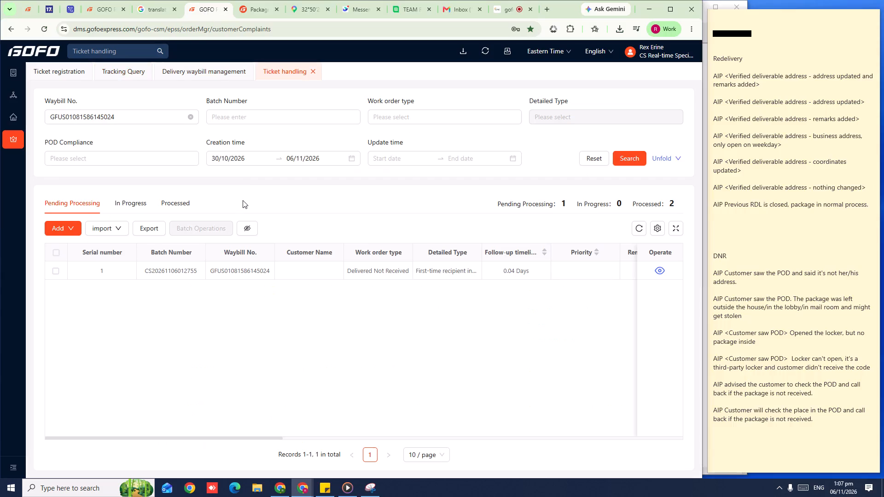
left_click(627, 156)
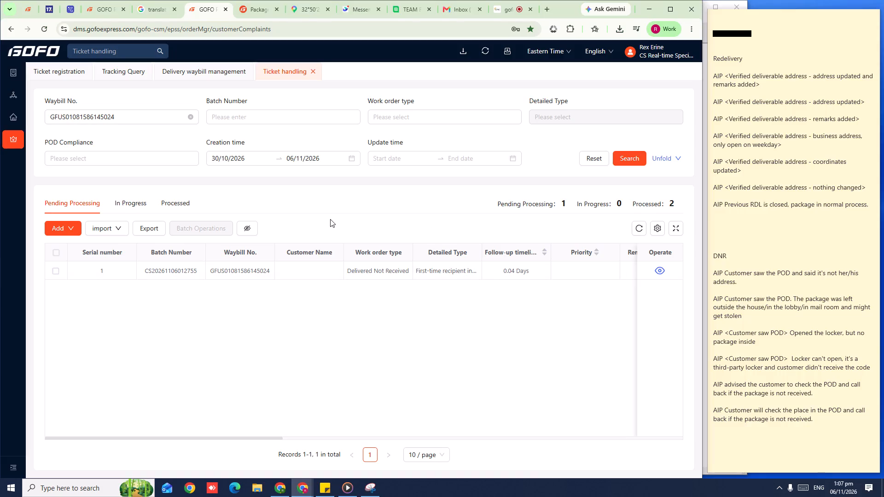
left_click(123, 204)
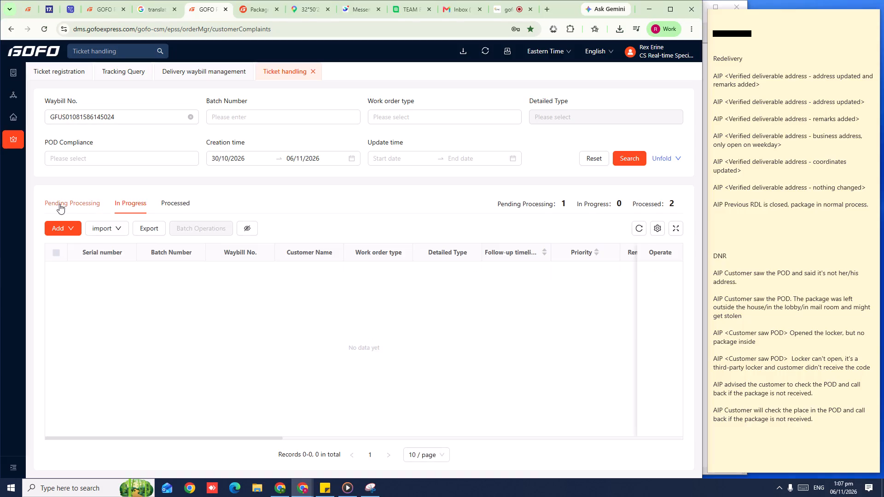
left_click(59, 204)
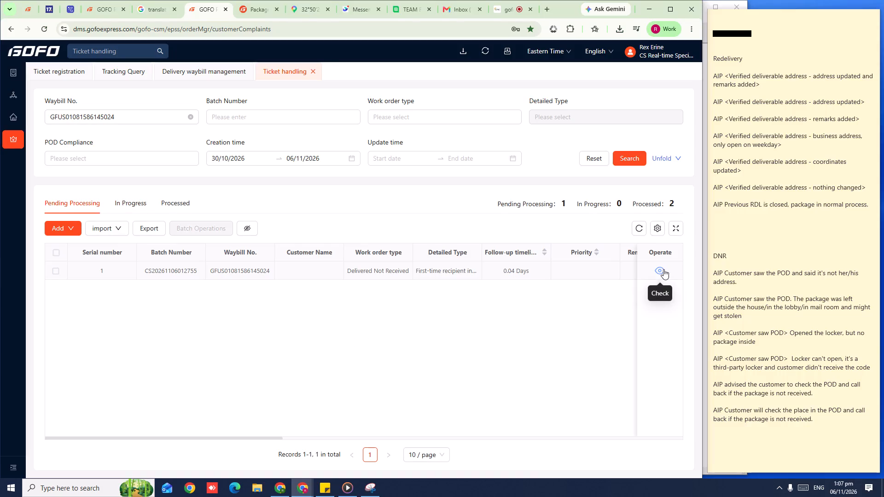
left_click(176, 207)
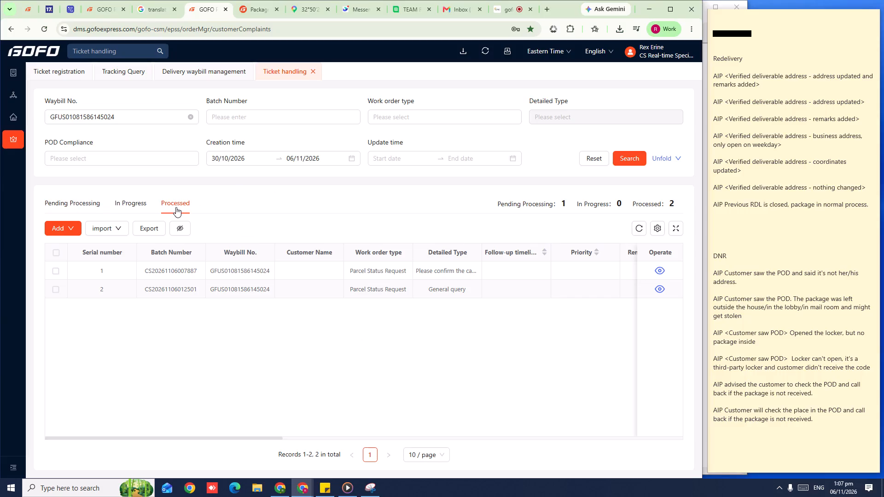
left_click(88, 206)
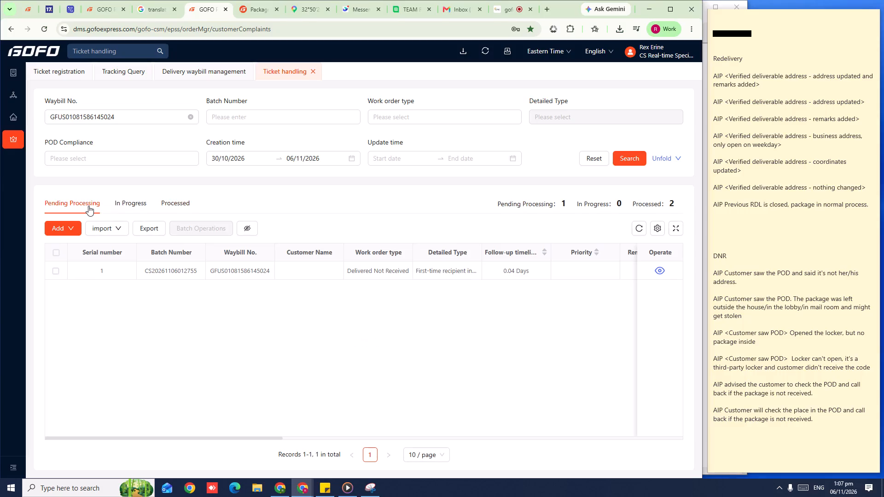
left_click(657, 272)
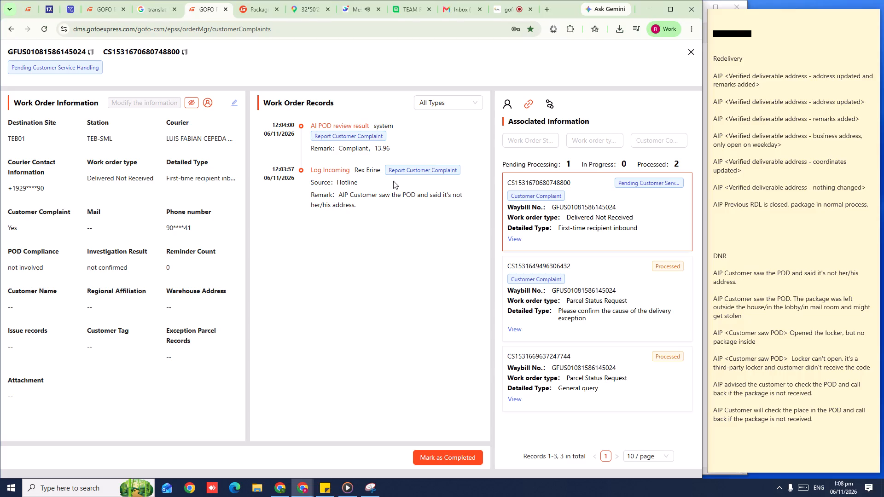
left_click_drag(352, 205, 300, 185)
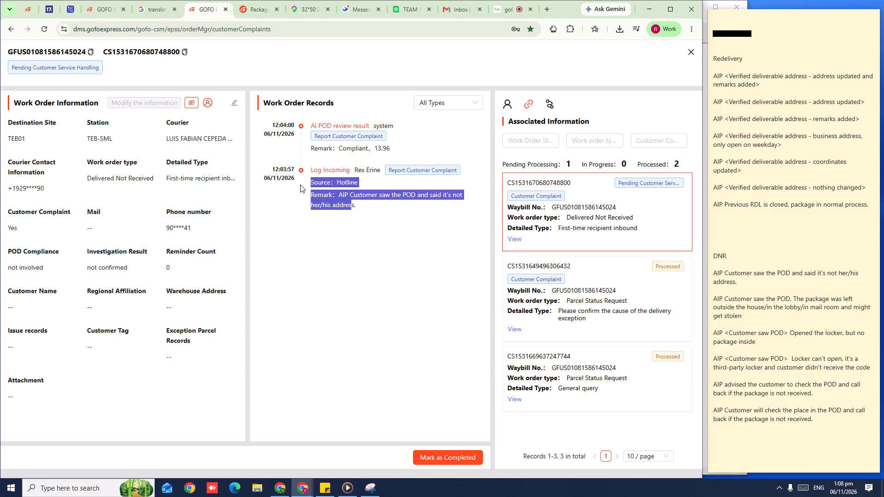
left_click_drag(300, 185, 304, 191)
key("ctrl+c")
left_click(371, 207)
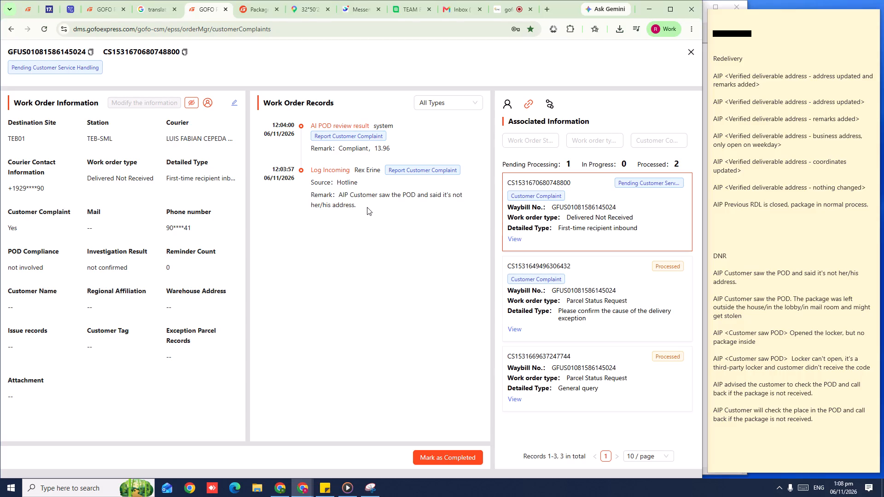
left_click_drag(358, 204, 301, 192)
key("ctrl+c")
key("ctrl+c")
key("ctrl+c")
key("ctrl+c")
key("ctrl+c")
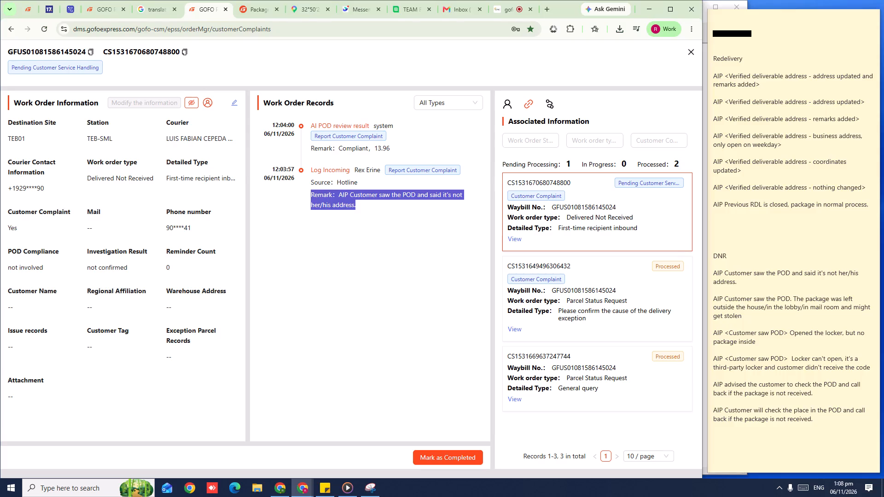
left_click(236, 101)
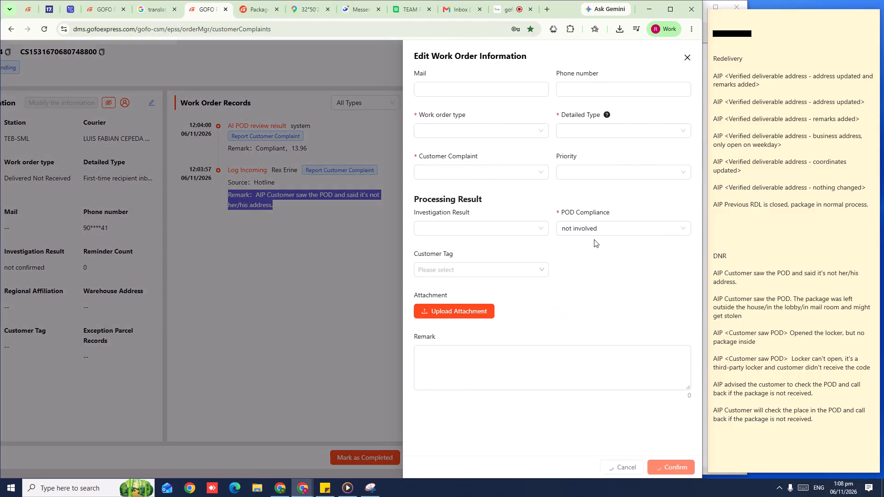
triple_click(504, 360)
left_click(503, 361)
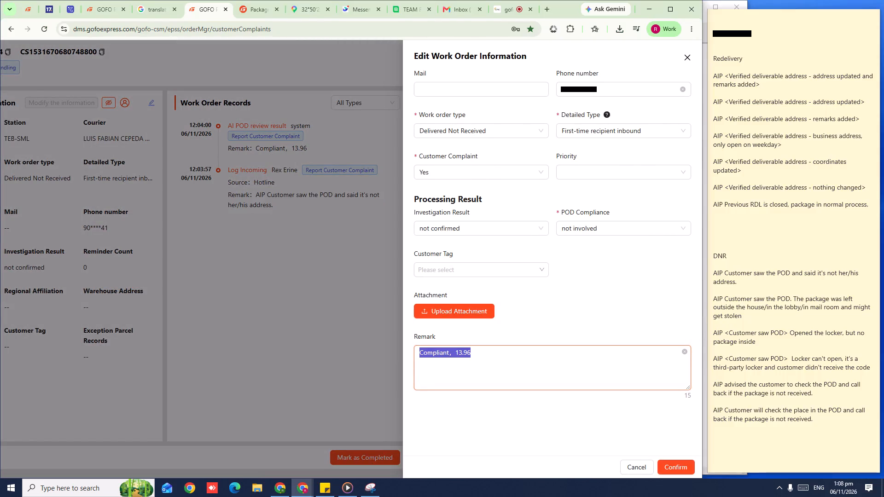
key("BackSpace")
key("ctrl+v")
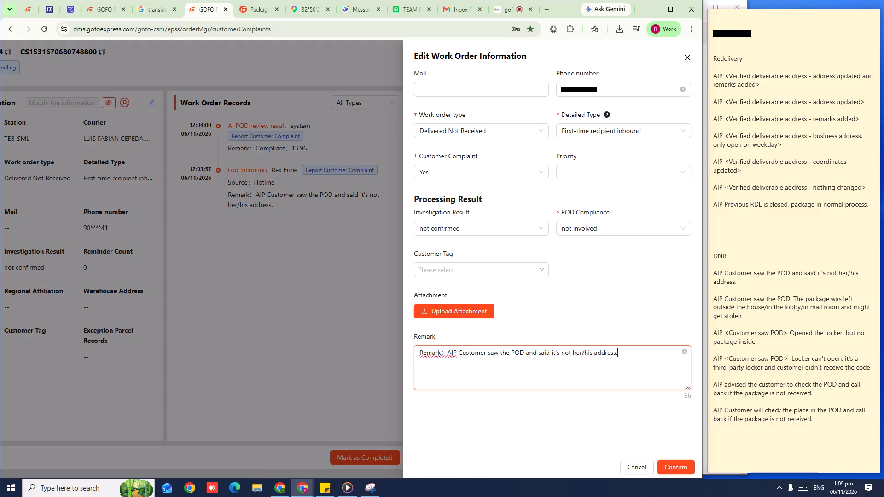
Append "added email address." to the end of the work order remark.
key("space")
type("added correc")
key("BackSpace")
key("BackSpace")
key("e")
type("ct")
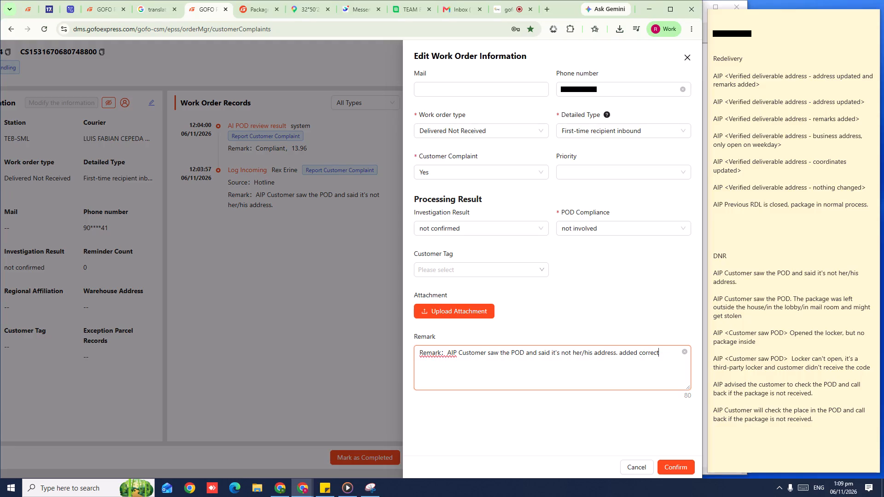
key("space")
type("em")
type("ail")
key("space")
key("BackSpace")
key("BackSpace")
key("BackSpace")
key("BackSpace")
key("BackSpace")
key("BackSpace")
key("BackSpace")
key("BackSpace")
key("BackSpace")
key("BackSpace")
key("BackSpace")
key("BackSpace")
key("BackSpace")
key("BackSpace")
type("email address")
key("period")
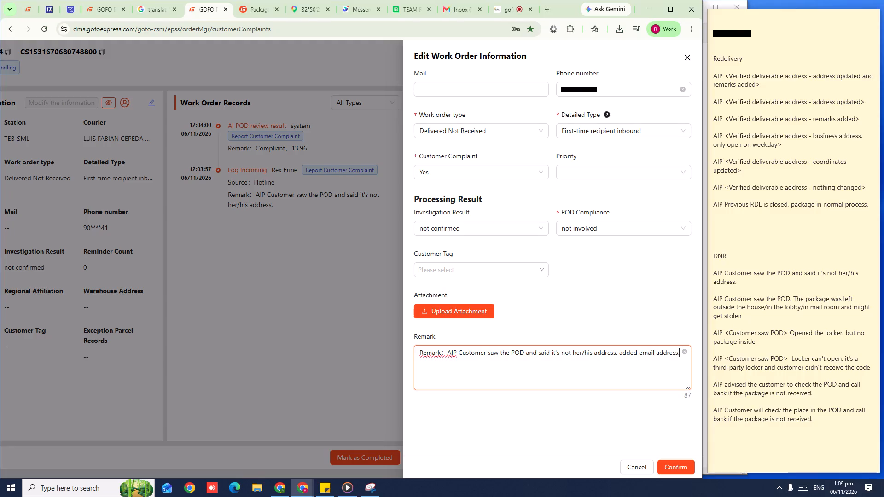
Undo the deletion of the caller detail line at the top of the sticky note.
left_click(739, 46)
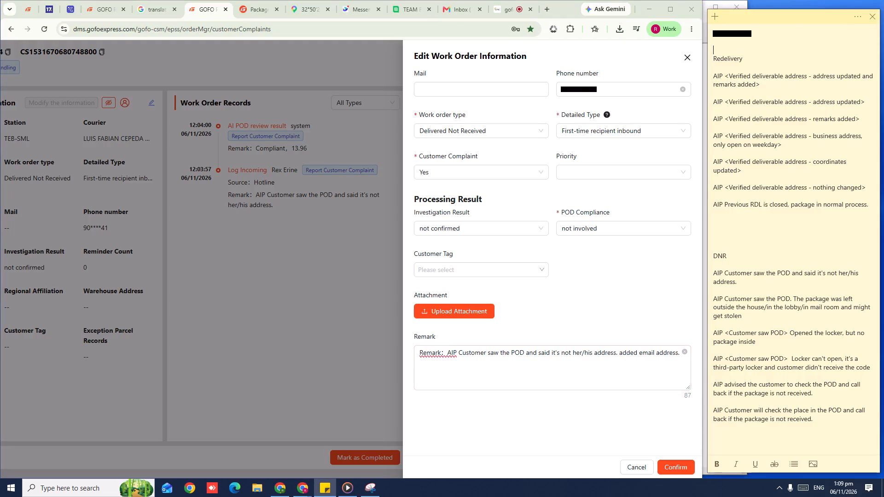
key("ctrl+z")
Copy the caller's email address from the sticky note into the work order's Mail field and submit the edited work order information.
left_click(768, 28)
triple_click(773, 35)
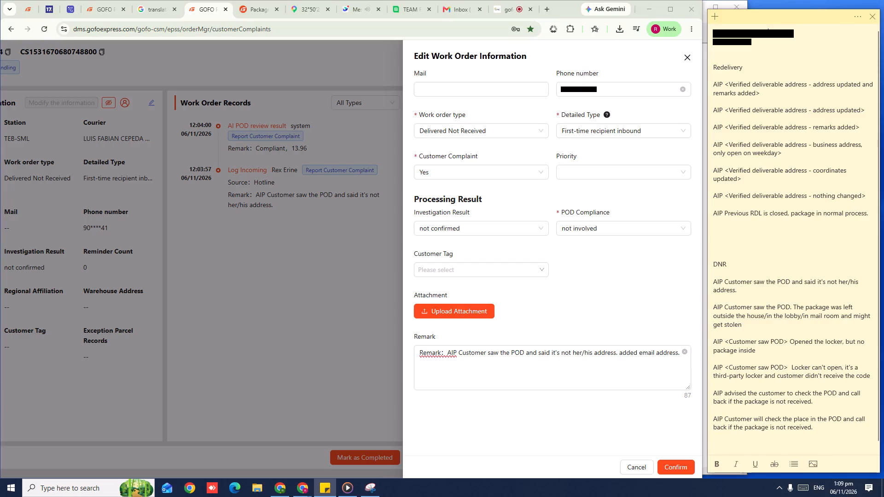
key("ctrl+c")
key("ctrl+c")
left_click(485, 87)
key("ctrl+v")
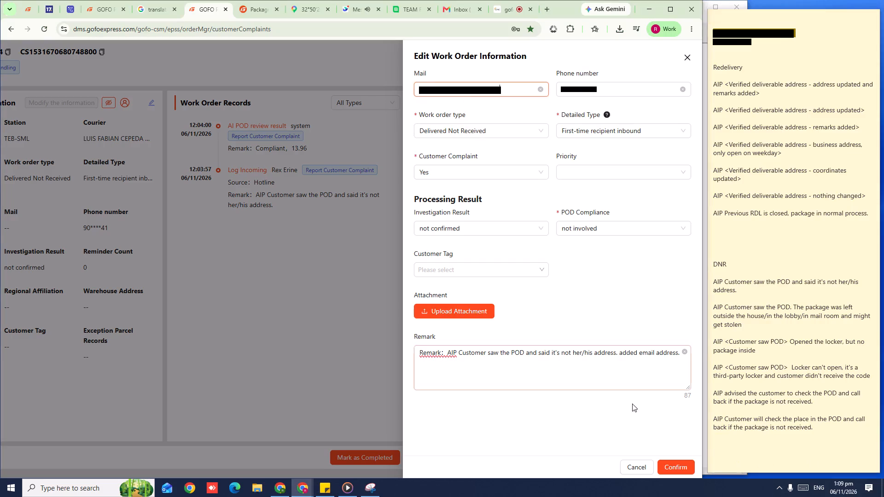
left_click(677, 463)
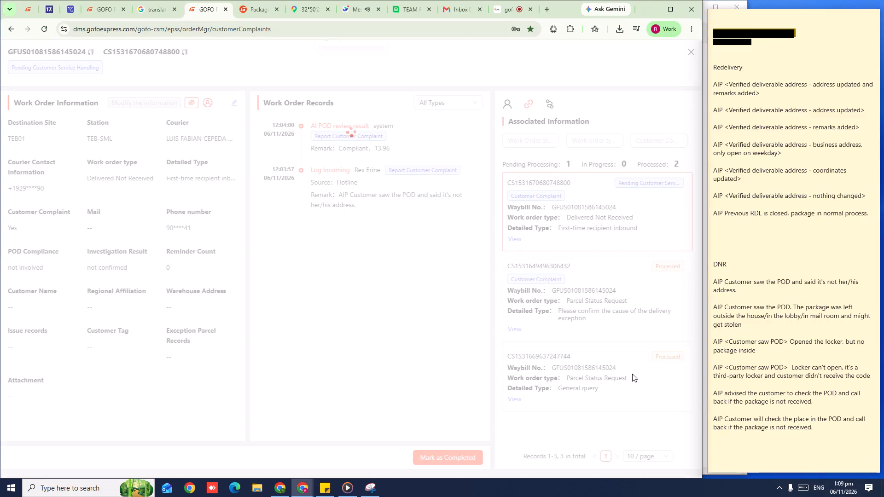
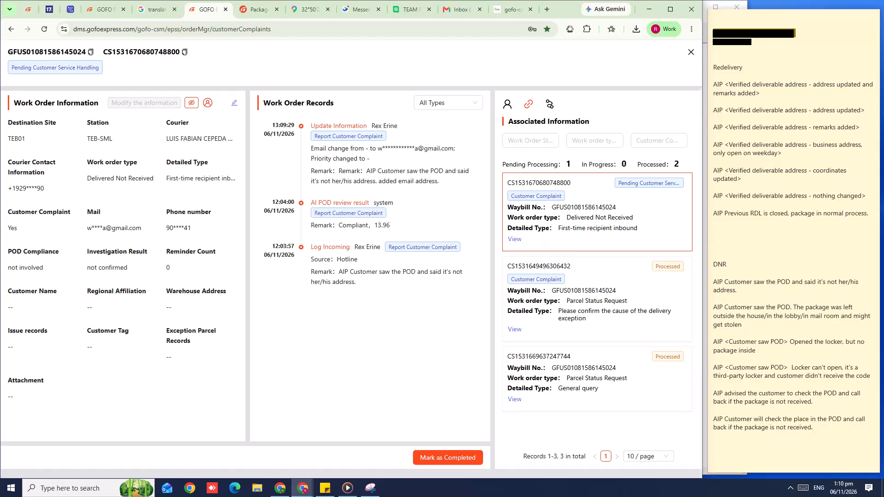
Switch from the work order to the open Track Your Package page.
left_click(244, 12)
left_click(362, 2)
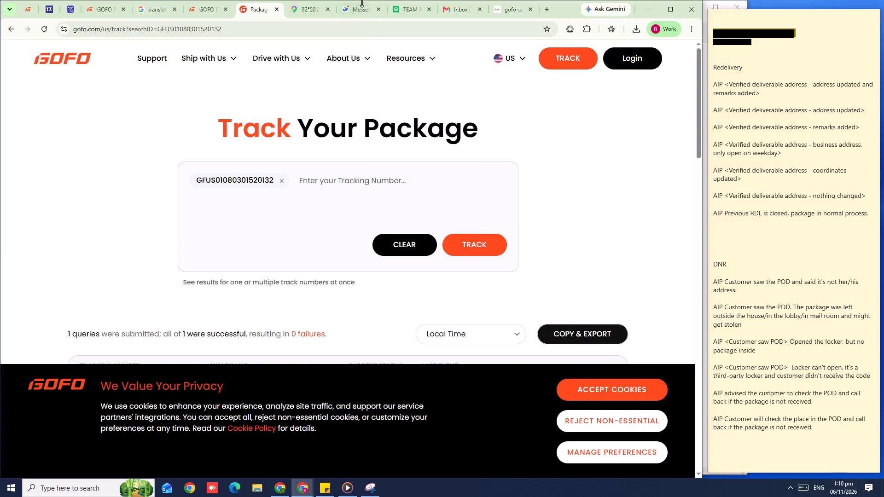
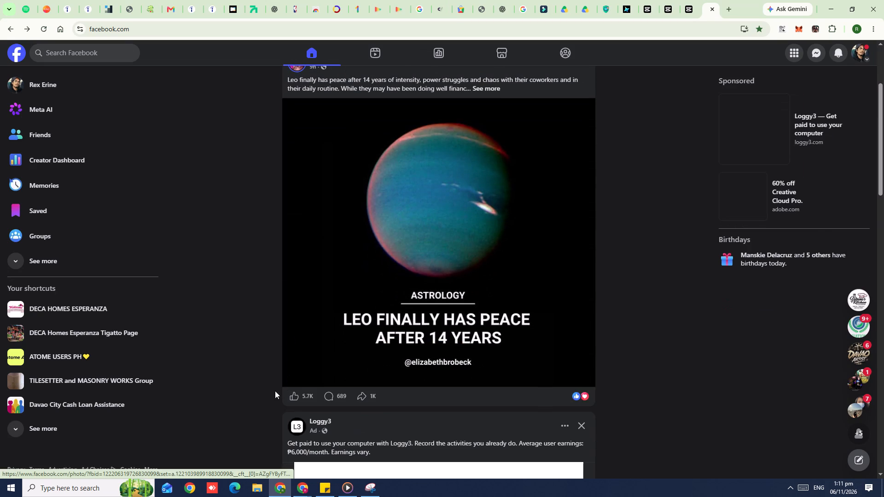
Browse the posts in the Facebook home feed.
scroll(270, 398, "down", 1)
scroll(270, 398, "up", 1)
scroll(270, 398, "down", 6)
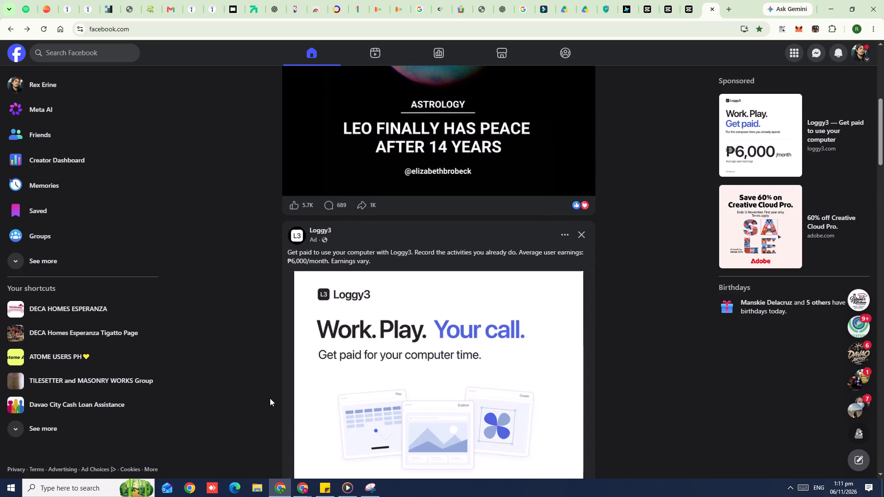
scroll(270, 398, "down", 13)
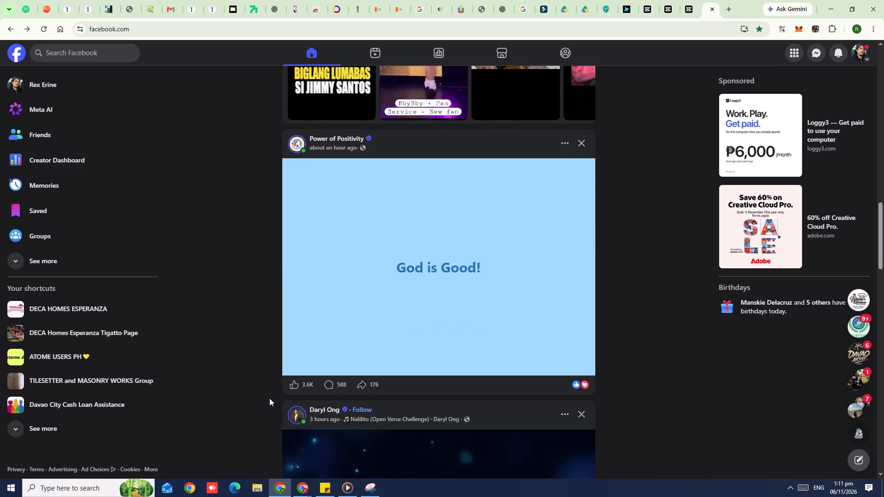
scroll(269, 398, "down", 15)
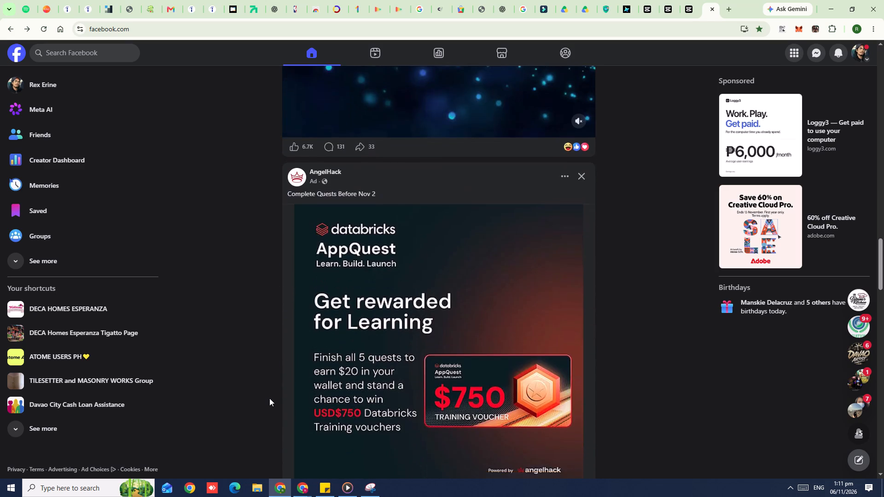
scroll(269, 398, "down", 7)
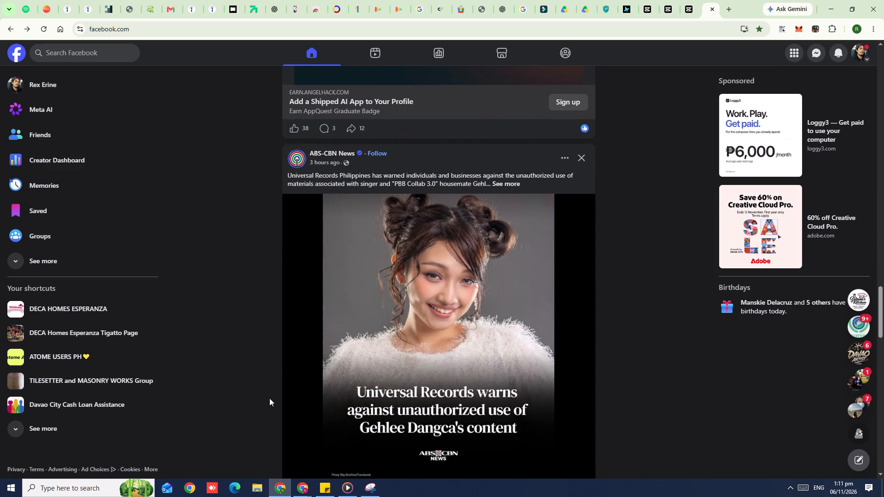
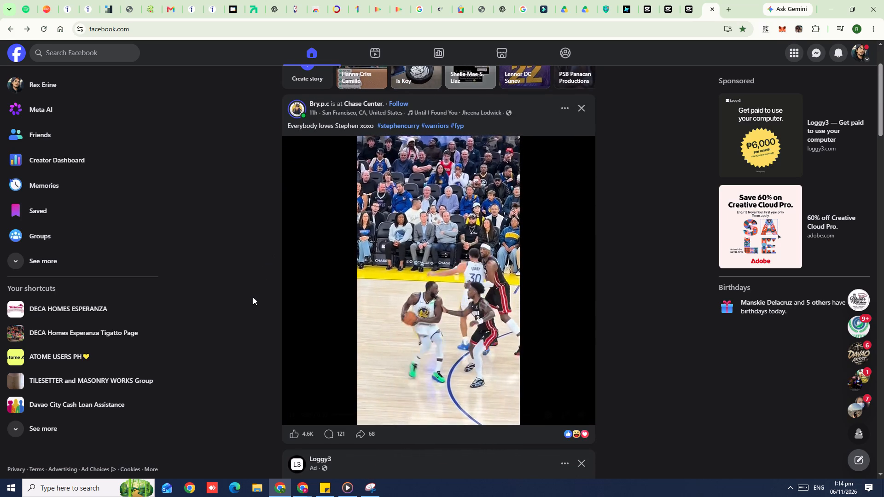
Return to the top of the home feed to load fresh posts.
left_click(316, 56)
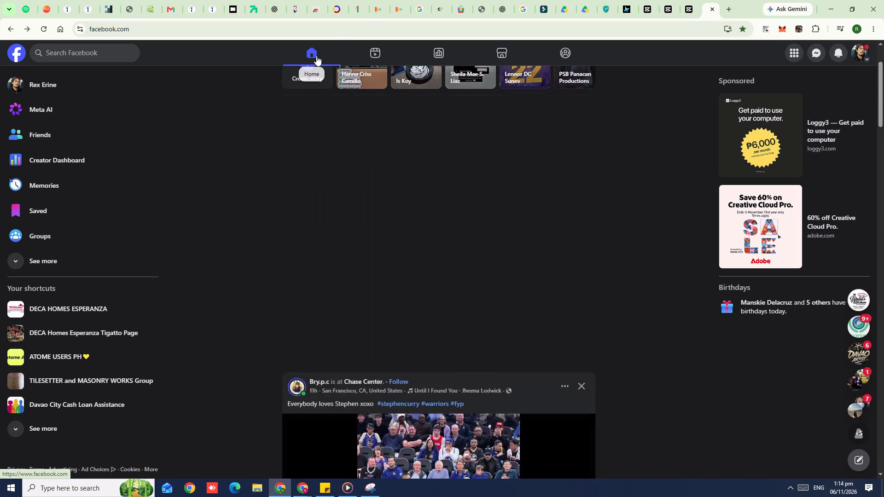
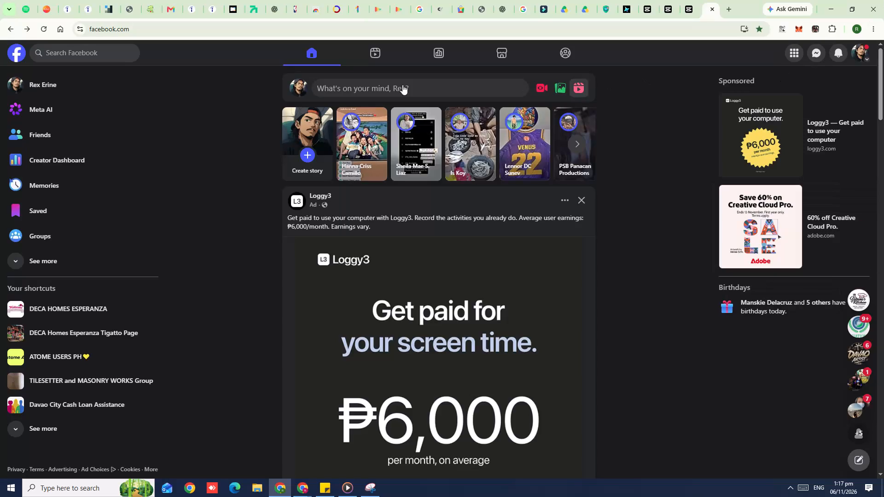
Refresh the Facebook home feed.
left_click(308, 45)
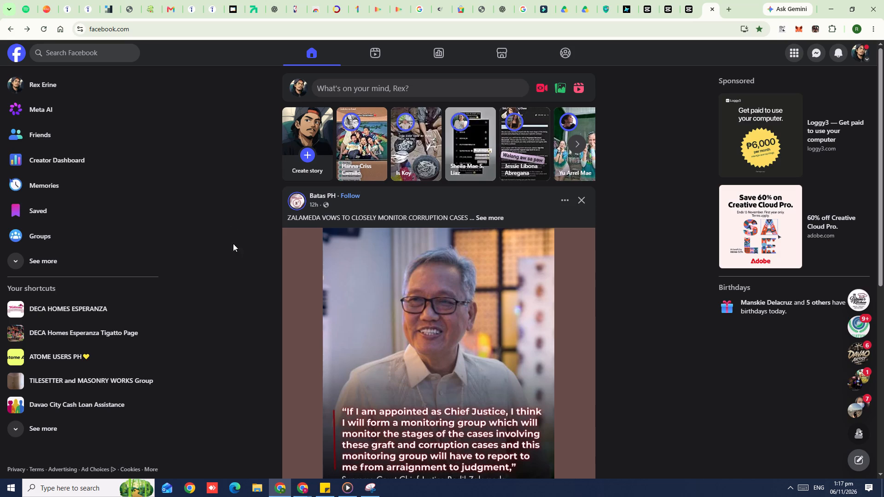
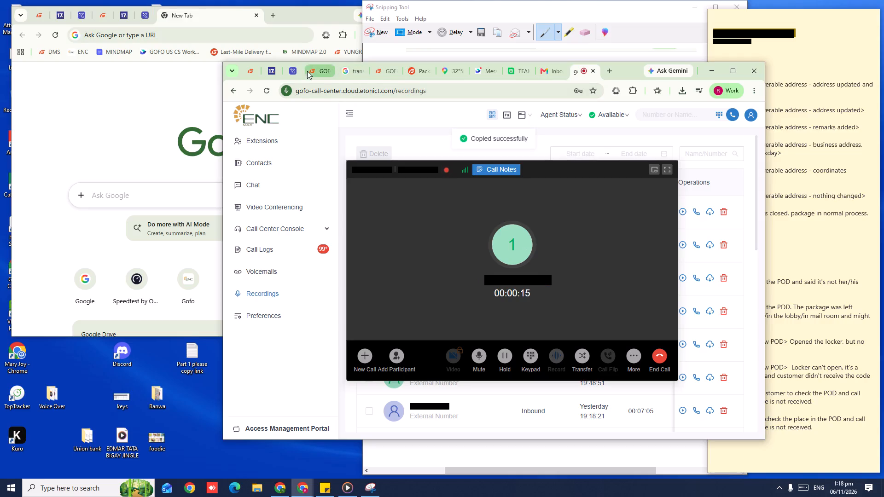
Switch from the call center to the ticket system, checking the Ticket registration form and bringing up the Ticket handling page.
left_click(310, 72)
left_click(282, 133)
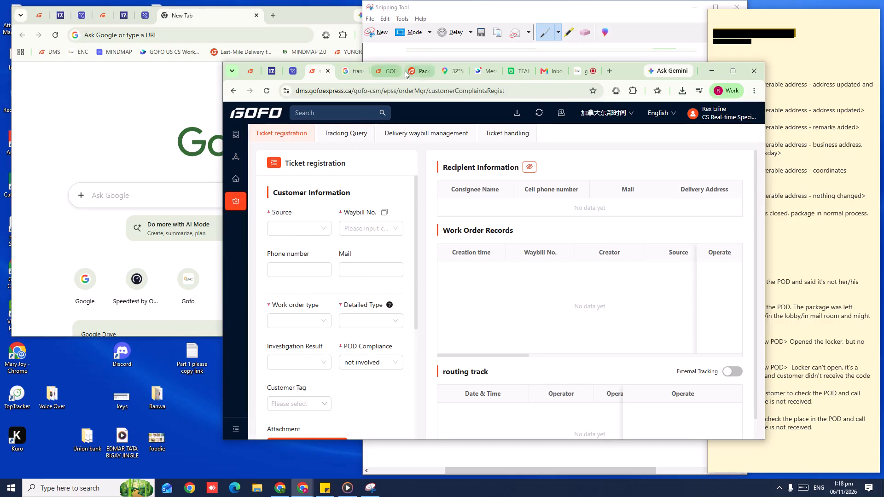
left_click(385, 77)
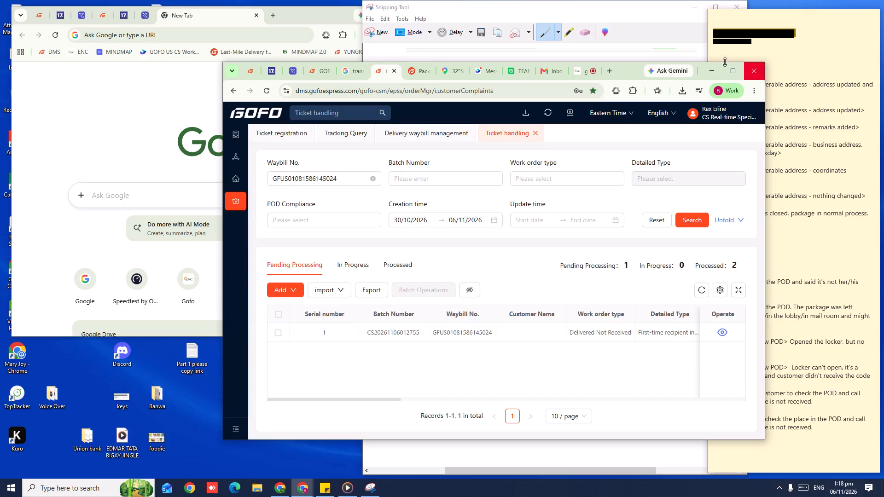
left_click(623, 61)
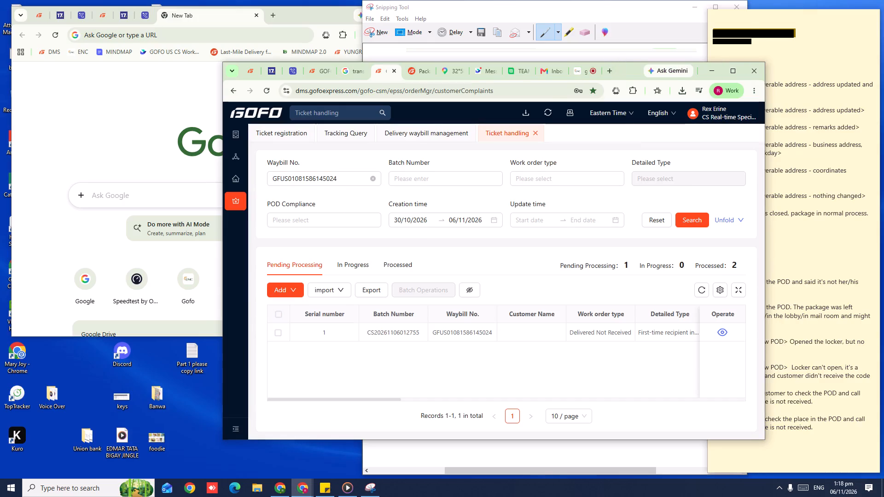
Close the Snipping Tool window holding the work order capture.
left_click(735, 6)
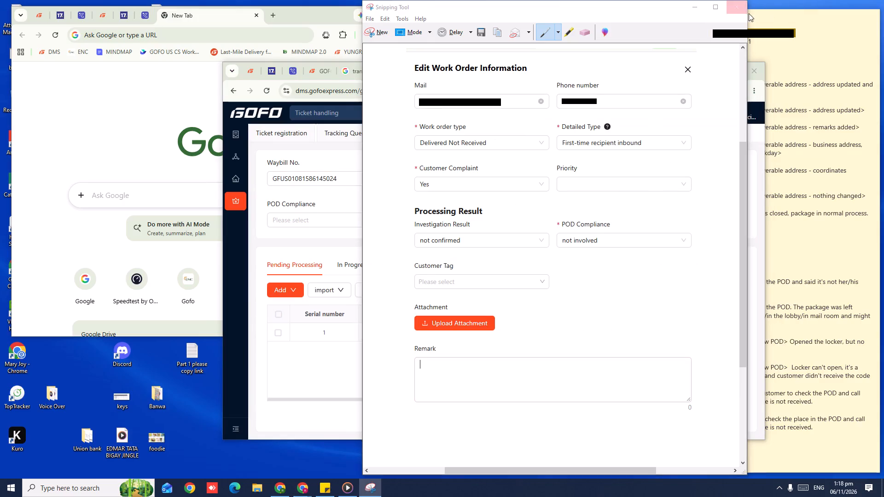
left_click(593, 248)
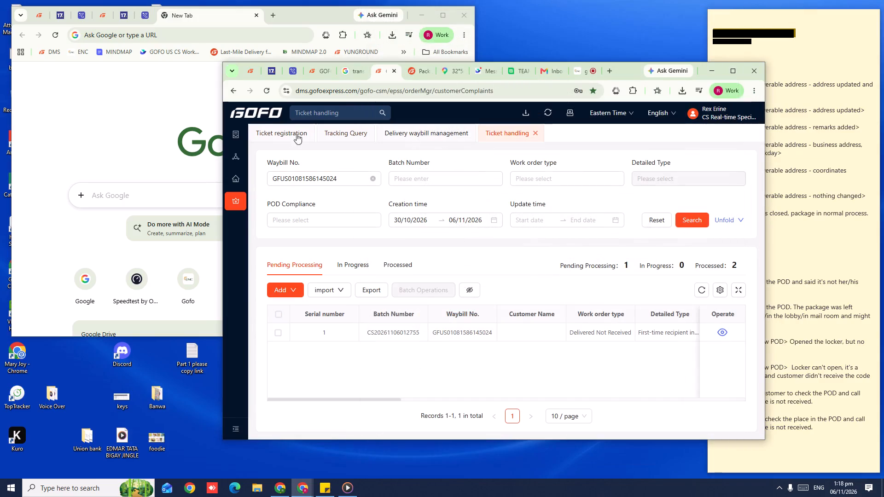
Copy the current caller's number from the call-center page and search for it in Ticket registration's Phone Record Lookup.
left_click(277, 136)
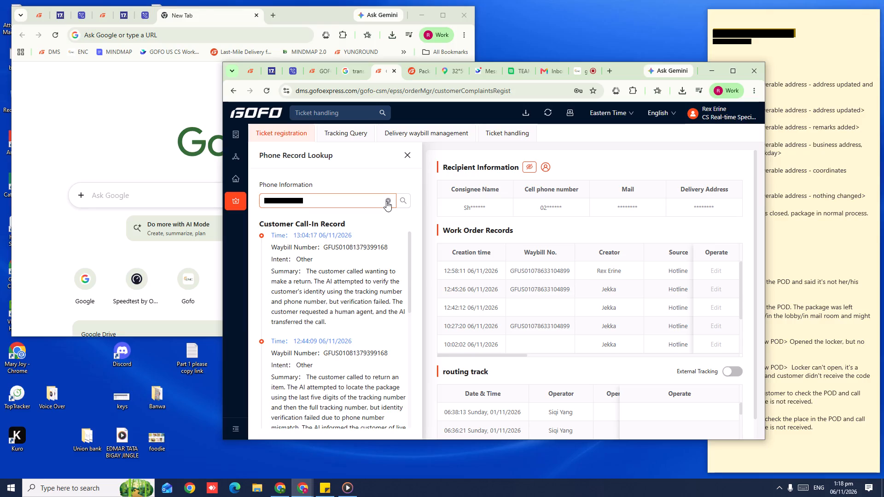
left_click(386, 201)
key("ctrl+v")
key("ctrl+v")
left_click(349, 196)
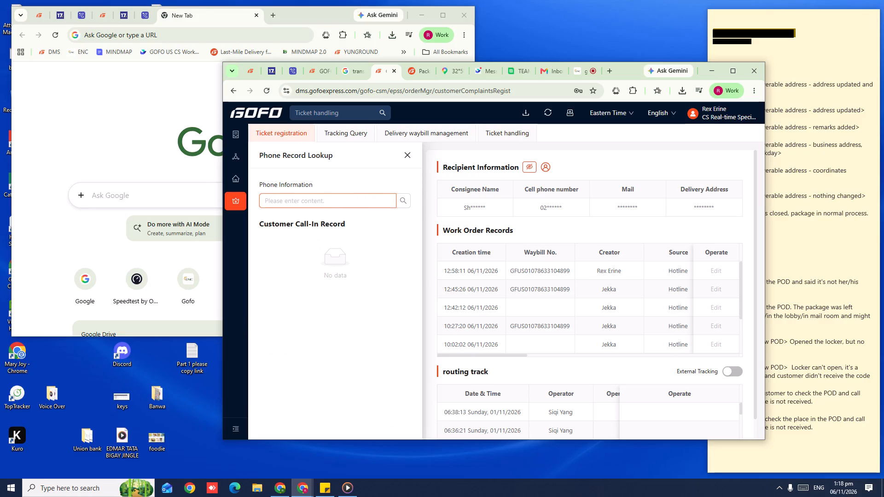
key("ctrl+v")
left_click(587, 74)
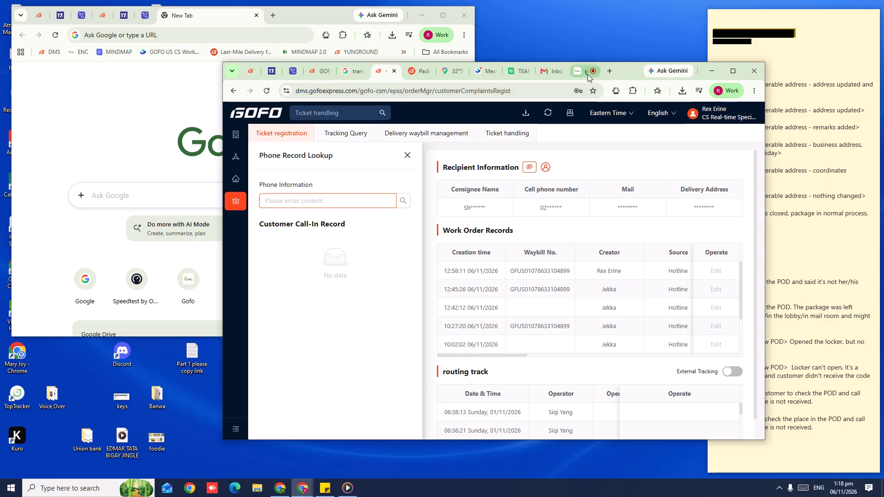
left_click(545, 278)
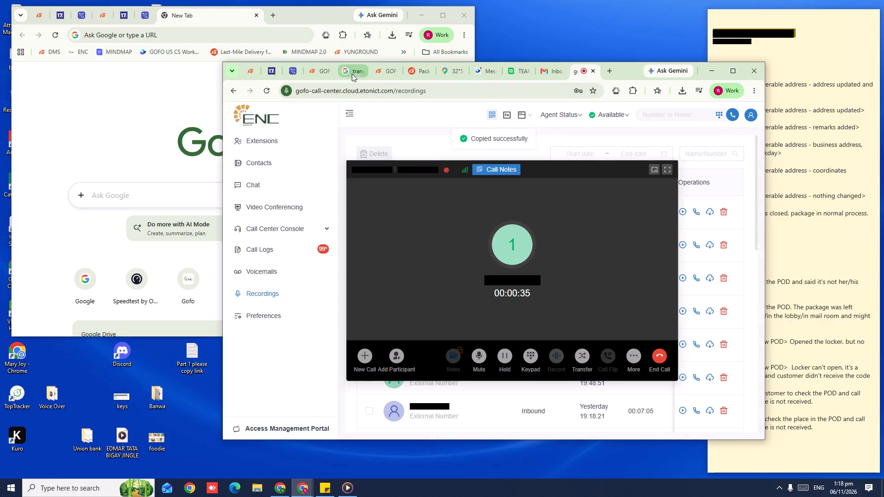
left_click(378, 77)
key("ctrl+v")
key("ctrl+v")
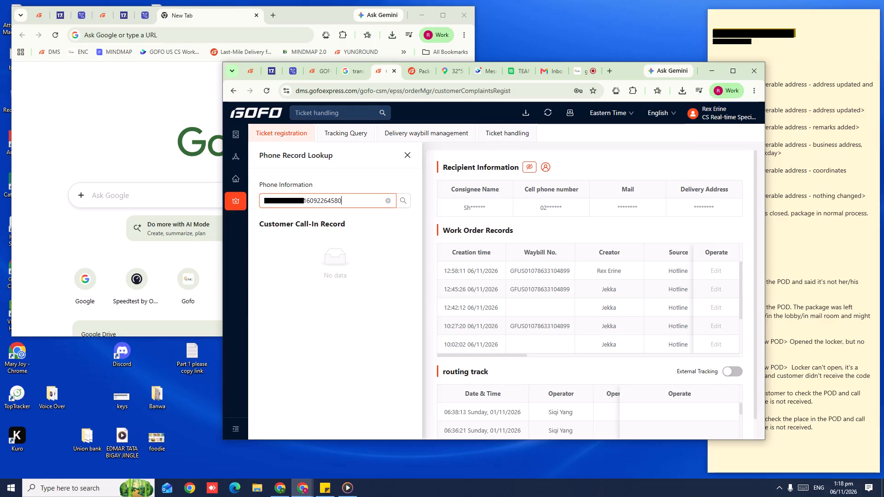
key("ctrl+z")
left_click(406, 193)
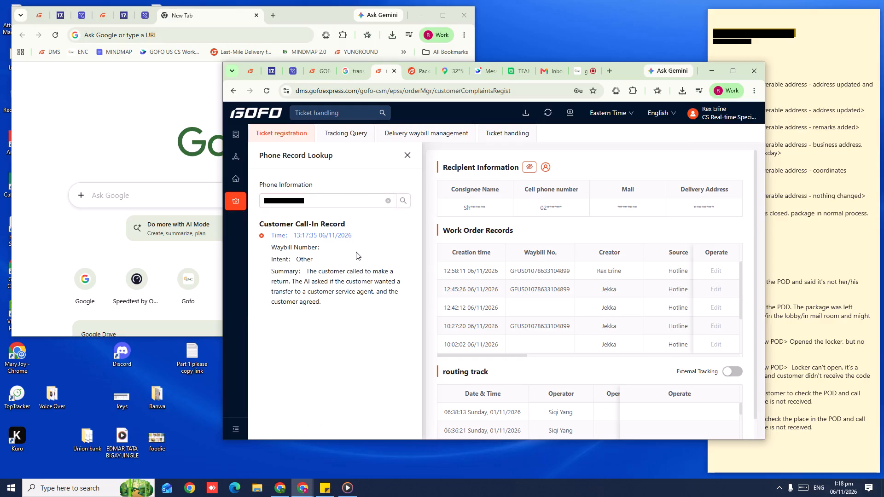
Open Tracking Query, enlarge the browser window, and clear the previous waybill number from the query box.
left_click(330, 132)
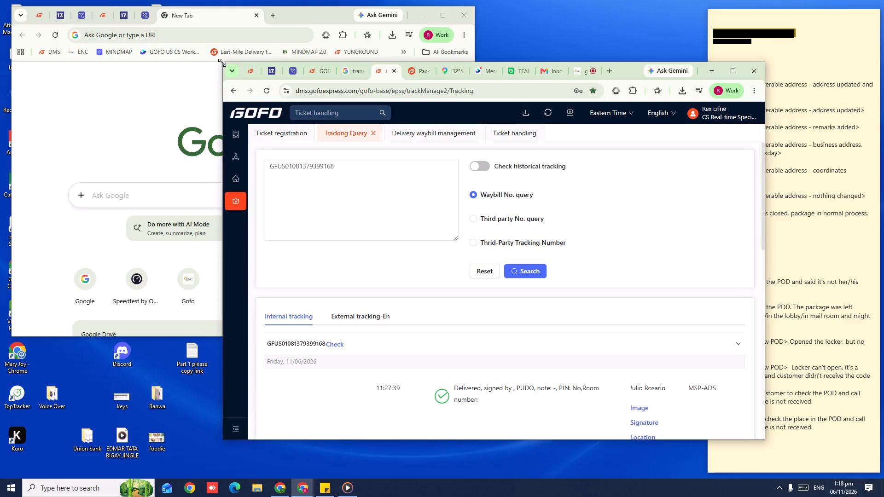
left_click_drag(222, 63, 59, 32)
triple_click(183, 131)
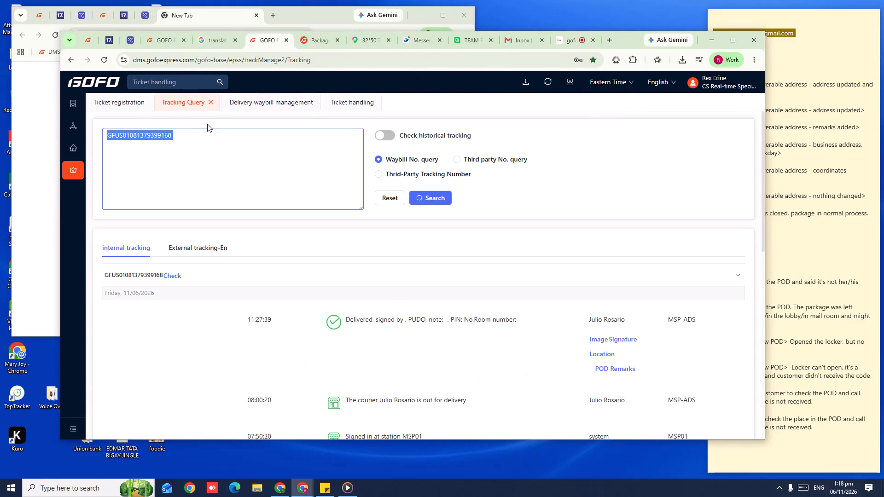
key("BackSpace")
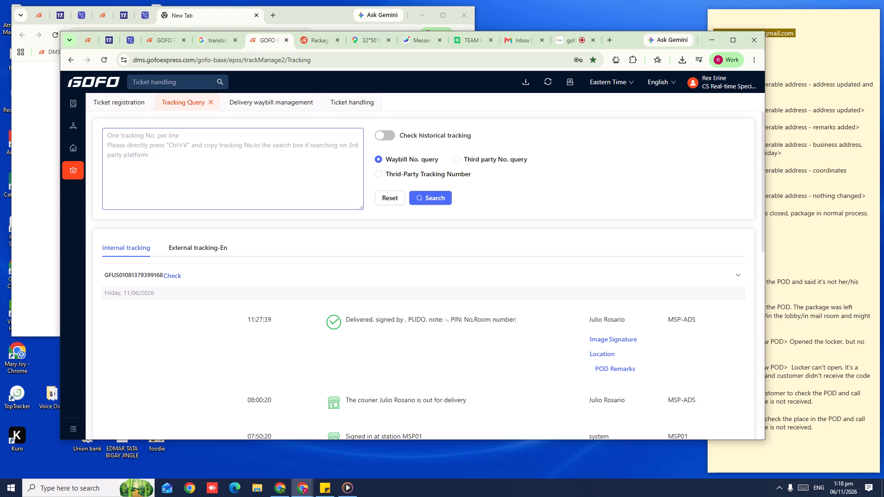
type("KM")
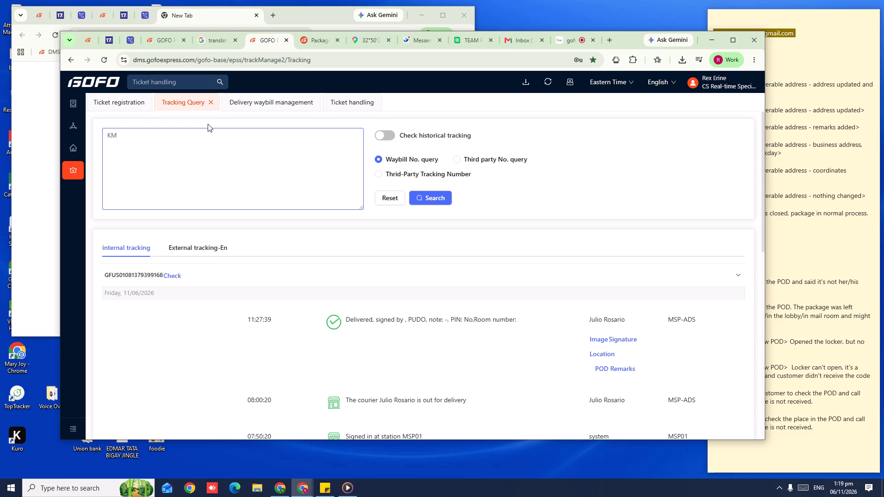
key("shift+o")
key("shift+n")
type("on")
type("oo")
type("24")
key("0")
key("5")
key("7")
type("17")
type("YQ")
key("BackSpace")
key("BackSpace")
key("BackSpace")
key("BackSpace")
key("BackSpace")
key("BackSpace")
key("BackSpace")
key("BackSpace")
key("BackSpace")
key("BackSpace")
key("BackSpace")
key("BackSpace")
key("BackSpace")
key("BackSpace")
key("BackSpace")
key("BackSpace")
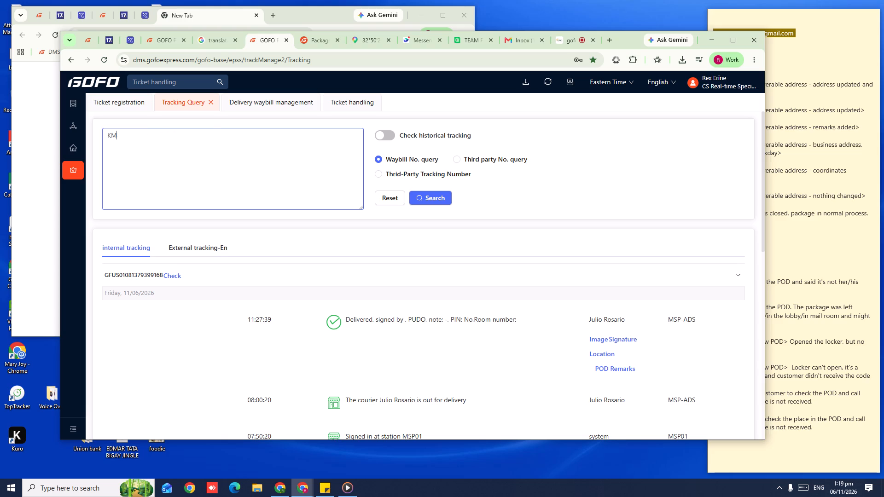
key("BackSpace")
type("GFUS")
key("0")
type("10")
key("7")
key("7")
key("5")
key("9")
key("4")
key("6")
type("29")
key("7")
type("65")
left_click(429, 196)
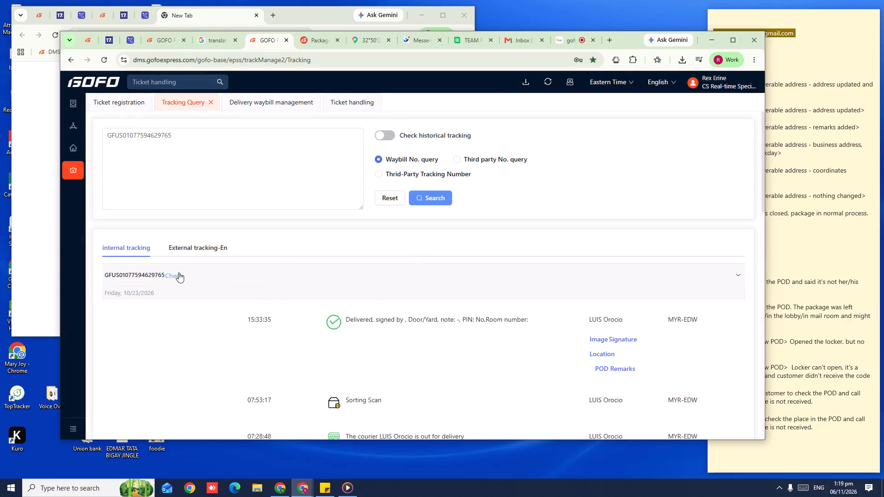
Check the waybill's basic and receiver information, and close its details.
left_click(179, 273)
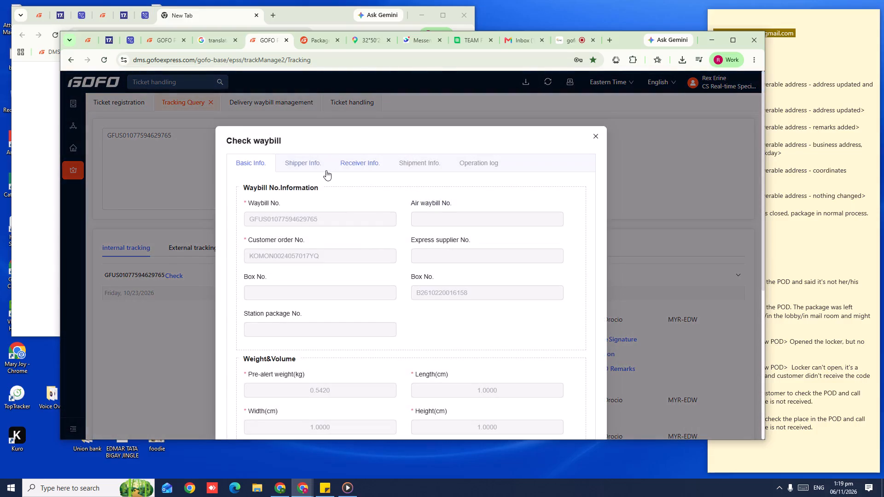
left_click(350, 168)
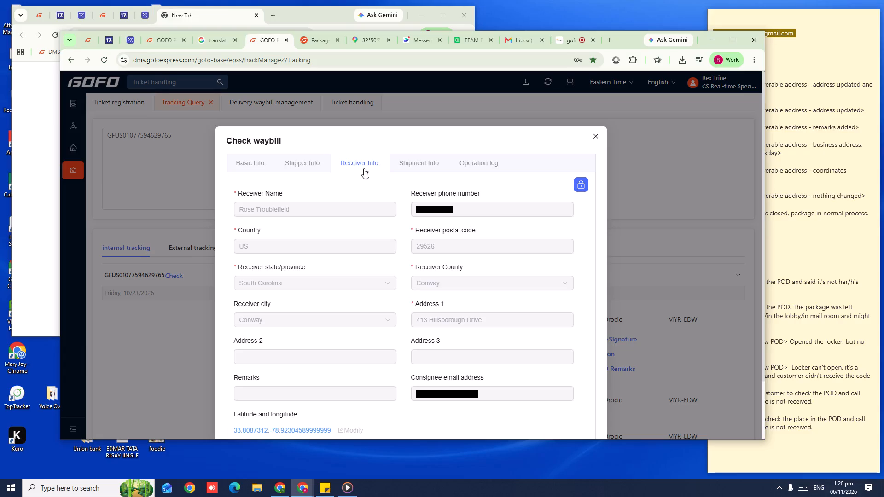
left_click(599, 138)
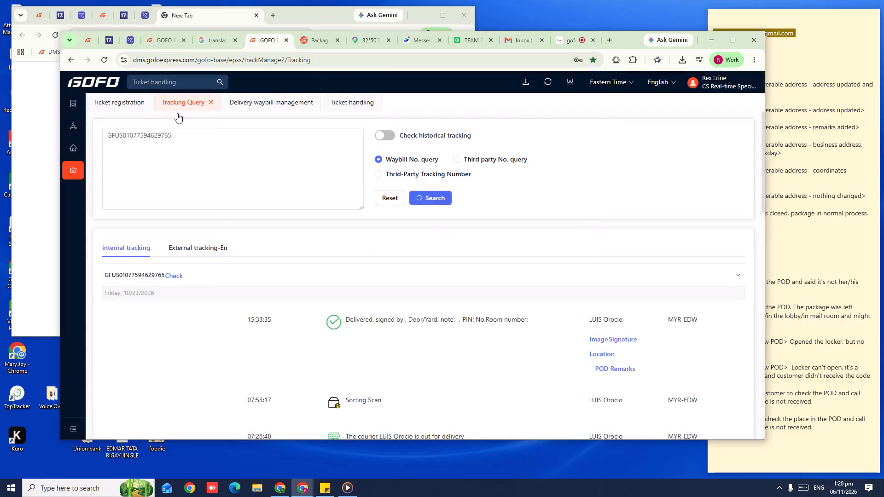
double_click(159, 140)
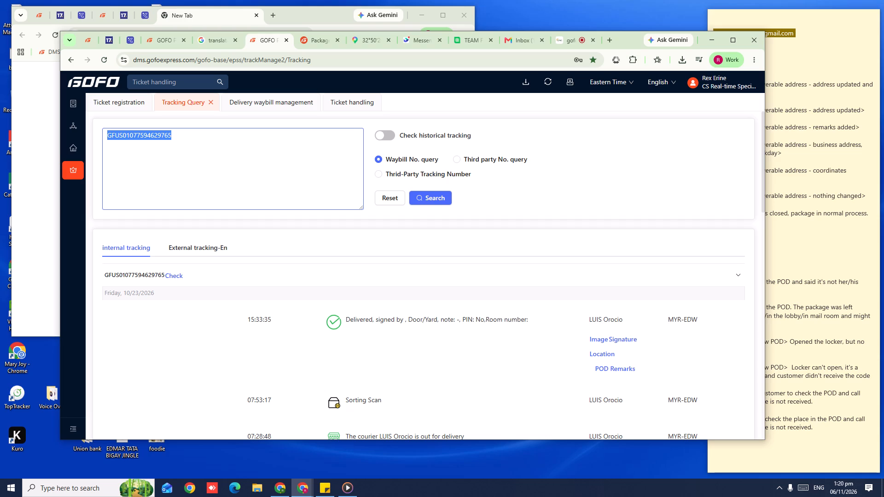
key("ctrl+c")
key("ctrl+c")
left_click(348, 104)
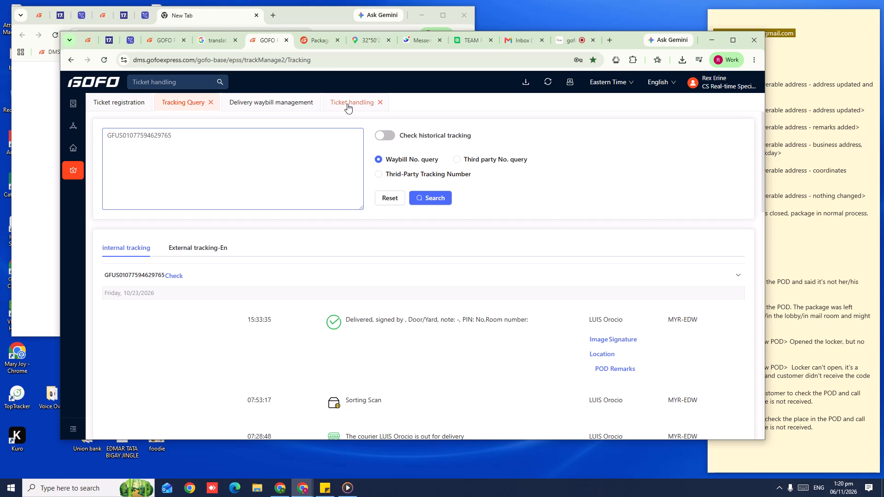
left_click(250, 148)
key("ctrl+v")
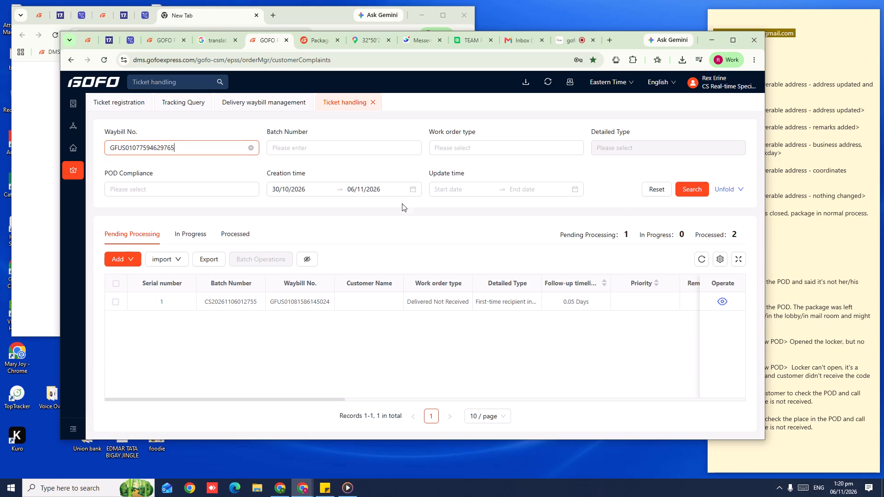
left_click(688, 189)
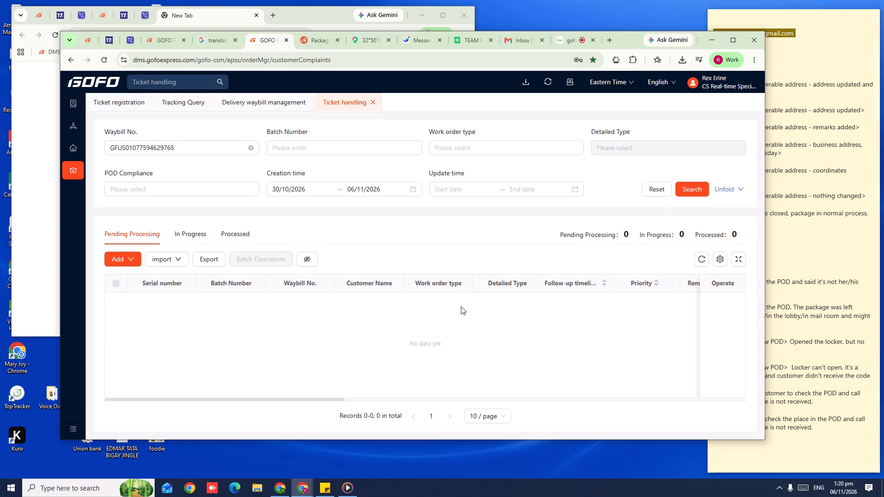
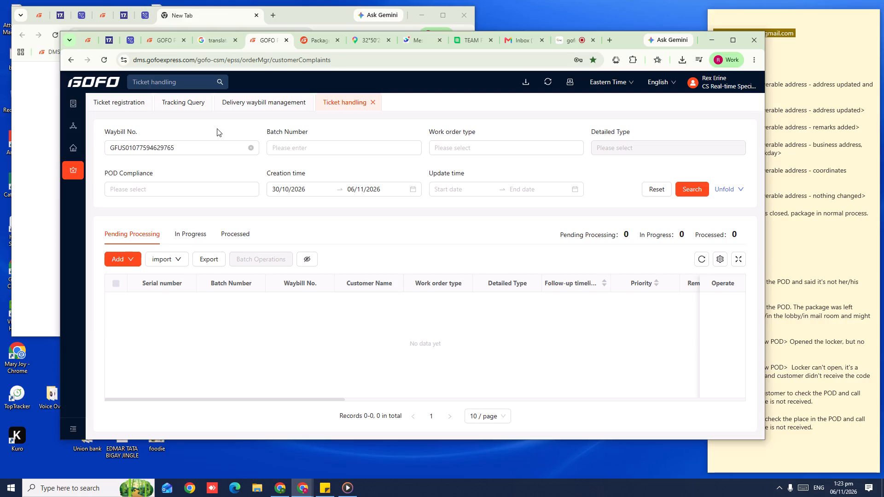
Switch from Ticket handling to the GOFO call center's recordings page.
left_click(560, 45)
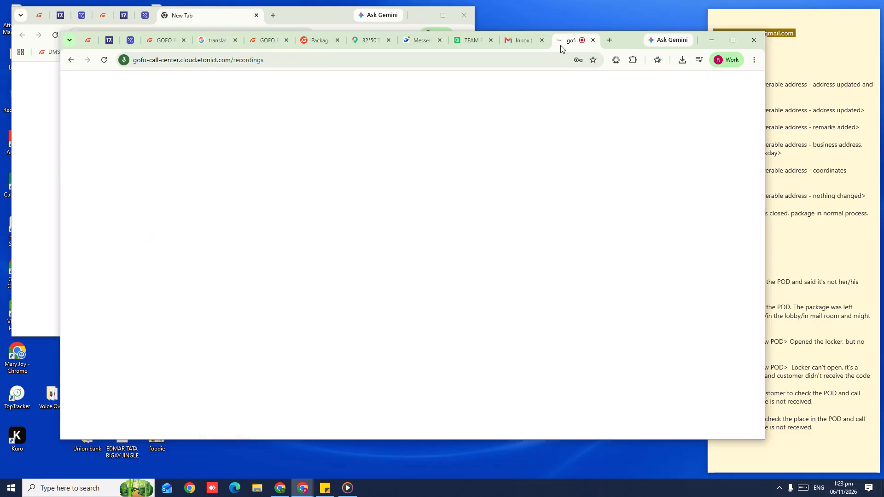
Move the floating call window clear of the navigation and open the Call Center Console's Queue Panel.
left_click_drag(484, 144, 264, 87)
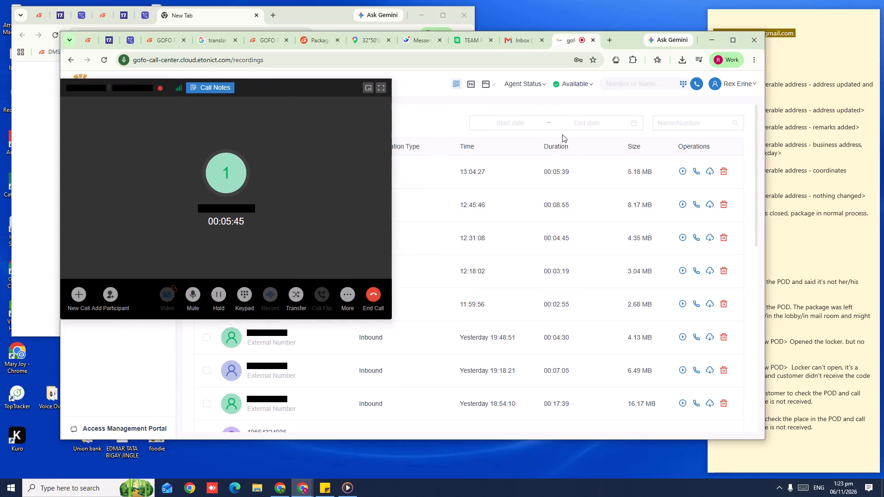
left_click_drag(261, 86, 388, 103)
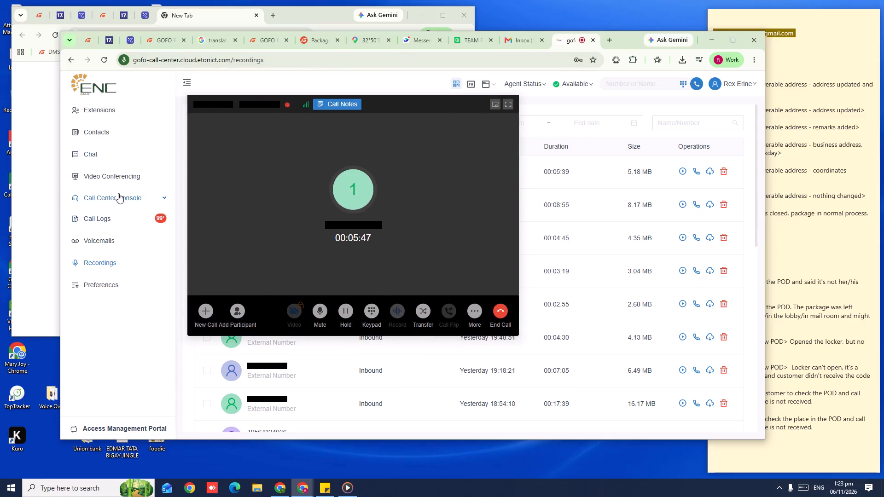
left_click(118, 193)
left_click(119, 237)
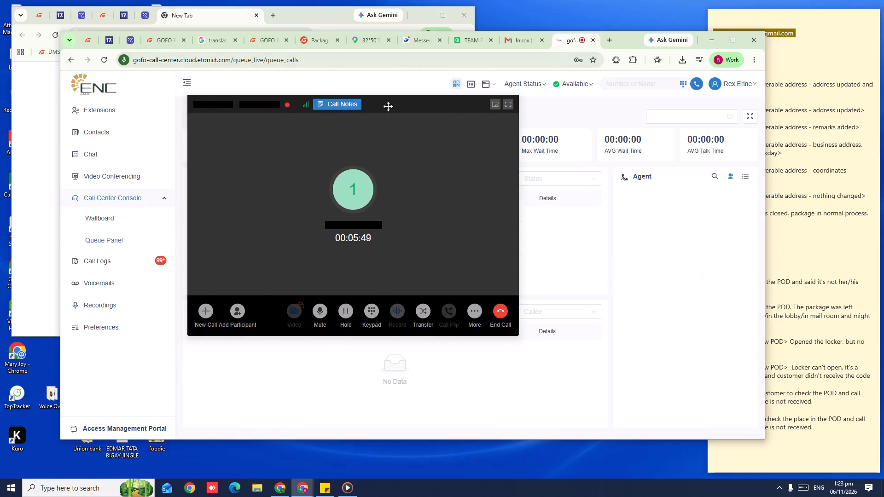
Uncover the Queue Panel by shifting the call window aside, and search the Agent list for "rex".
left_click_drag(388, 104, 329, 96)
left_click(717, 177)
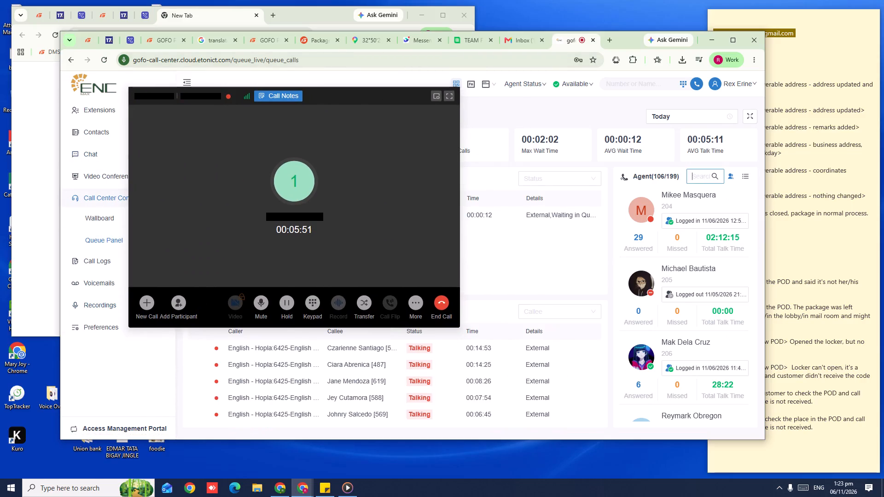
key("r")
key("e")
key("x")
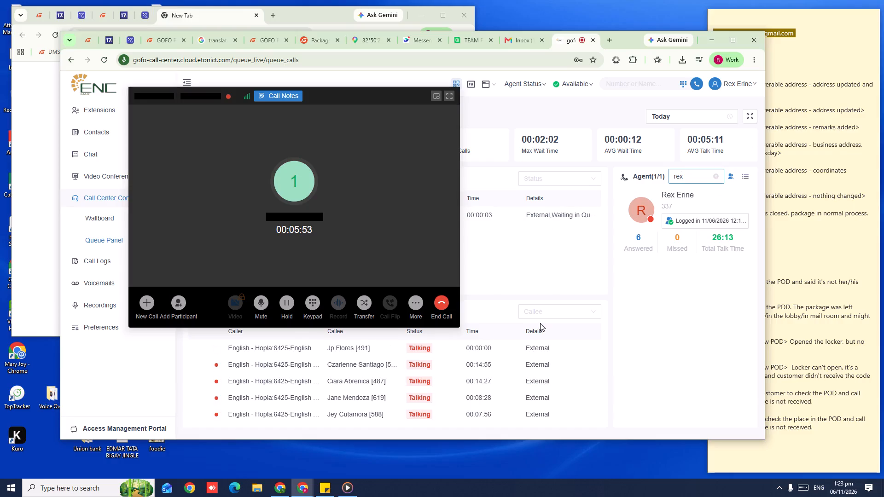
Filter the Queue Panel's Active Calls by callee, searching "rex" and choosing the agent at extension 337.
left_click(548, 298)
left_click(538, 311)
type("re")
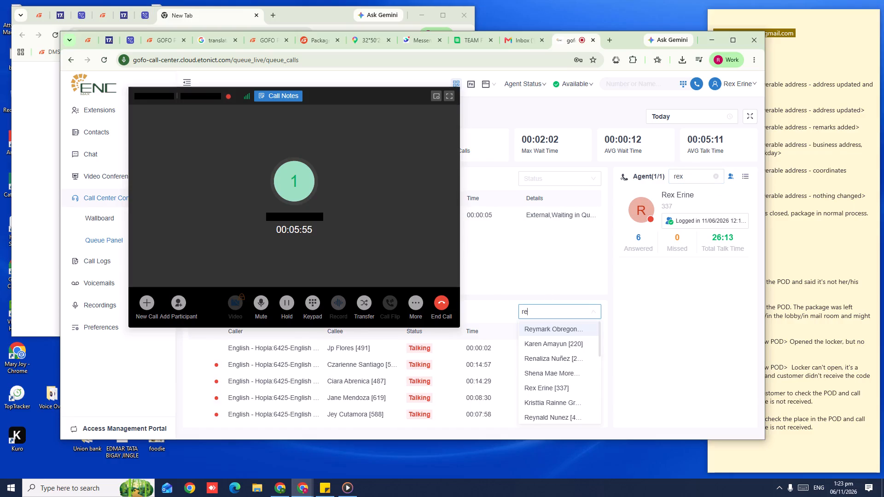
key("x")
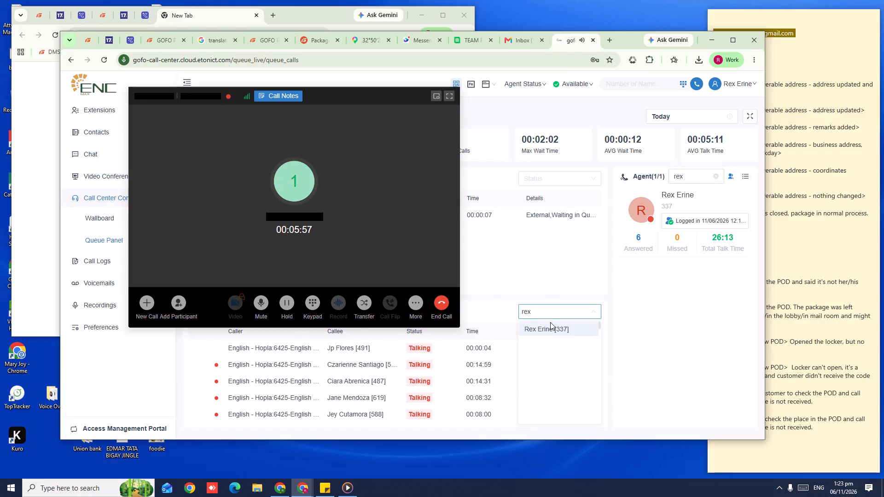
left_click(550, 333)
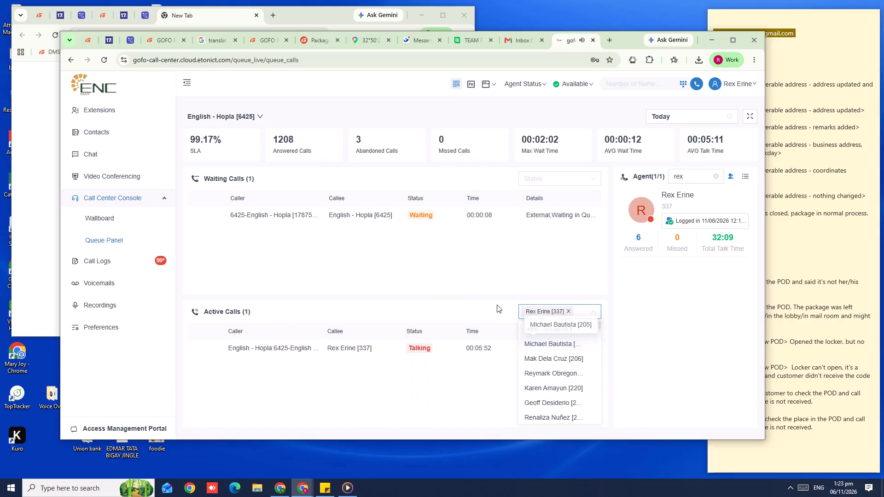
left_click(495, 304)
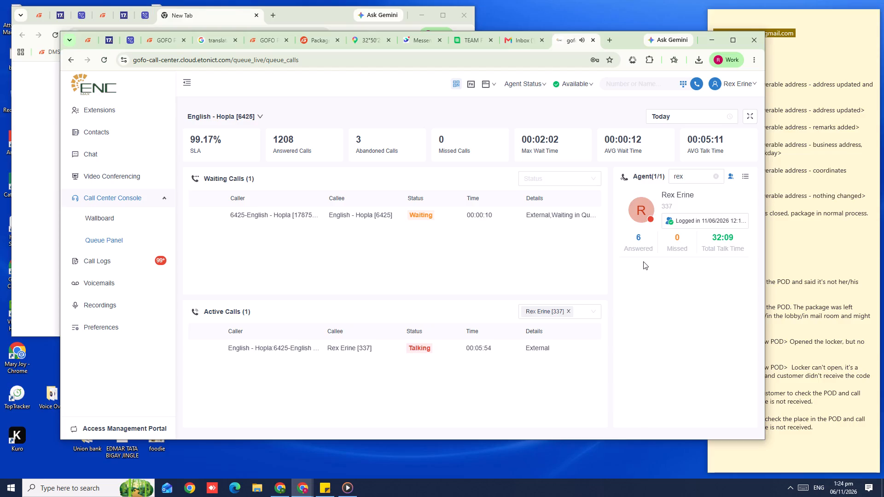
Switch to the other browser window showing Facebook and look through the home feed posts.
left_click(284, 492)
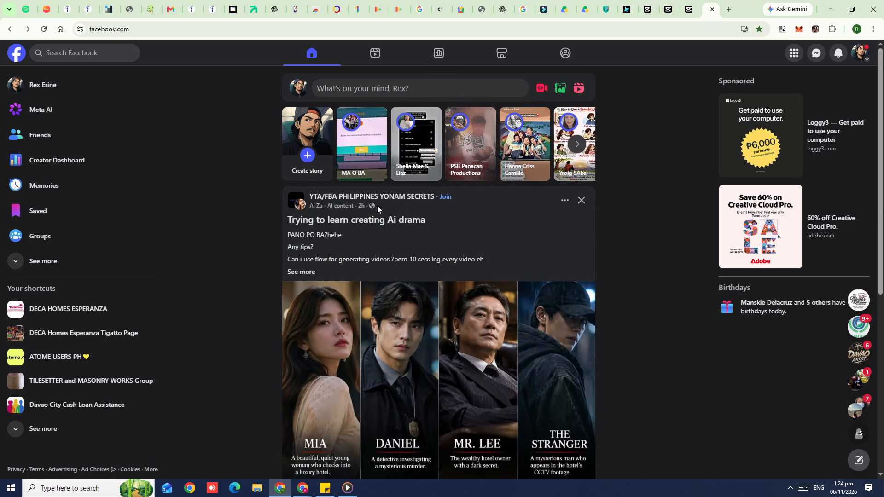
scroll(377, 205, "down", 3)
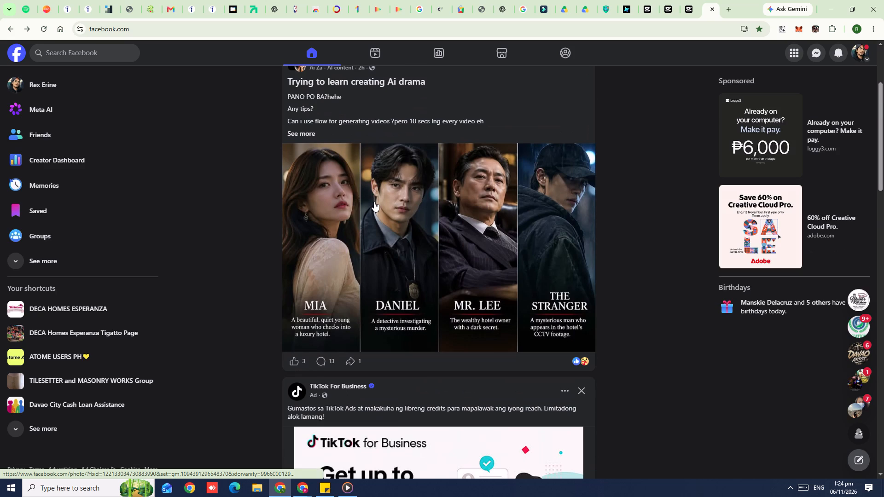
scroll(374, 202, "down", 4)
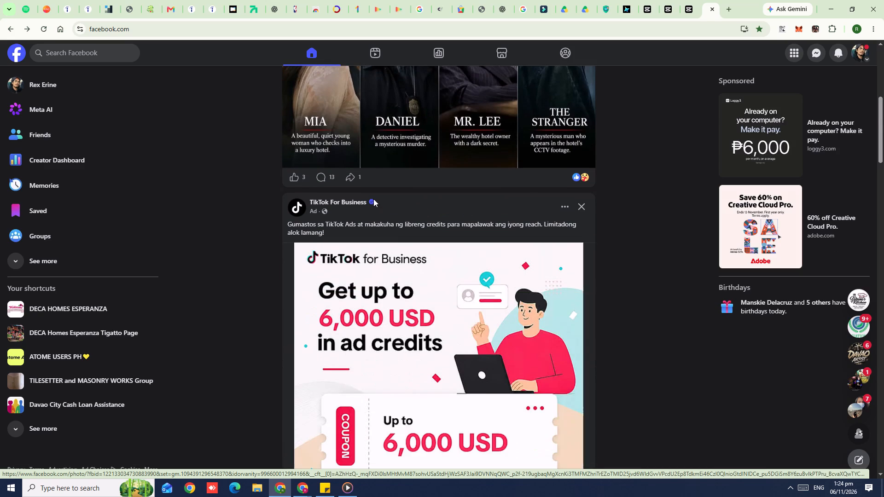
scroll(373, 199, "down", 9)
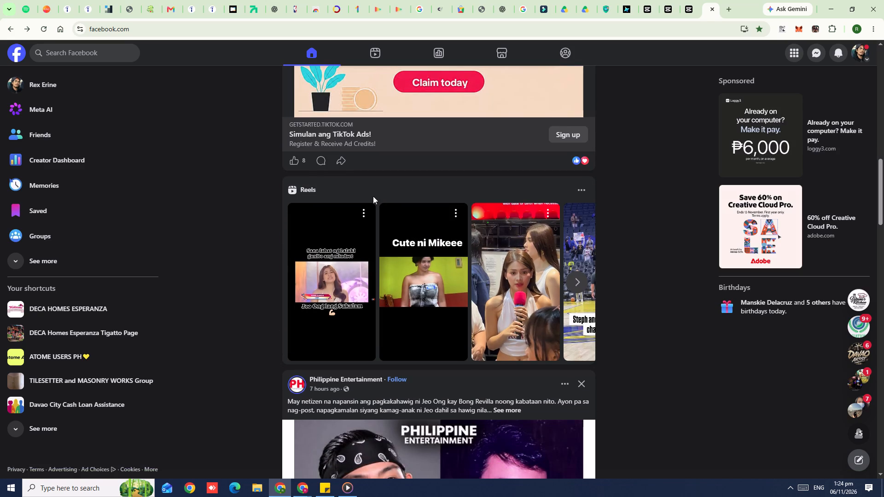
scroll(373, 196, "down", 4)
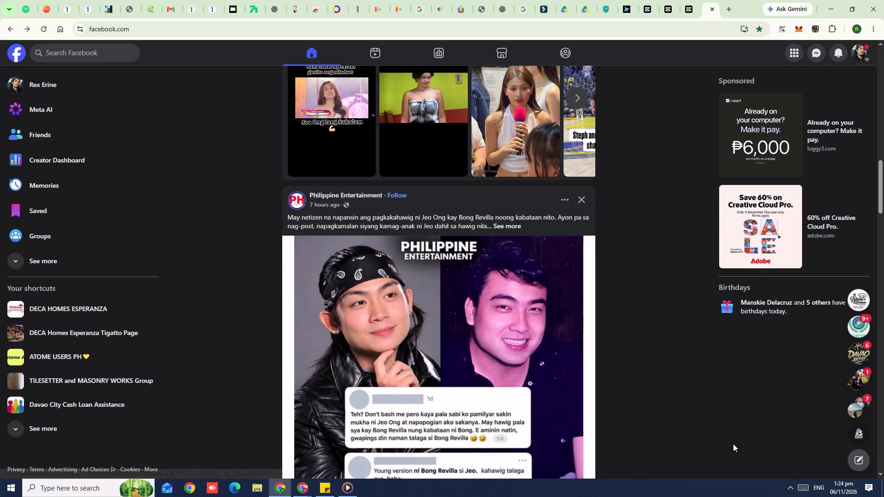
scroll(540, 408, "down", 8)
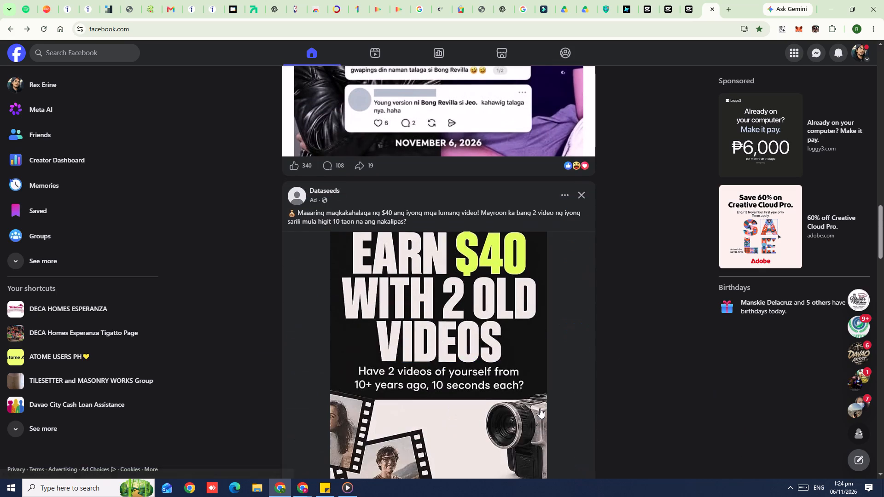
scroll(540, 408, "down", 11)
scroll(540, 408, "up", 1)
scroll(540, 408, "down", 3)
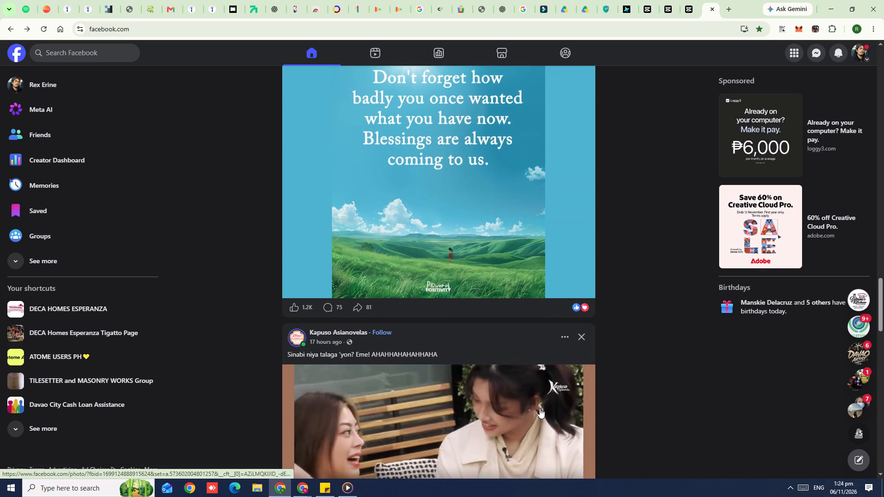
scroll(540, 408, "down", 12)
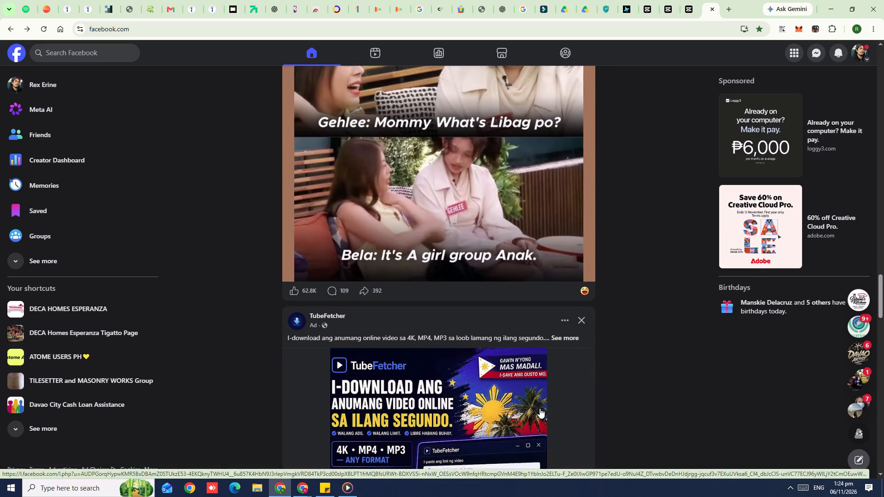
scroll(540, 408, "down", 6)
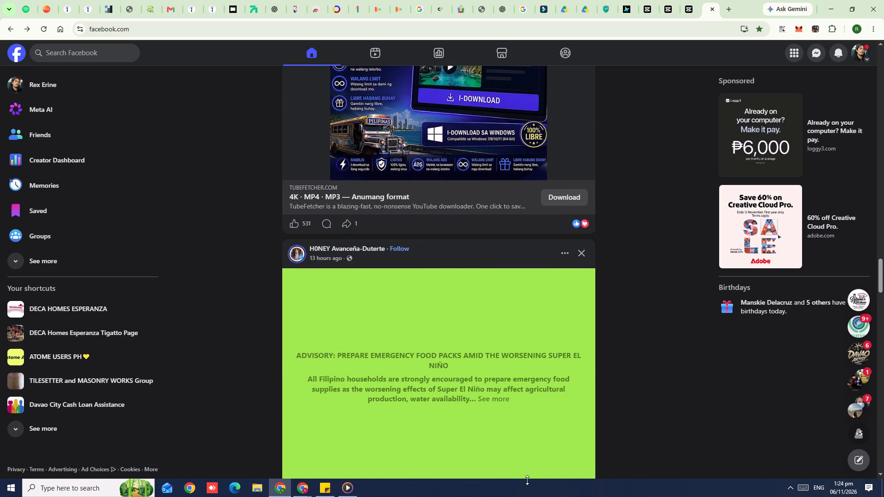
scroll(527, 431, "down", 4)
scroll(527, 431, "up", 1)
scroll(522, 441, "down", 4)
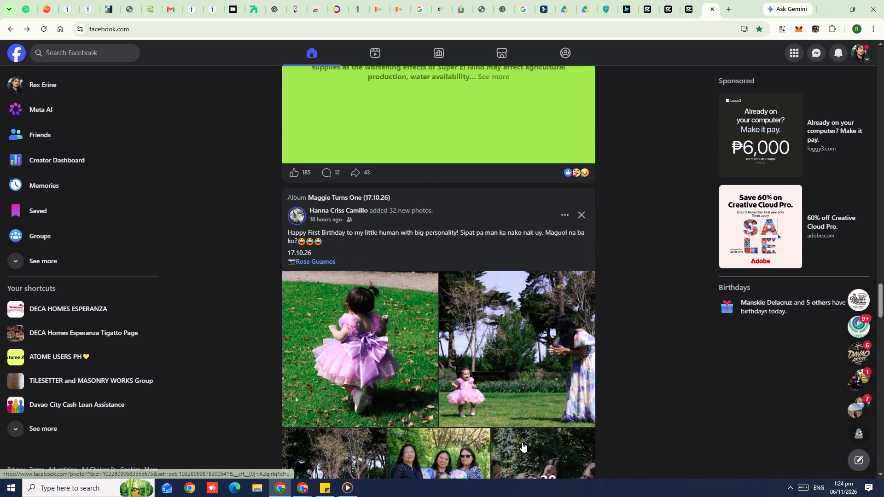
scroll(522, 443, "down", 4)
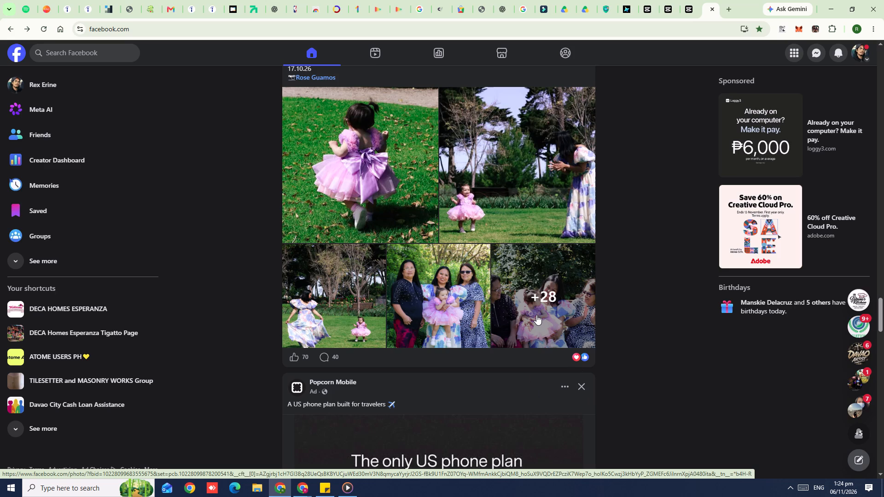
scroll(536, 315, "down", 9)
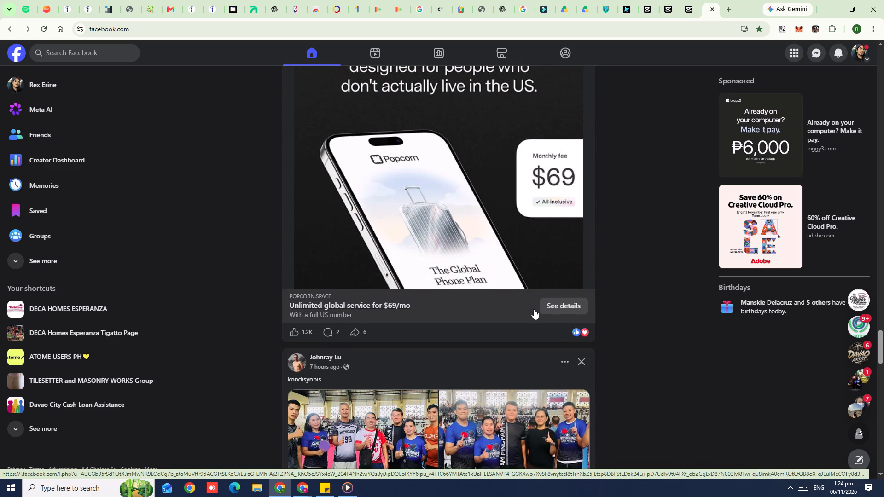
scroll(534, 309, "down", 4)
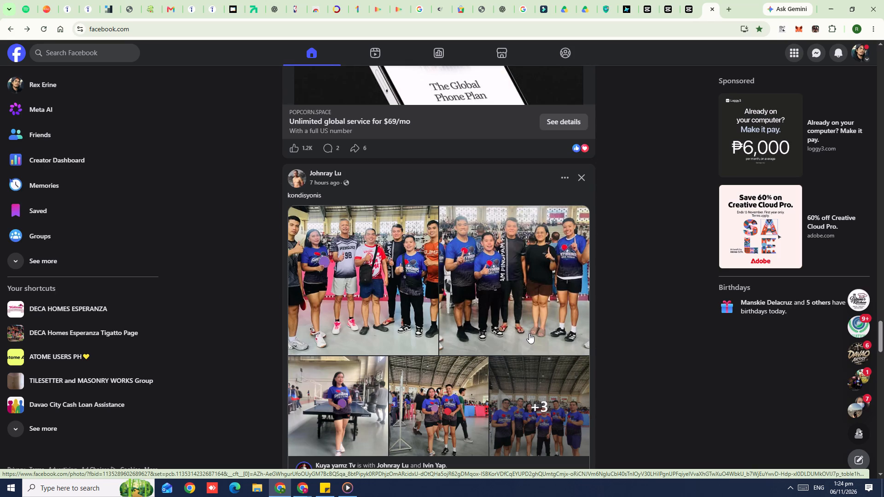
Refresh the Facebook home feed, turn down the Nhelle A.i TV video's volume, and look through the posts below it.
left_click(305, 56)
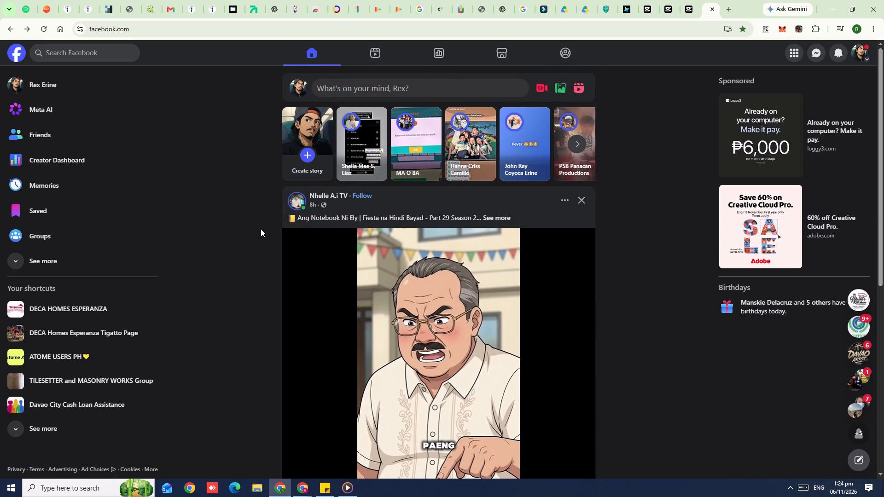
scroll(261, 229, "down", 2)
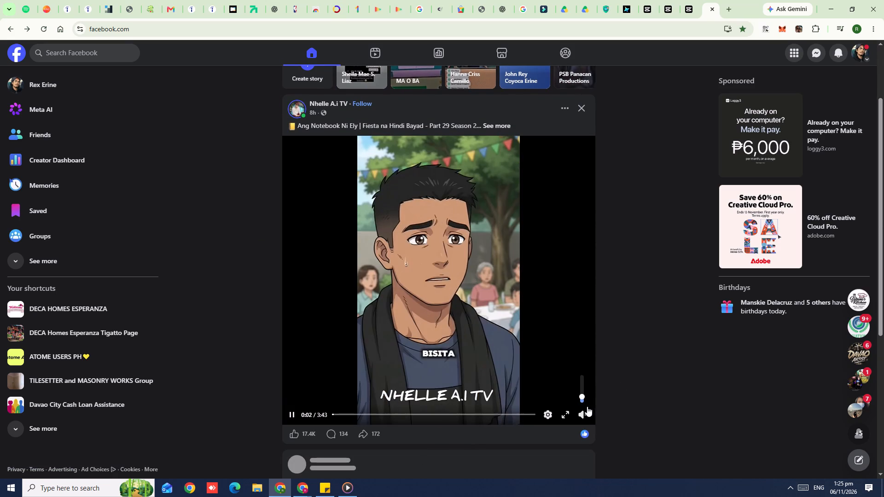
left_click_drag(584, 395, 584, 404)
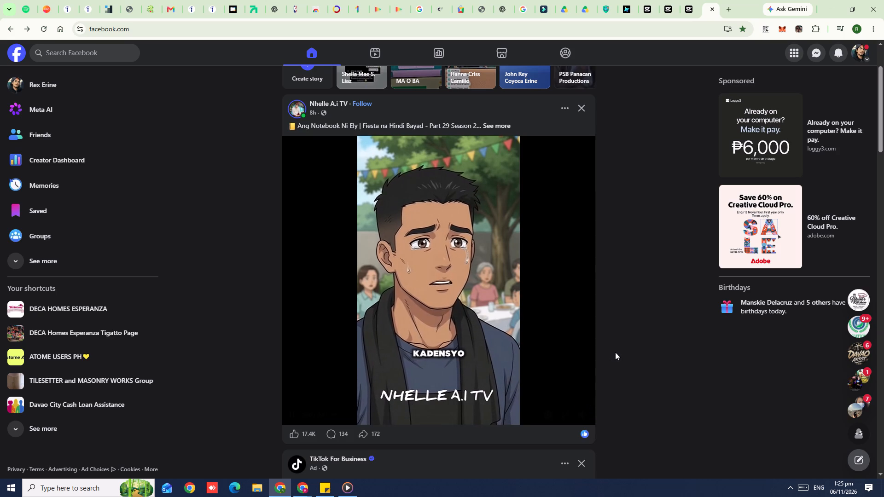
scroll(615, 352, "down", 7)
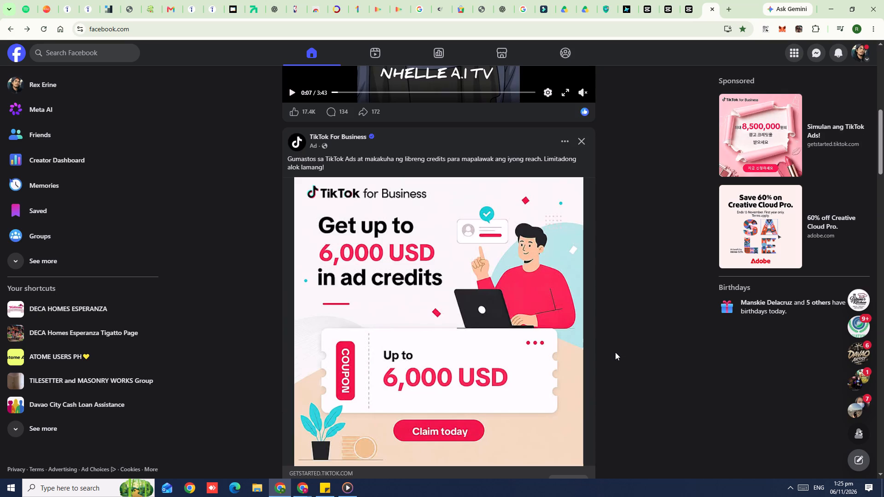
scroll(615, 352, "down", 6)
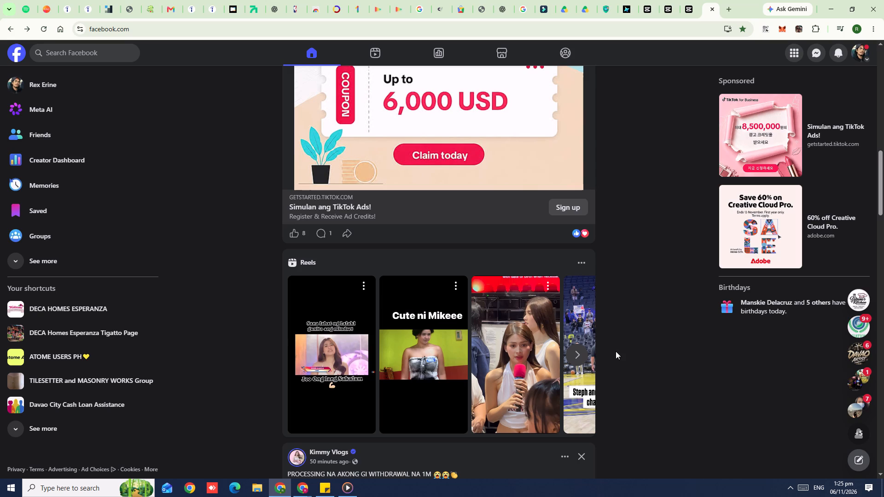
scroll(616, 351, "down", 6)
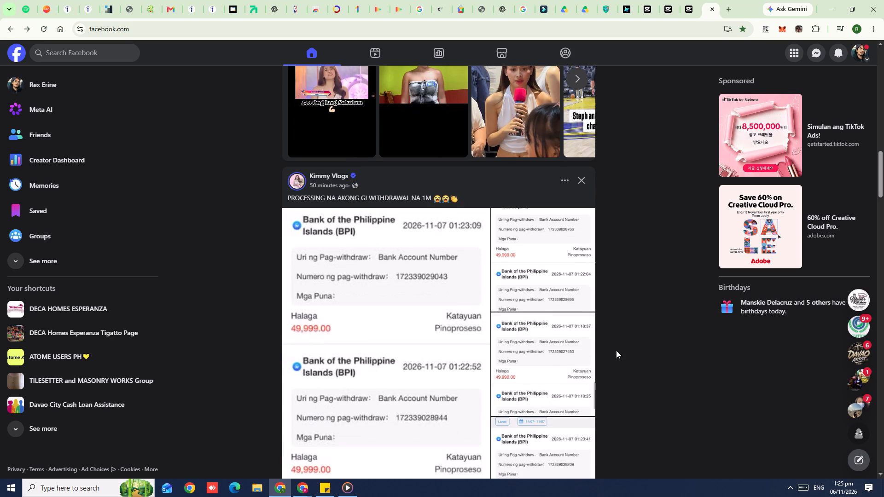
Refresh the home feed again, browse to the 97.5 Brigada Tagum City video, and turn its sound on.
left_click(317, 48)
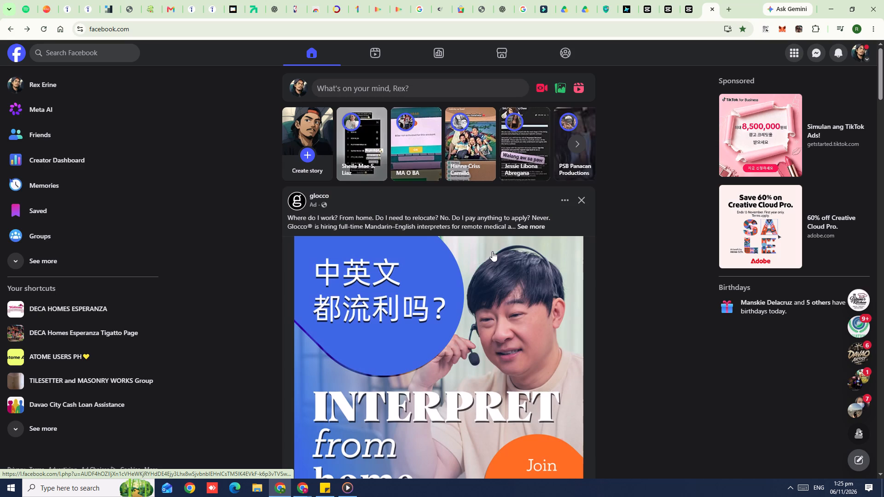
scroll(493, 253, "down", 10)
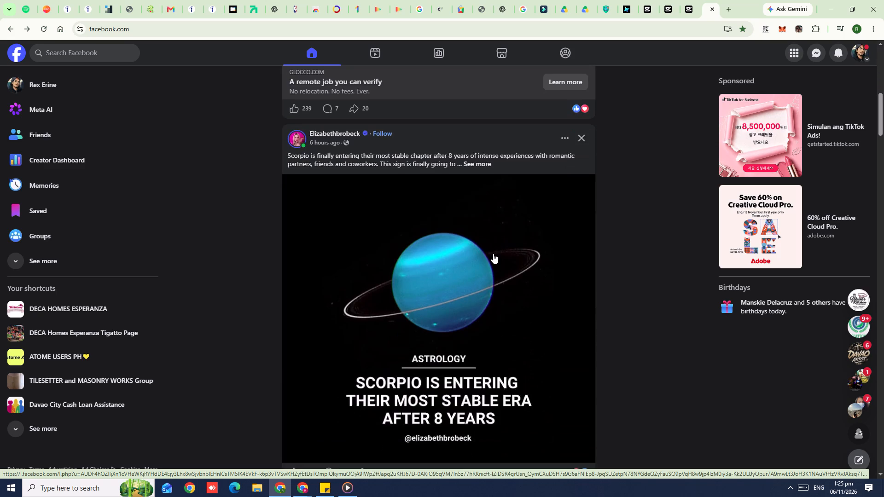
scroll(493, 254, "down", 4)
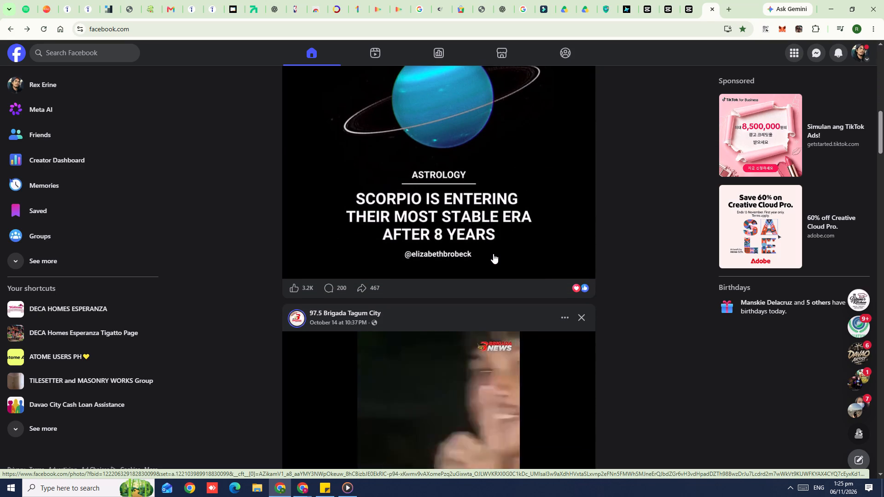
scroll(493, 254, "down", 6)
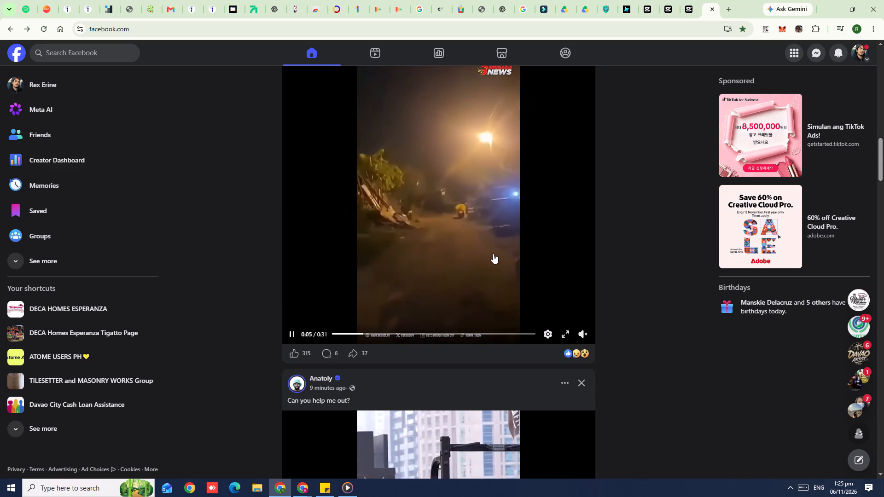
scroll(493, 254, "up", 2)
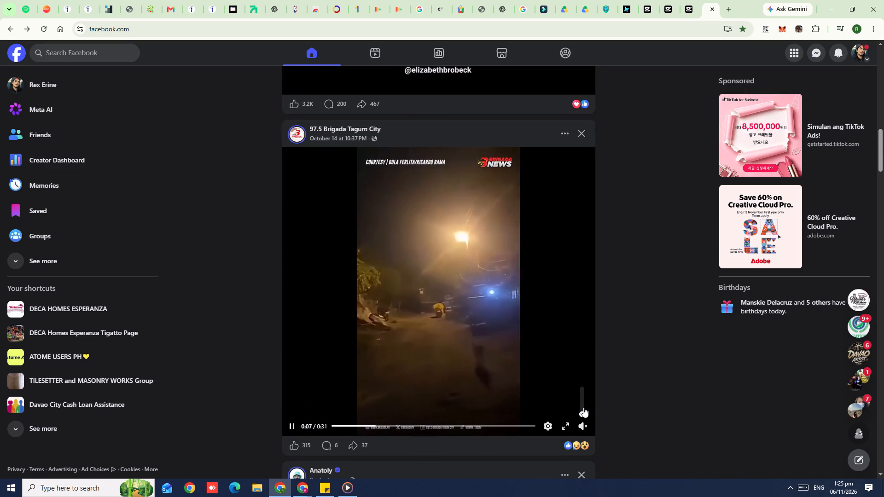
left_click_drag(583, 408, 583, 418)
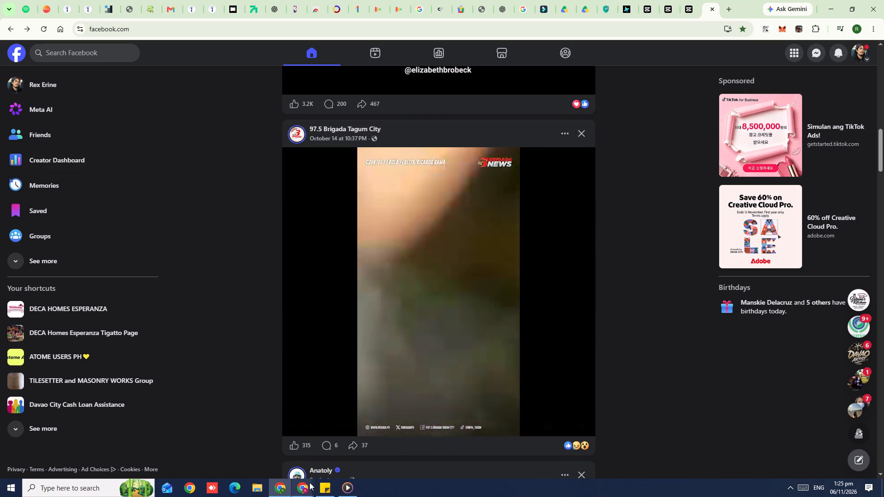
left_click(583, 404)
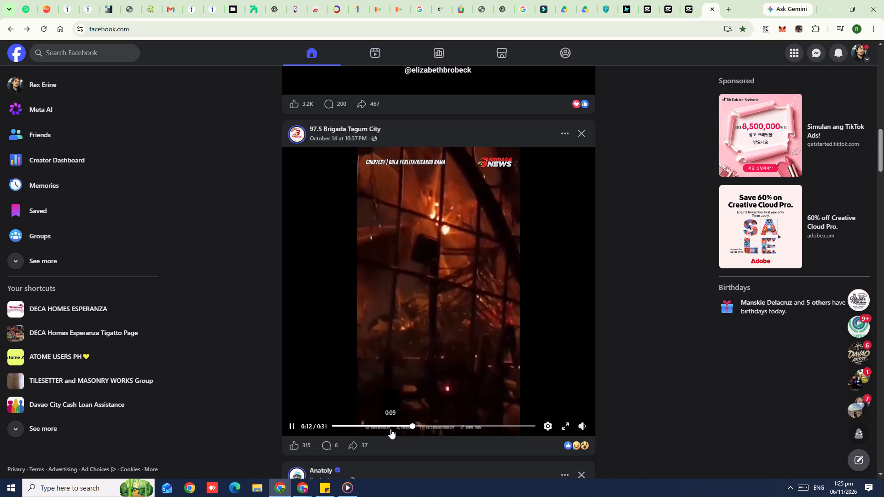
Rewind the 97.5 Brigada Tagum City video to the start, watch it again, and pause it.
left_click_drag(390, 430, 255, 447)
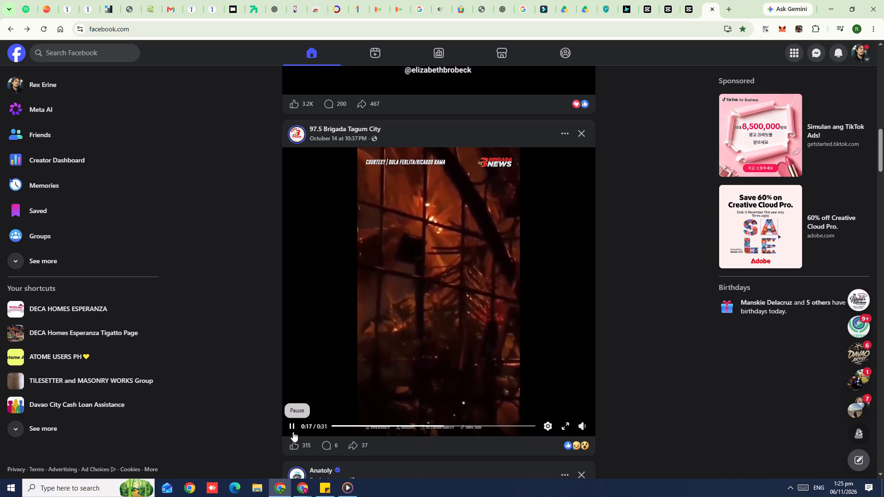
left_click(293, 432)
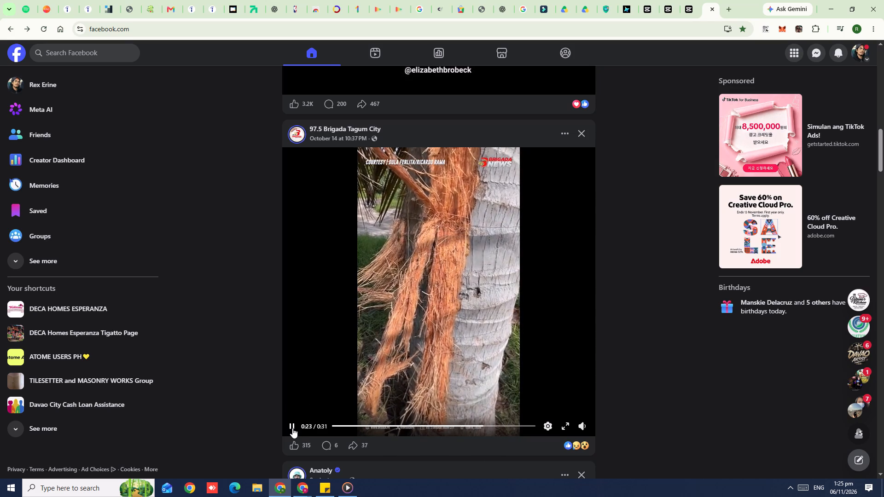
left_click(292, 428)
Refresh the Facebook home feed and turn the UNFPA ad video's volume down to a low level.
left_click(311, 60)
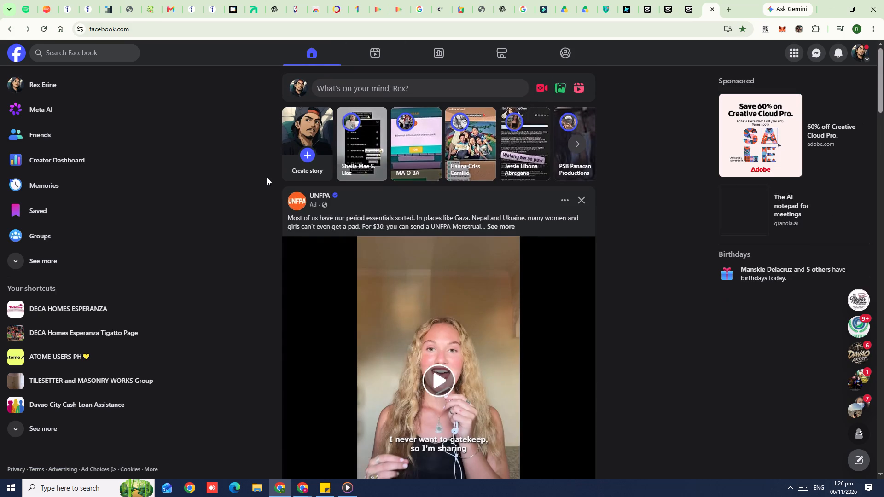
scroll(267, 177, "down", 4)
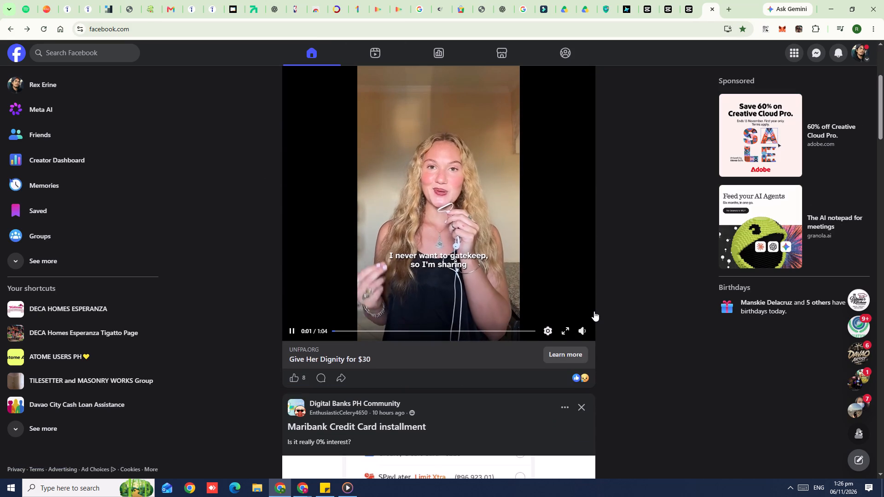
left_click_drag(586, 311, 586, 318)
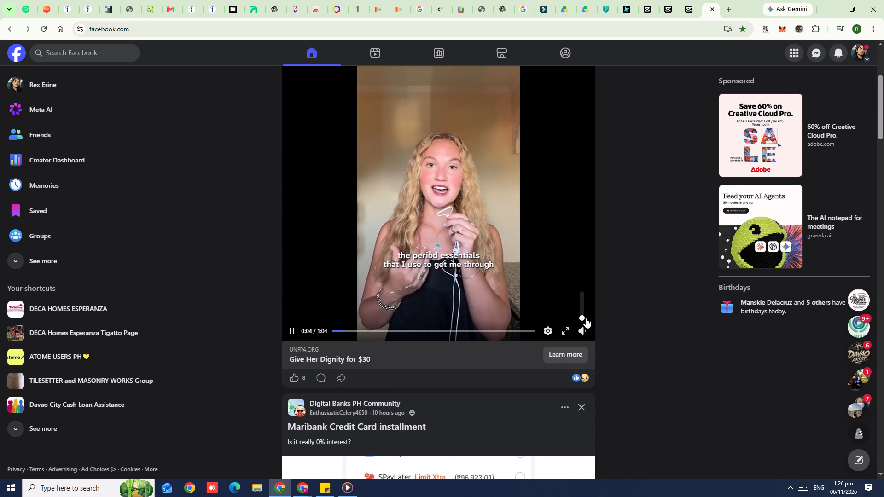
left_click_drag(586, 318, 585, 314)
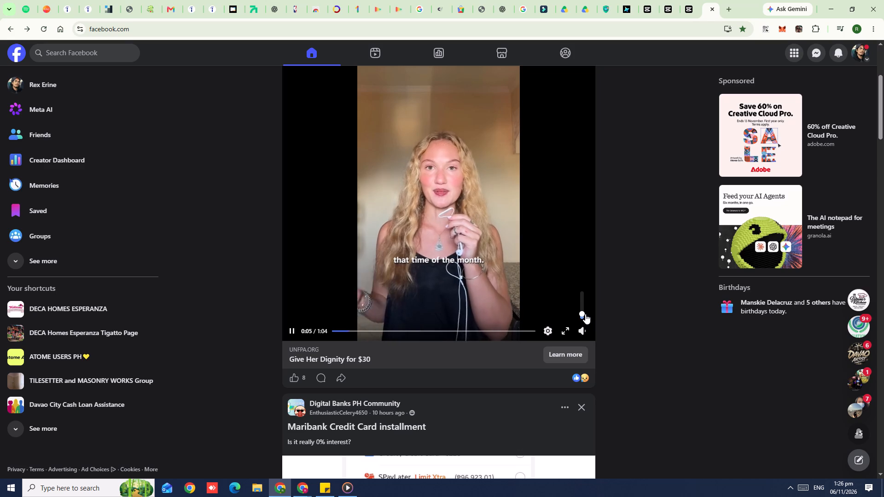
left_click_drag(585, 314, 585, 315)
Look through the feed posts below the UNFPA ad, from the Maribank credit card post past the Picsart ad.
scroll(617, 338, "down", 5)
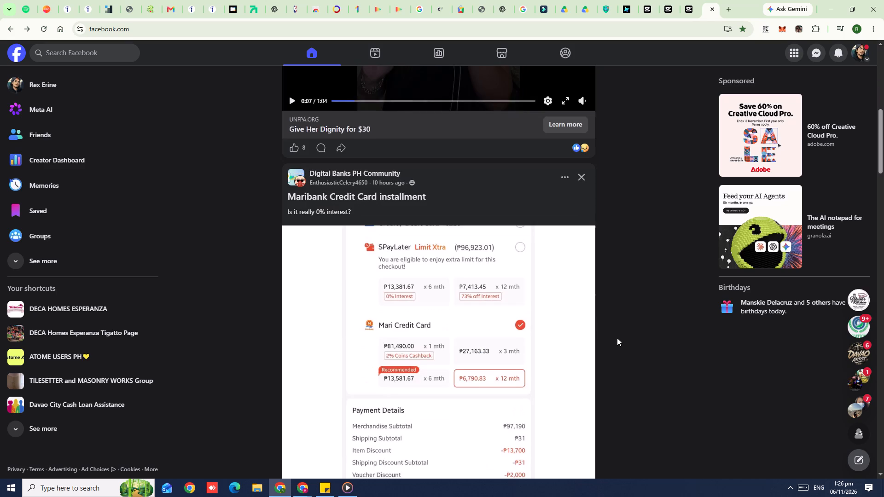
scroll(617, 338, "down", 6)
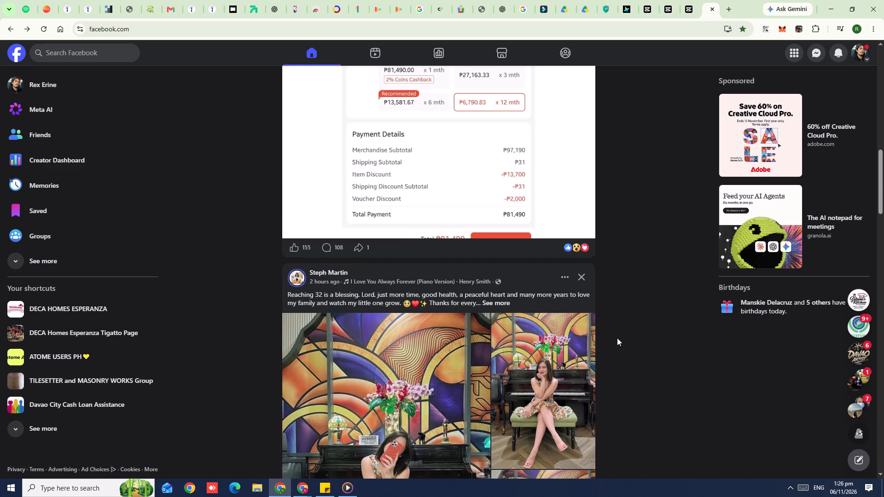
scroll(617, 338, "down", 11)
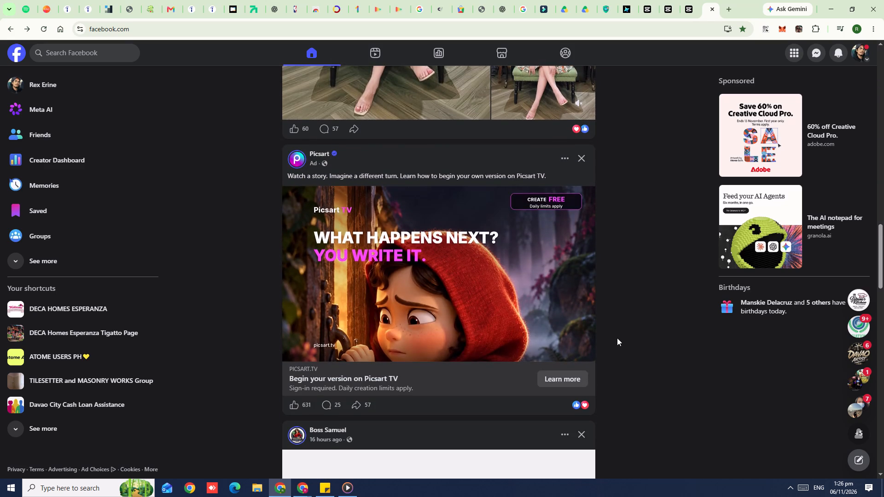
scroll(617, 338, "down", 6)
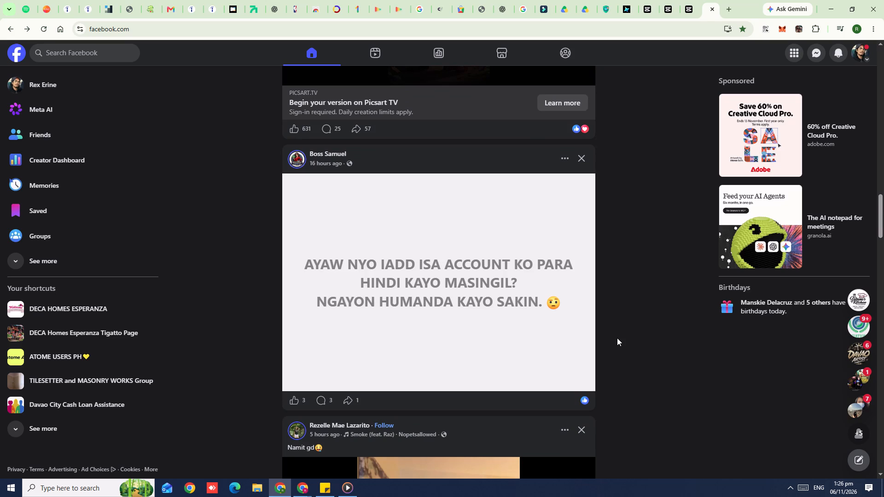
Refresh the Facebook home feed again and look through the newly loaded posts.
left_click(304, 50)
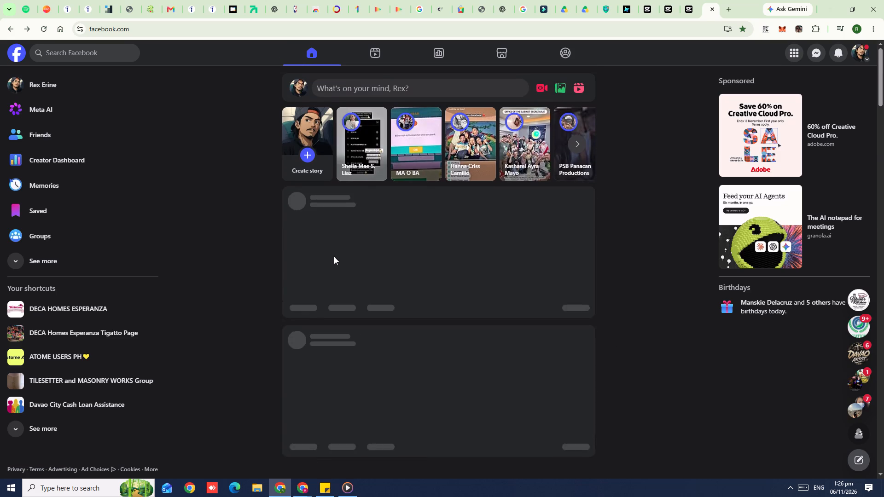
scroll(334, 256, "down", 6)
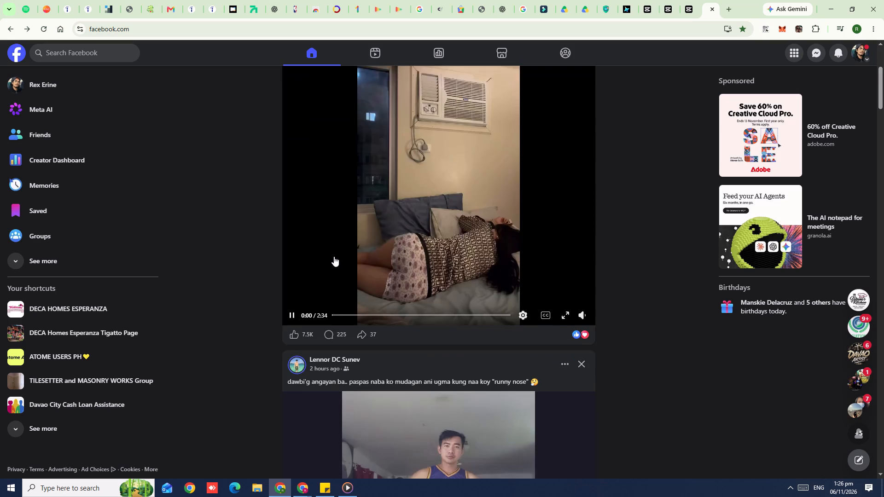
scroll(334, 256, "down", 5)
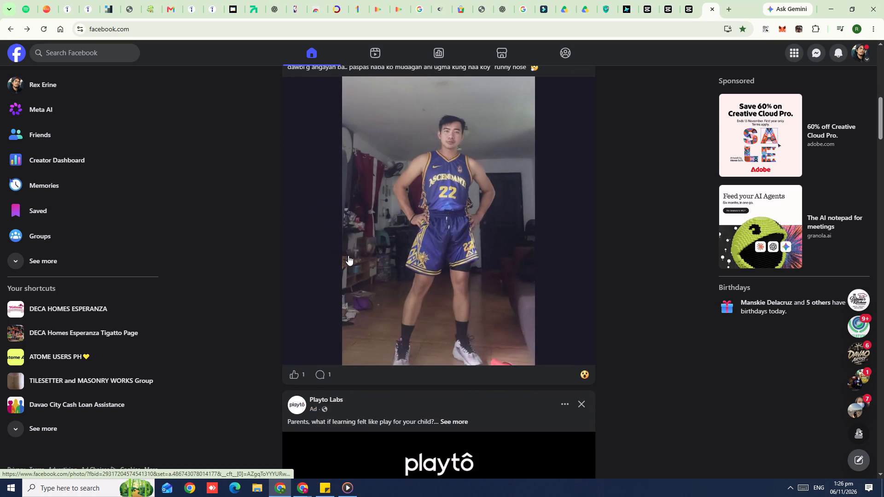
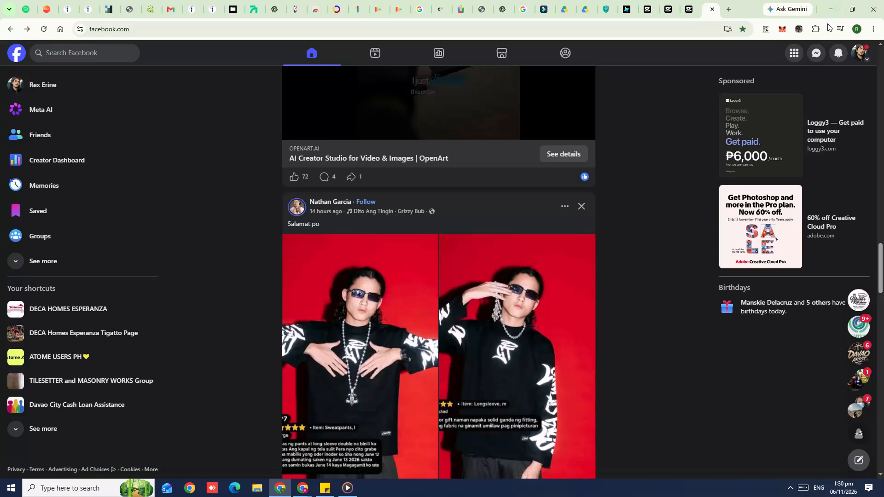
Switch from Facebook to the call-center queue page and copy the current caller's number from the active call.
left_click(829, 8)
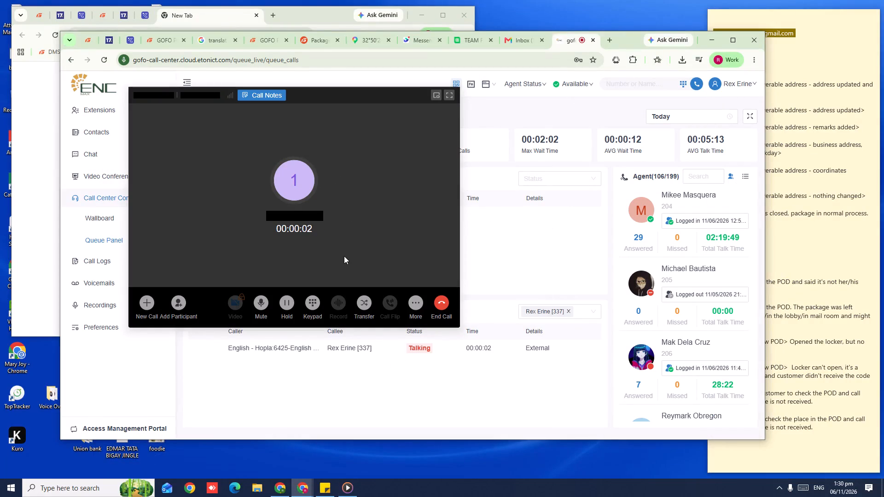
left_click(323, 218)
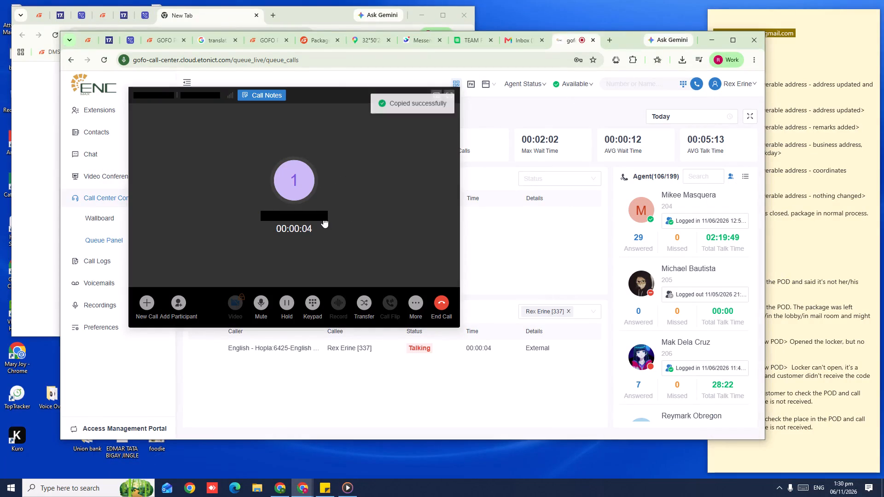
Clear the previous contact details from the top of the sticky note, above the Redelivery templates.
left_click(799, 25)
left_click_drag(756, 45, 707, 32)
key("Delete")
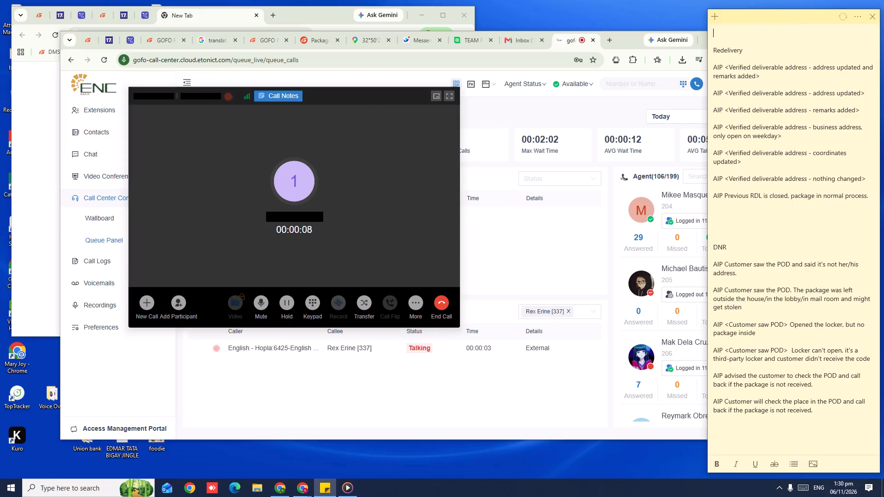
Paste the current caller's phone number on the empty top line of the sticky note.
key("ctrl+v")
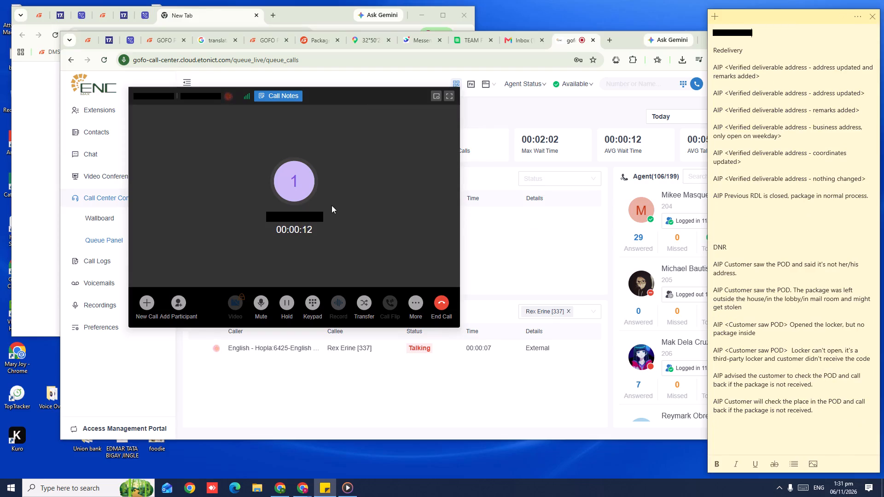
Copy the caller's number from the active call and search for it in the gofoexpress.ca site's Phone Record Lookup.
left_click(324, 218)
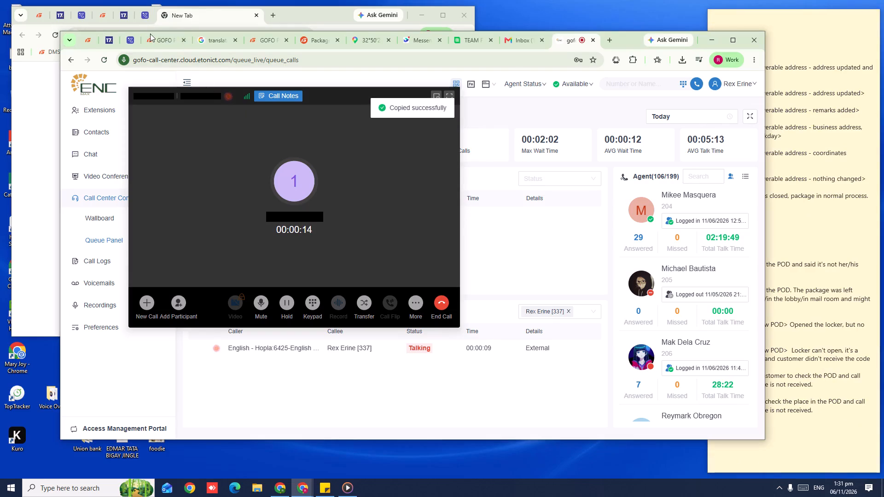
left_click(153, 39)
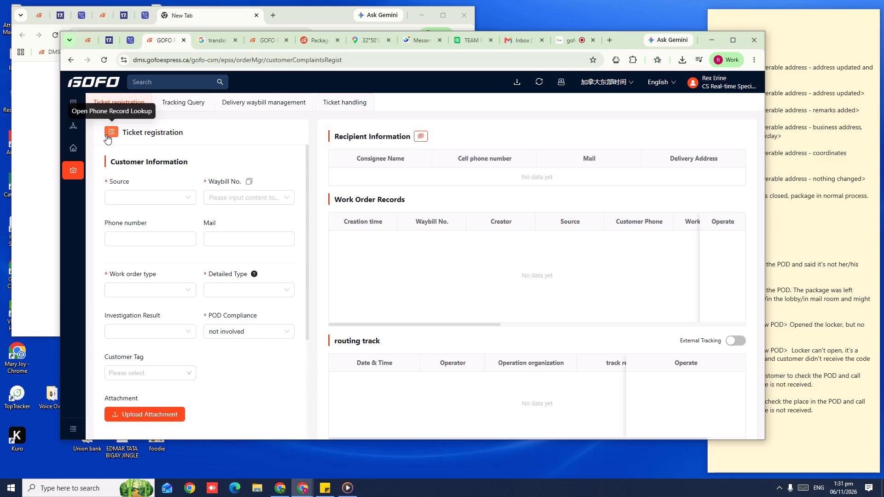
left_click(109, 134)
left_click(169, 169)
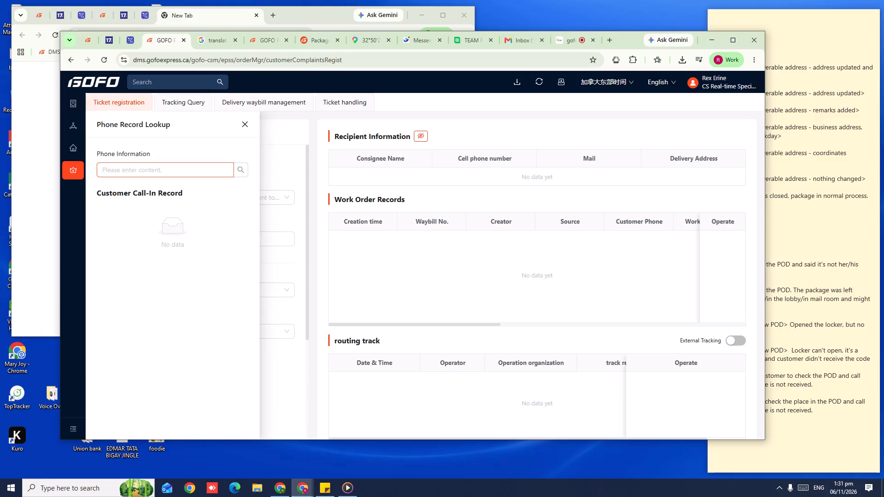
key("ctrl+v")
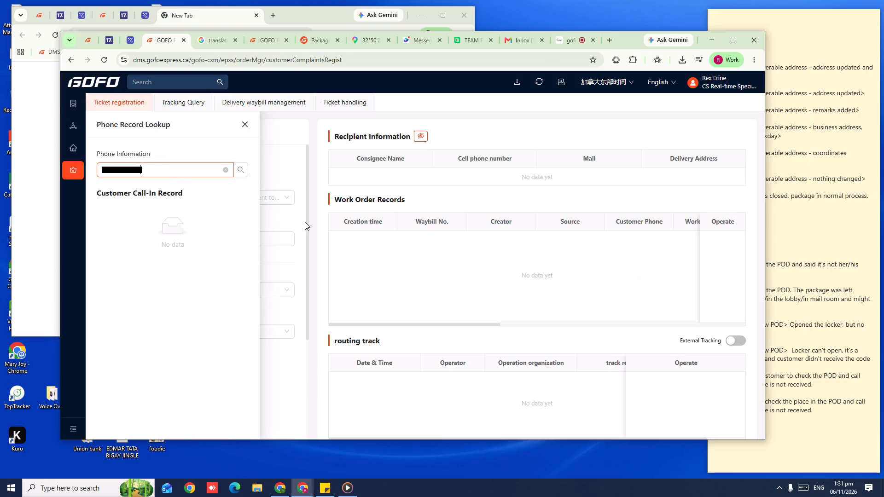
left_click(241, 168)
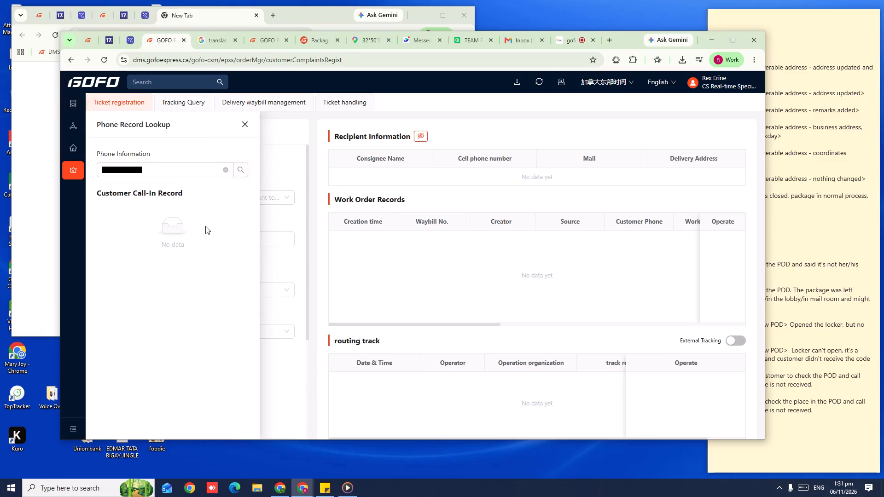
left_click(242, 172)
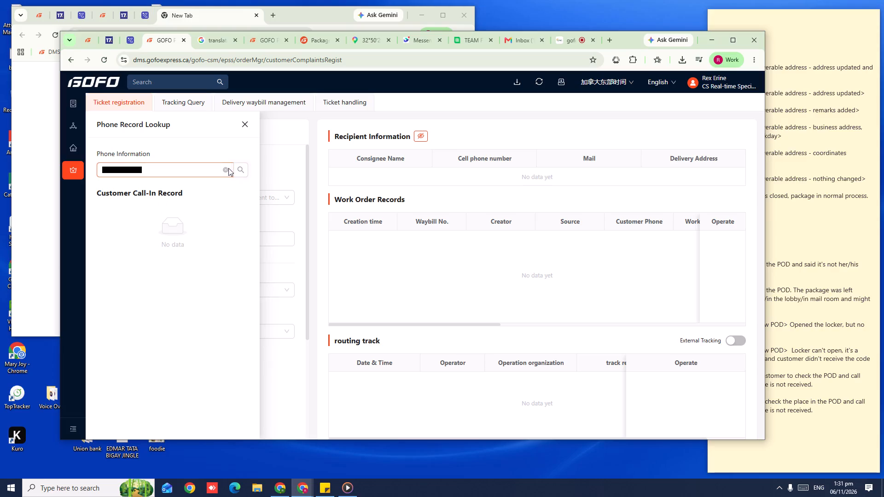
Search for the caller's number in Phone Record Lookup under Ticket registration on the gofoexpress.com site, replacing the previous number.
left_click(261, 42)
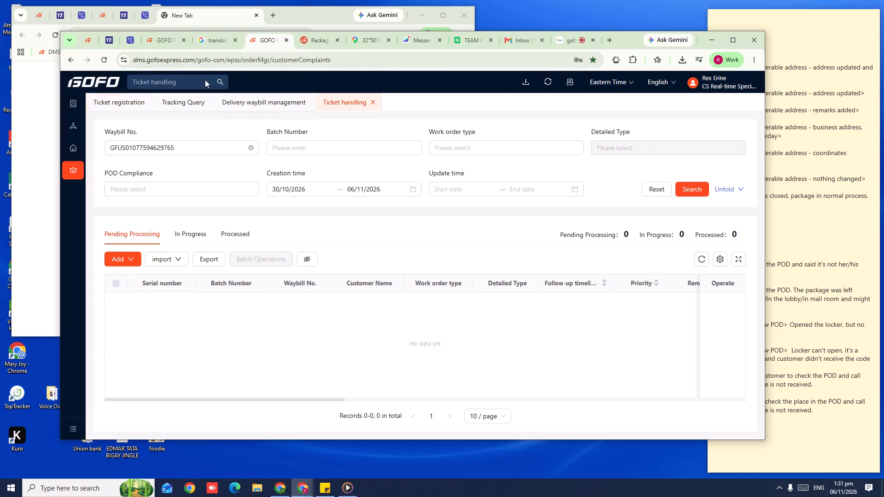
left_click(129, 99)
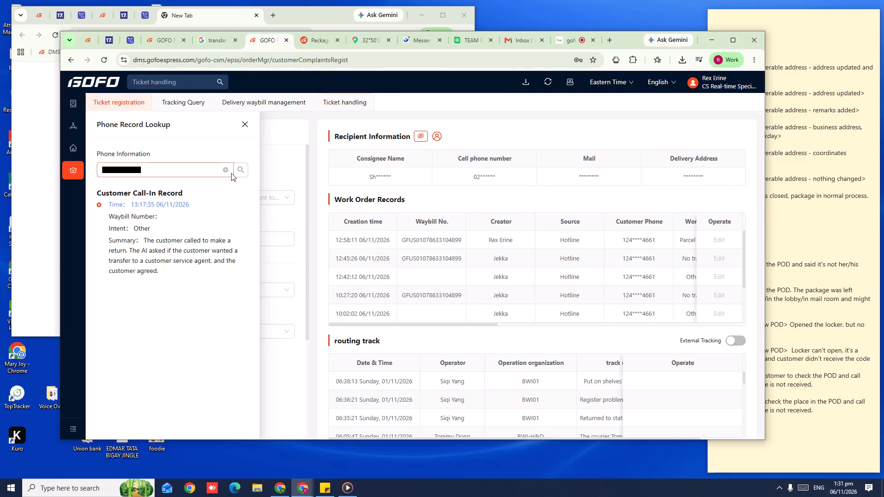
left_click(228, 169)
right_click(183, 168)
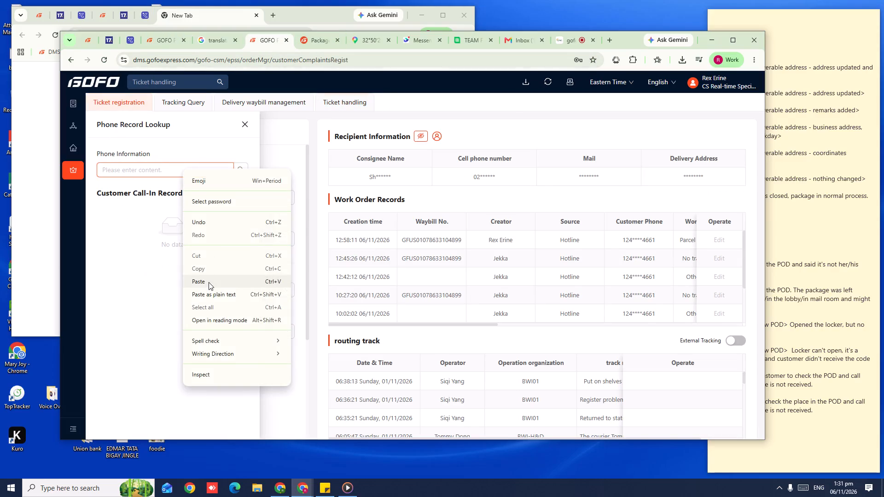
left_click(209, 282)
left_click(241, 167)
double_click(188, 217)
right_click(187, 217)
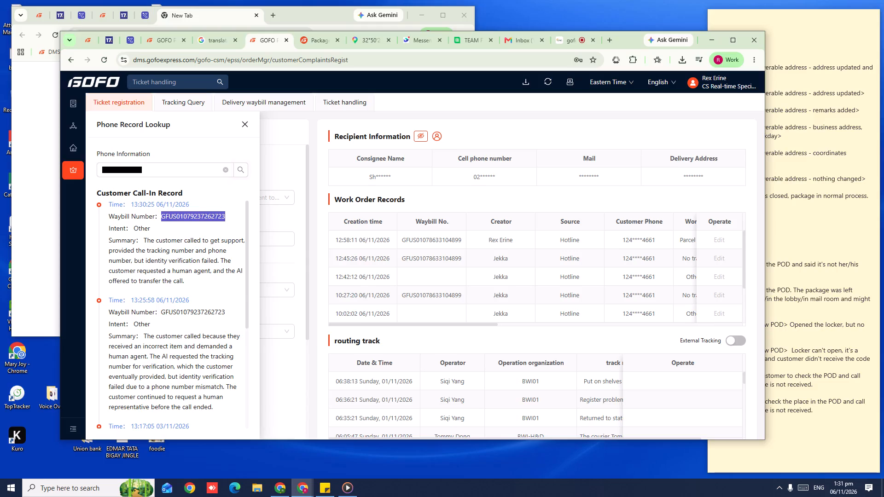
left_click(201, 229)
left_click(181, 109)
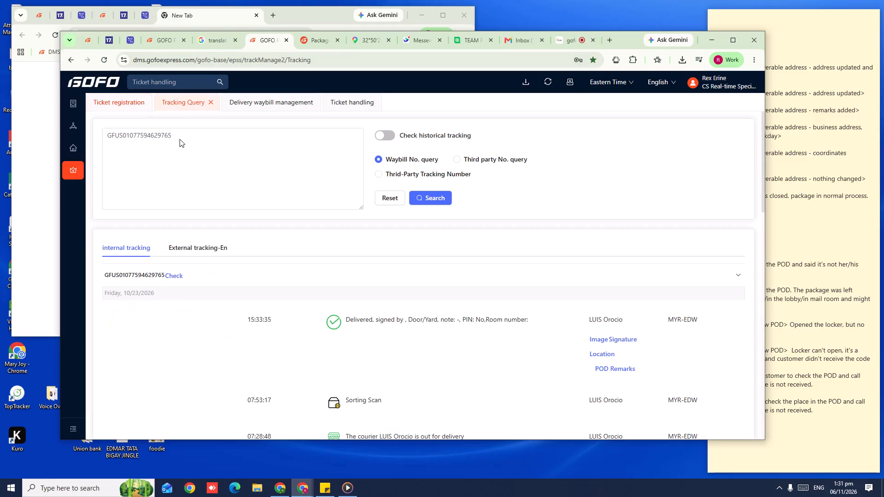
double_click(181, 137)
key("Delete")
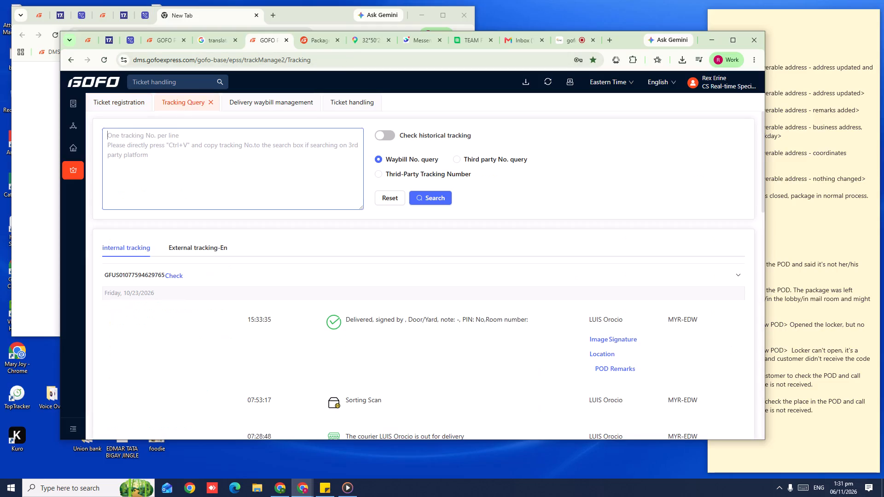
key("ctrl+v")
key("Return")
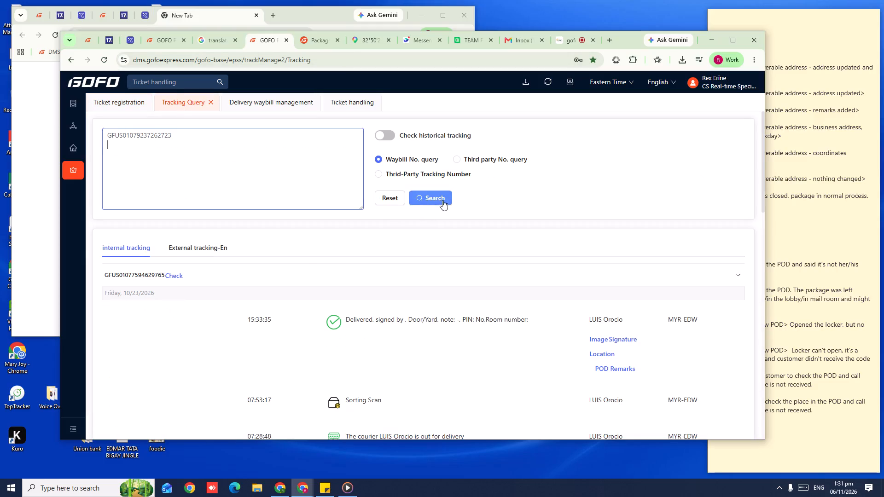
left_click(443, 201)
left_click(179, 279)
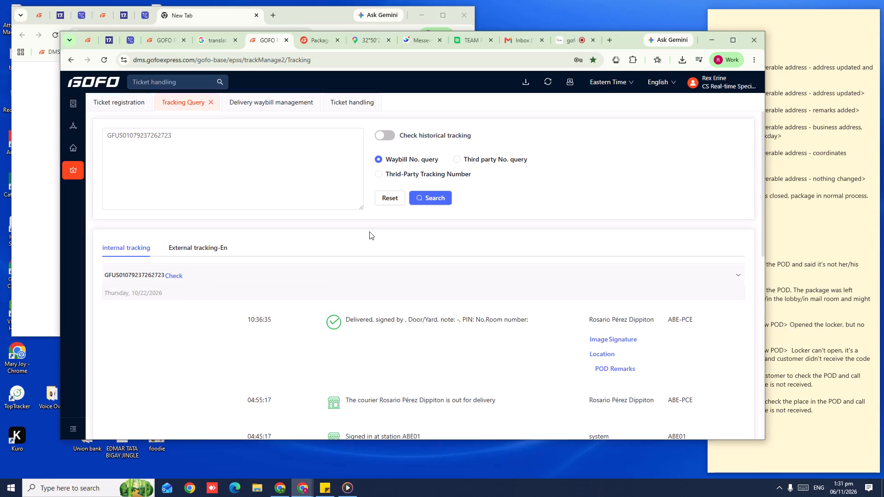
left_click(361, 163)
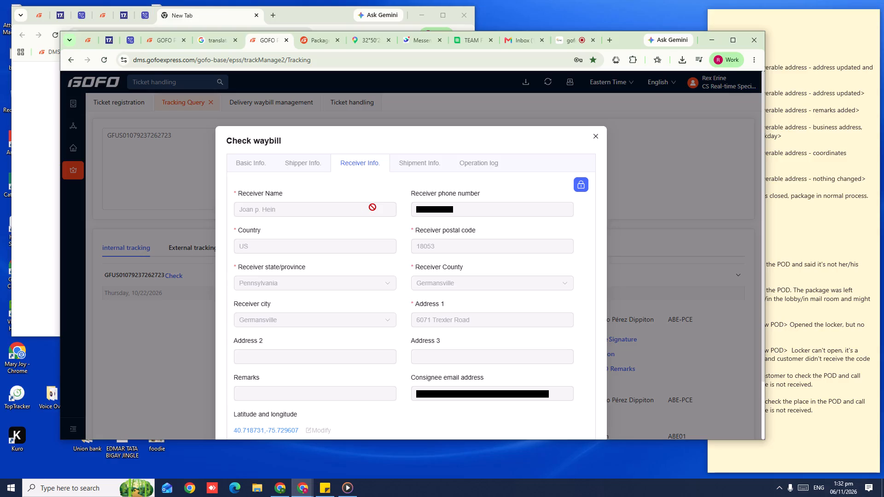
Copy the caller's number again from the active call, return to the waybill's receiver information and close the waybill details.
left_click(561, 39)
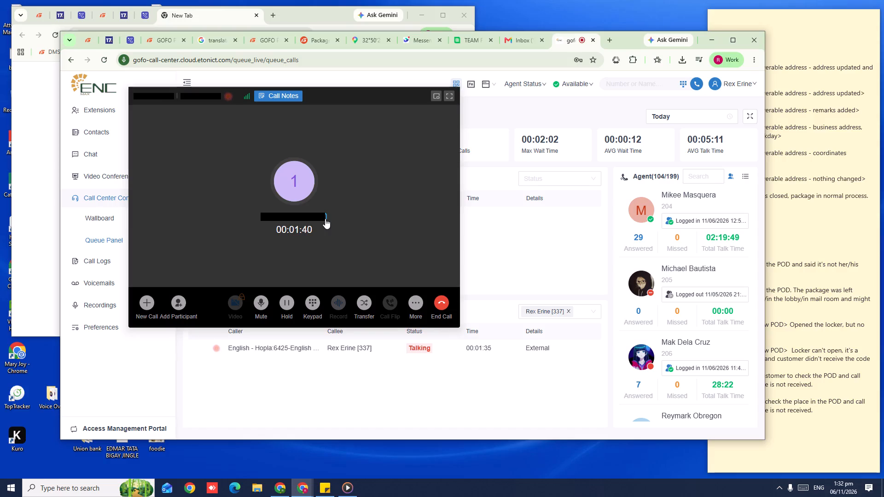
left_click(325, 219)
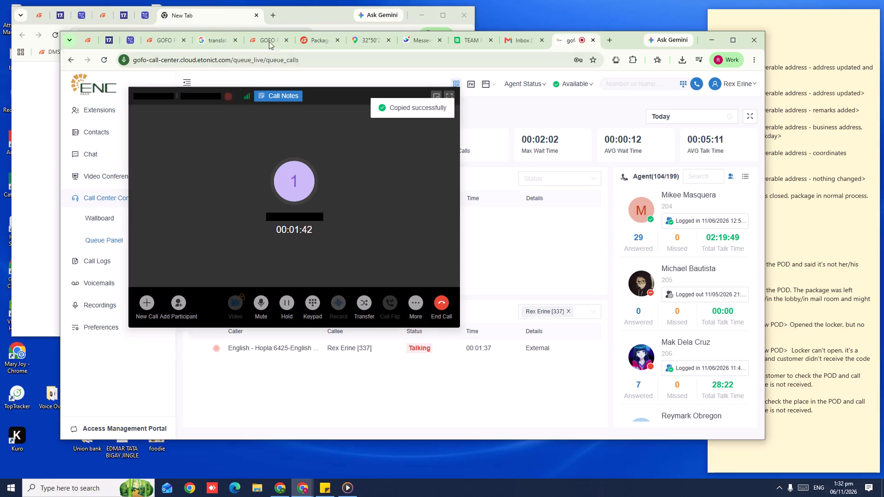
left_click(264, 38)
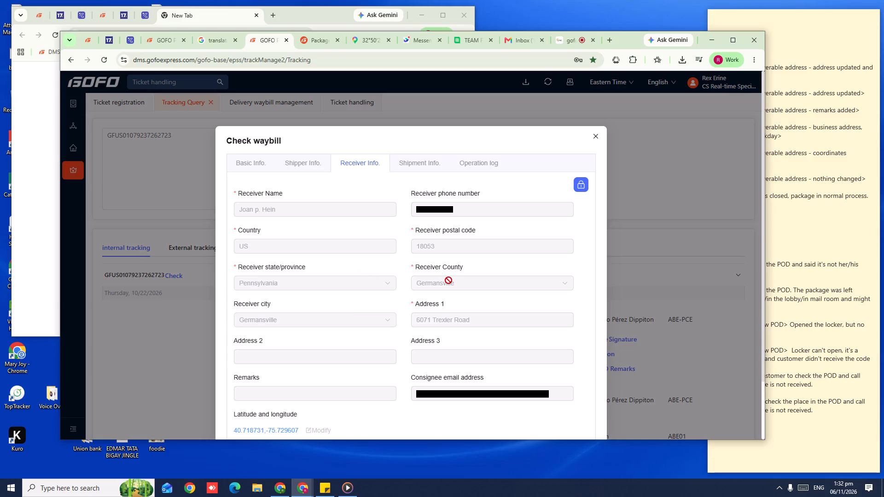
left_click(594, 137)
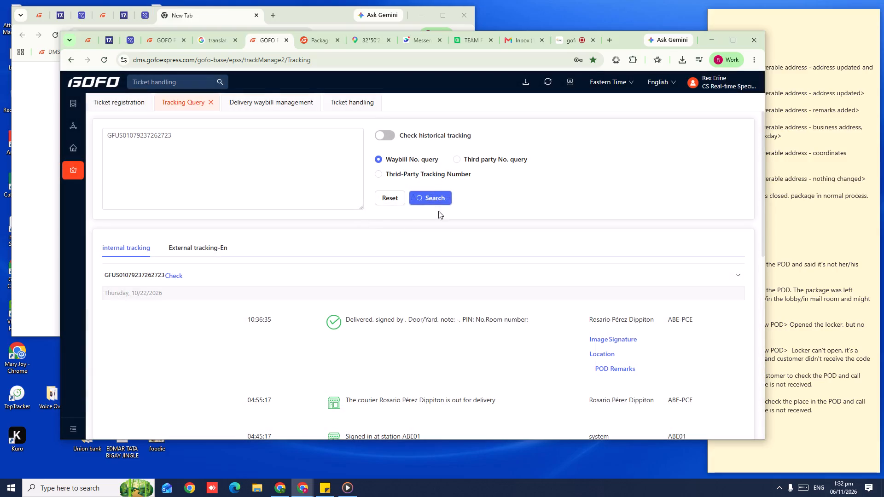
left_click(426, 195)
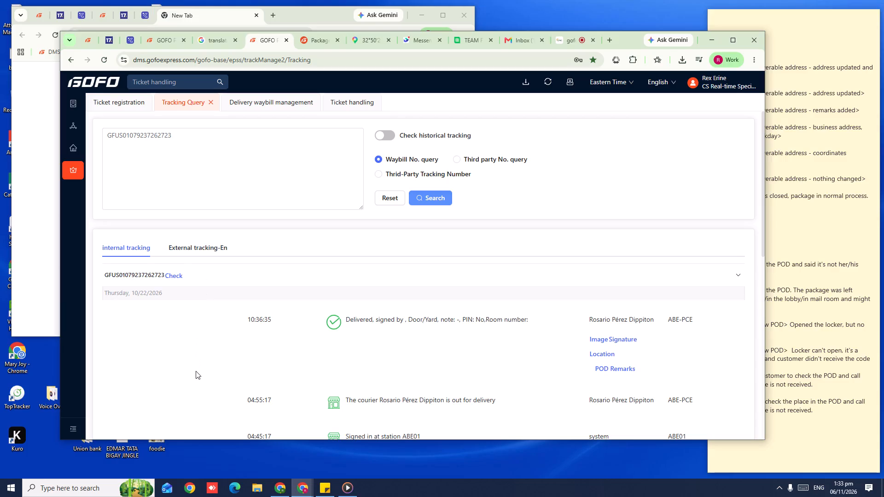
left_click(122, 96)
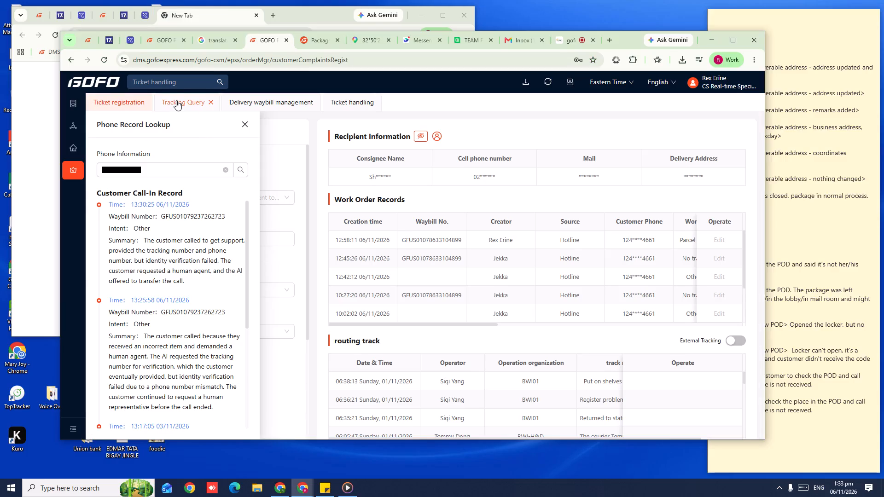
left_click(176, 100)
left_click(437, 202)
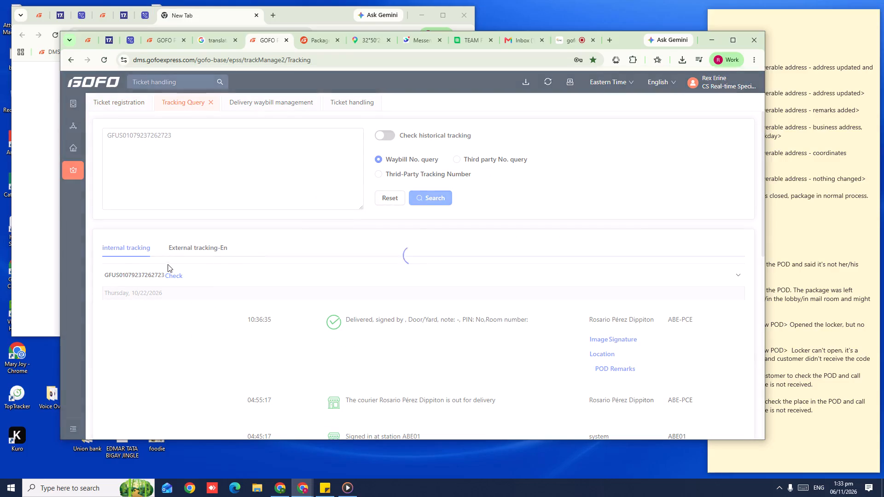
left_click(175, 277)
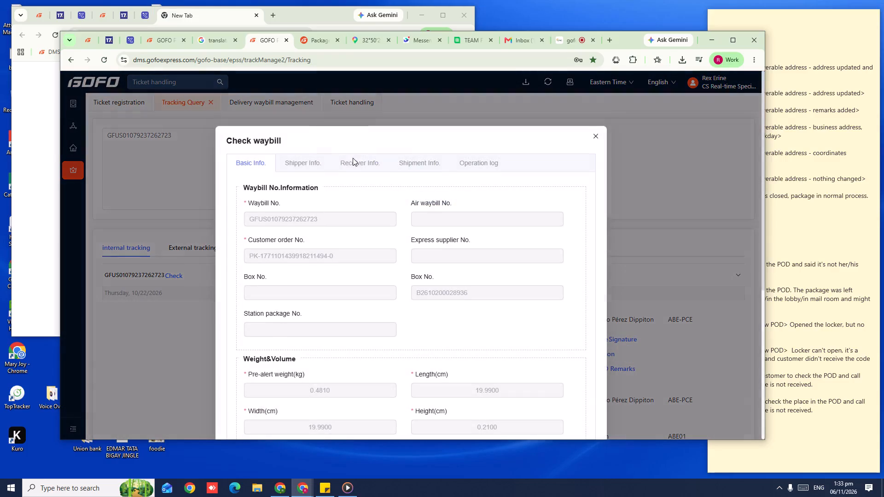
left_click(367, 166)
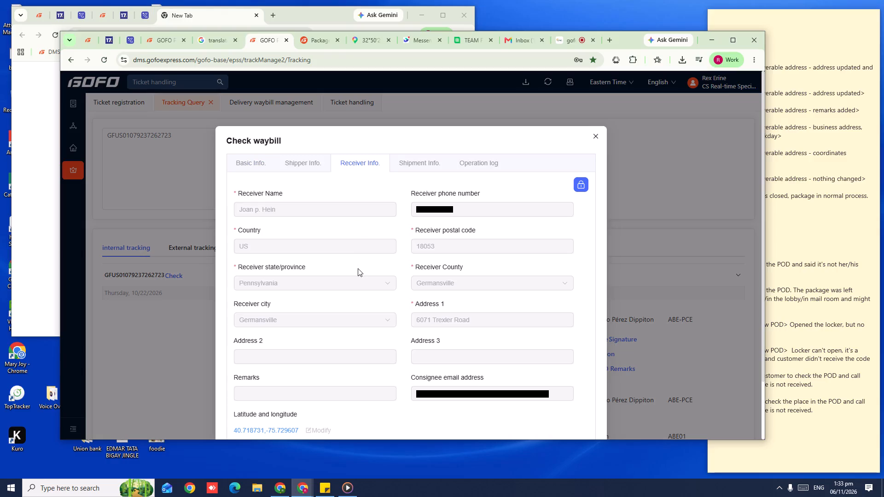
left_click(595, 139)
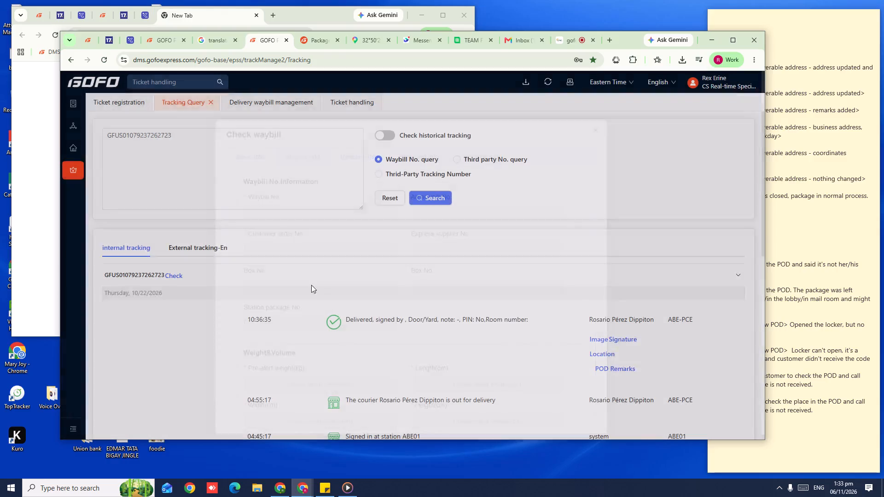
left_click(180, 280)
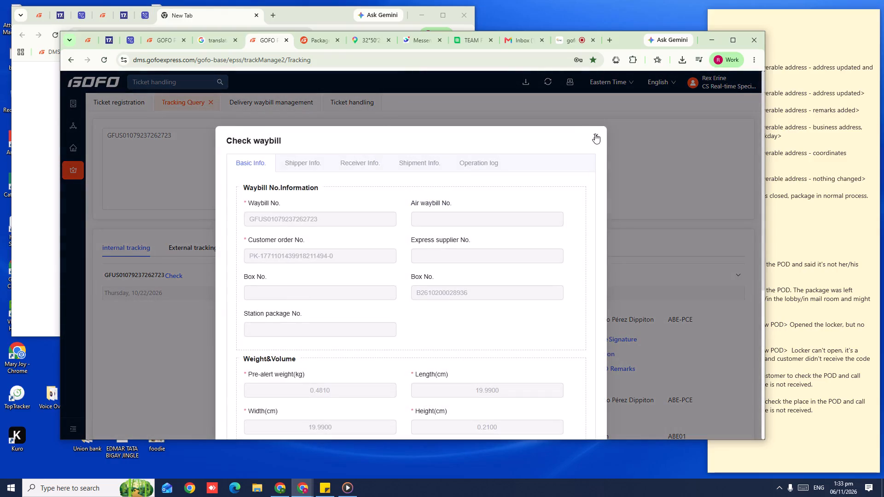
left_click(596, 133)
left_click(591, 343)
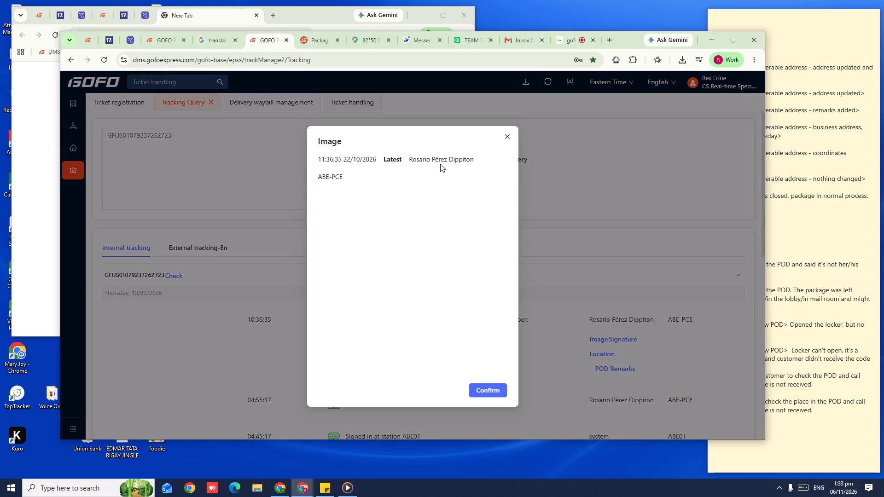
left_click(442, 204)
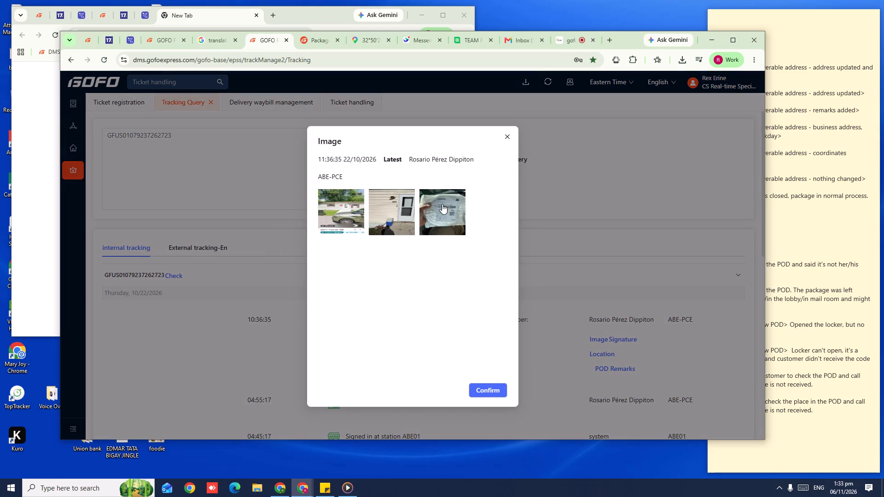